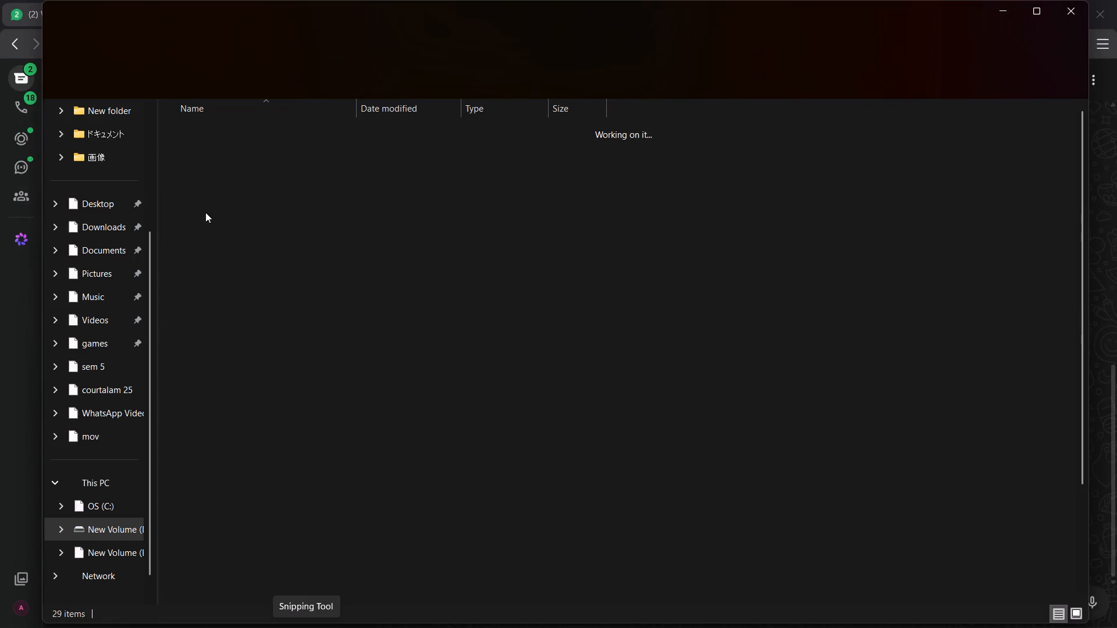
Open the presentation on the role of education in shaping the future from the file folder in PowerPoint.
{"action": "double_click", "coordinate": [216, 194]}
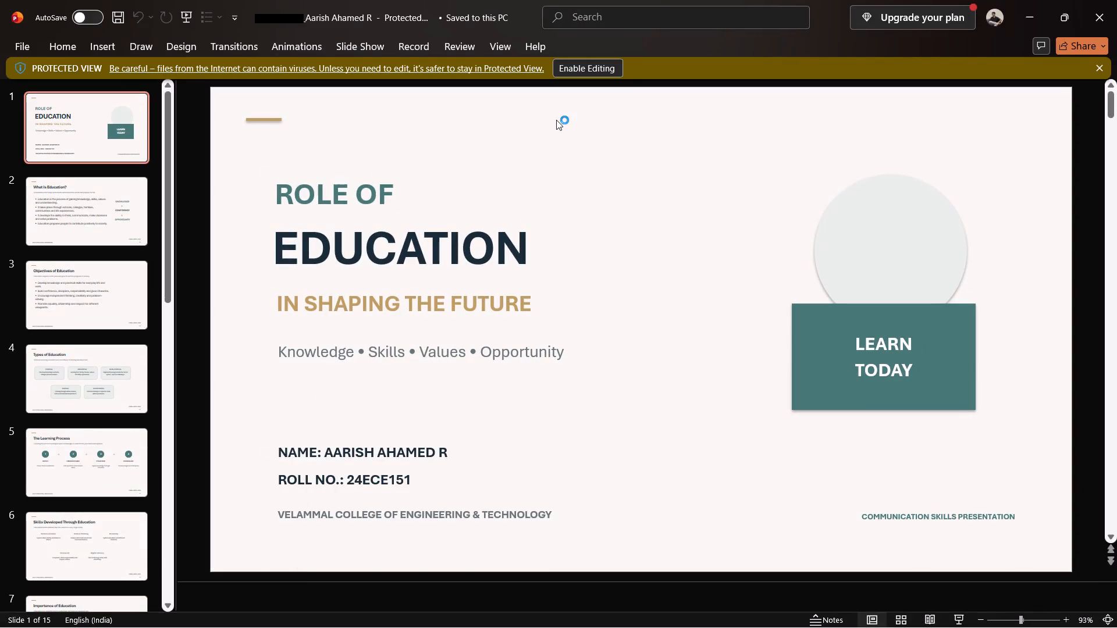
Look through the presentation's slides from the title slide to the Conclusion, and return to the start of the slide list.
{"action": "scroll", "coordinate": [421, 230], "scroll_direction": "down", "scroll_amount": 1, "text": "ctrl"}
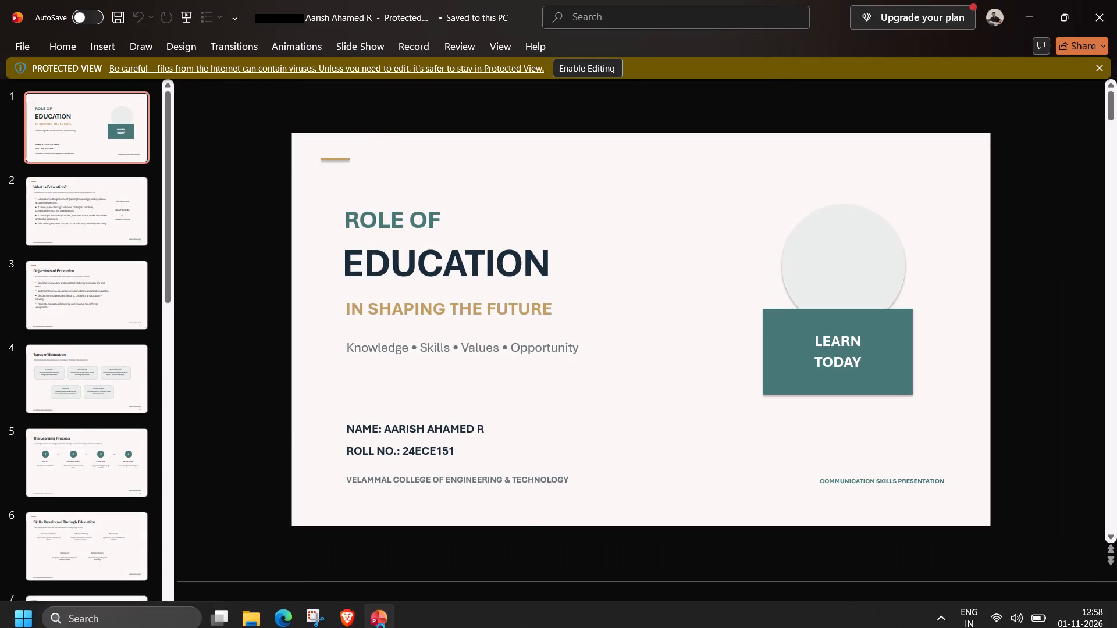
{"action": "left_click", "coordinate": [23, 226]}
{"action": "left_click", "coordinate": [34, 323]}
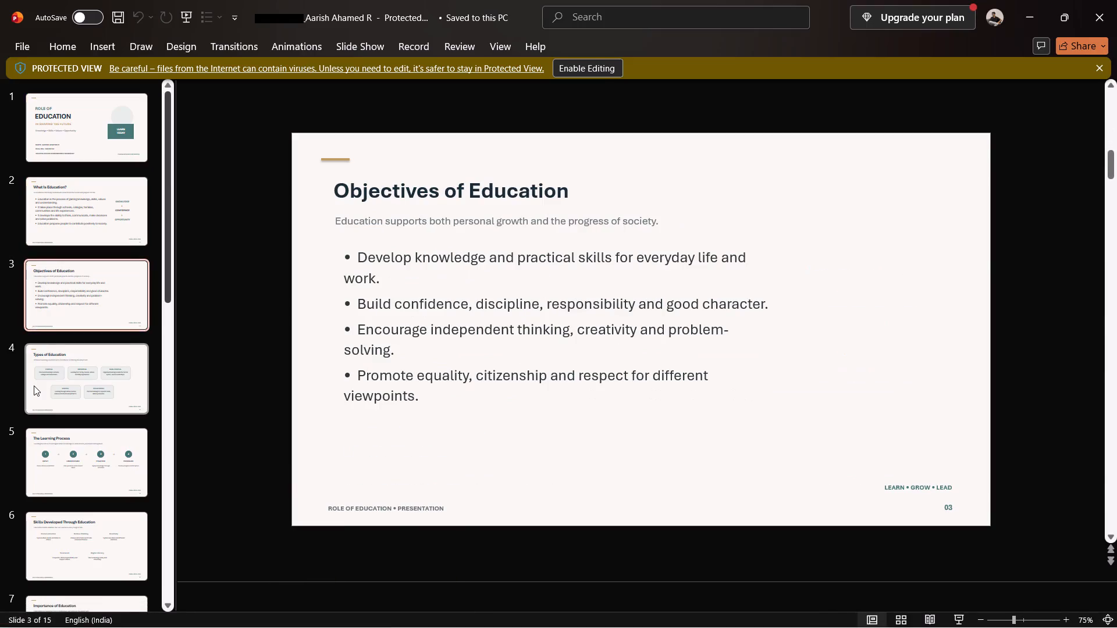
{"action": "left_click", "coordinate": [34, 386]}
{"action": "left_click", "coordinate": [31, 450]}
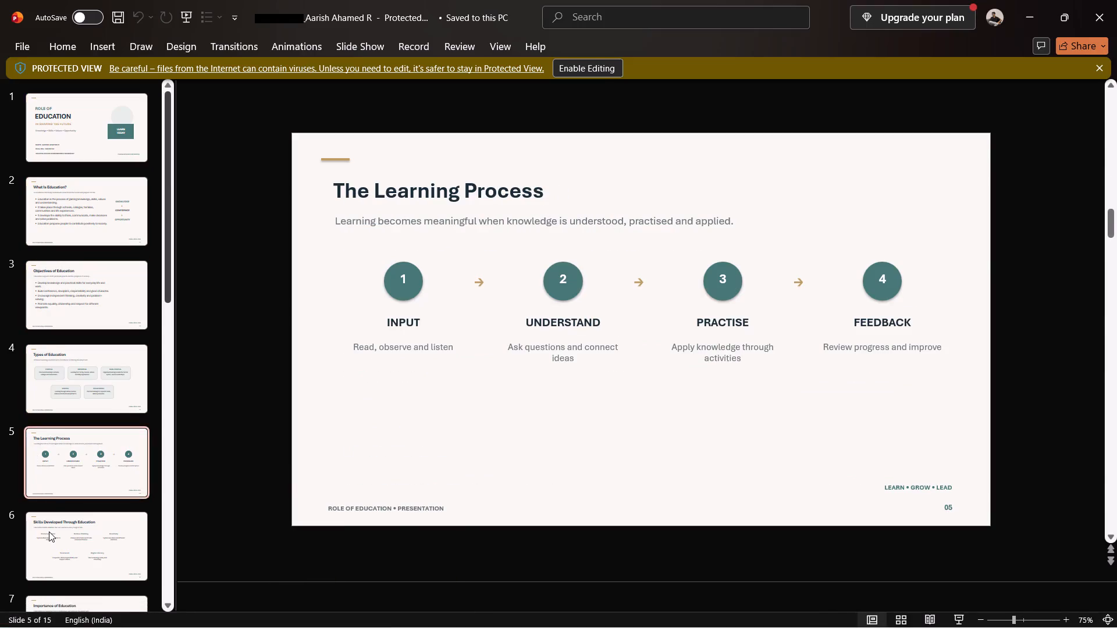
{"action": "left_click", "coordinate": [49, 531]}
{"action": "scroll", "coordinate": [49, 531], "scroll_direction": "down", "scroll_amount": 2}
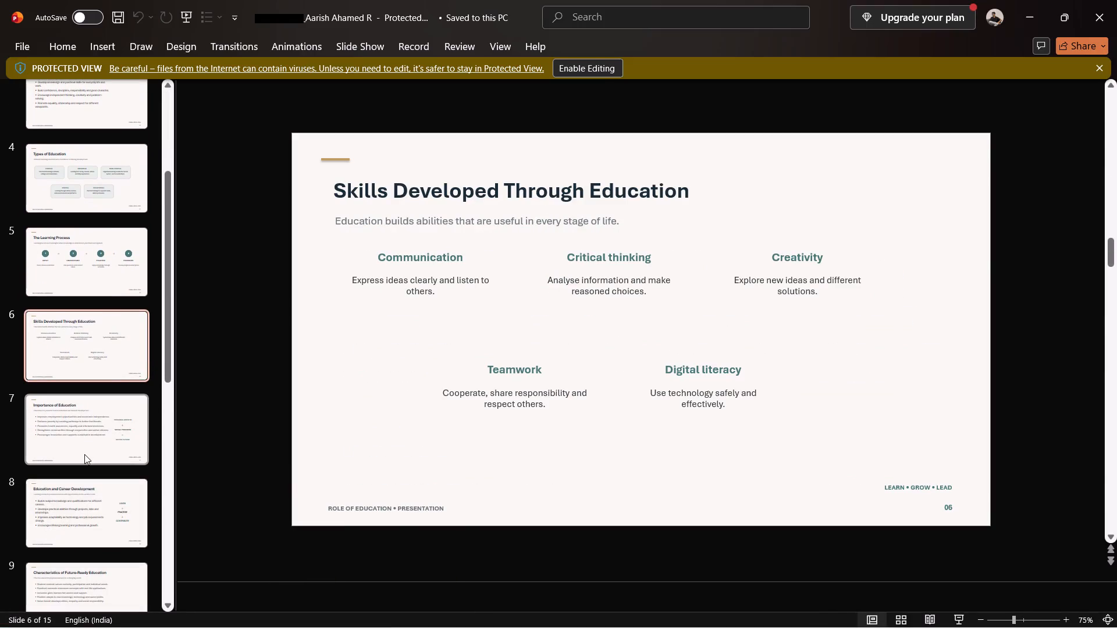
{"action": "left_click", "coordinate": [84, 454]}
{"action": "left_click", "coordinate": [76, 526]}
{"action": "left_click", "coordinate": [72, 573]}
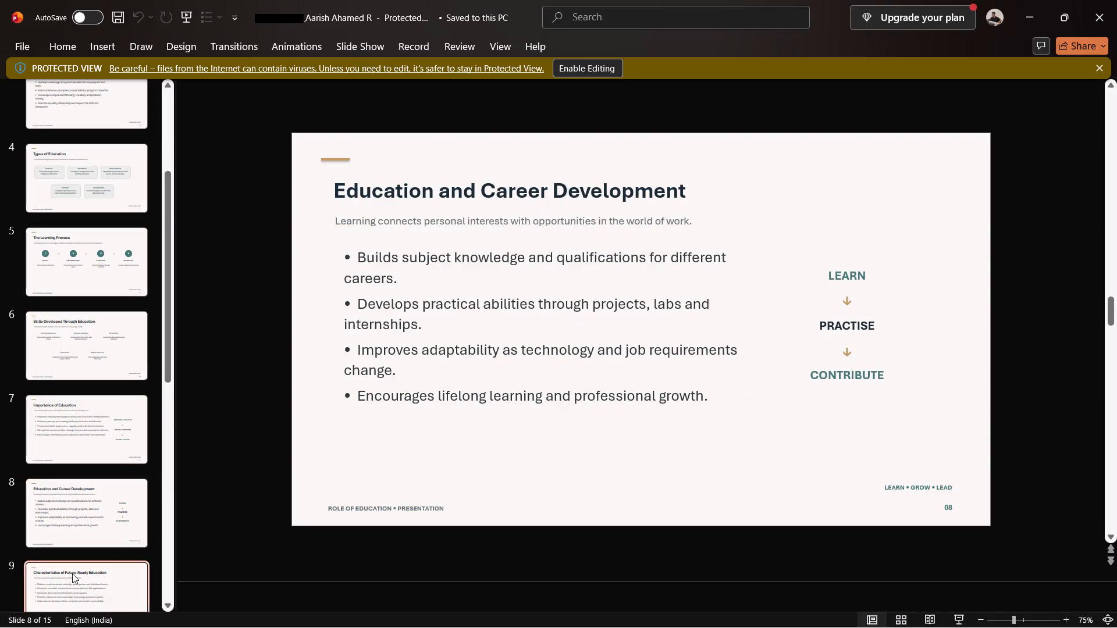
{"action": "scroll", "coordinate": [72, 573], "scroll_direction": "down", "scroll_amount": 2}
{"action": "left_click", "coordinate": [59, 440]}
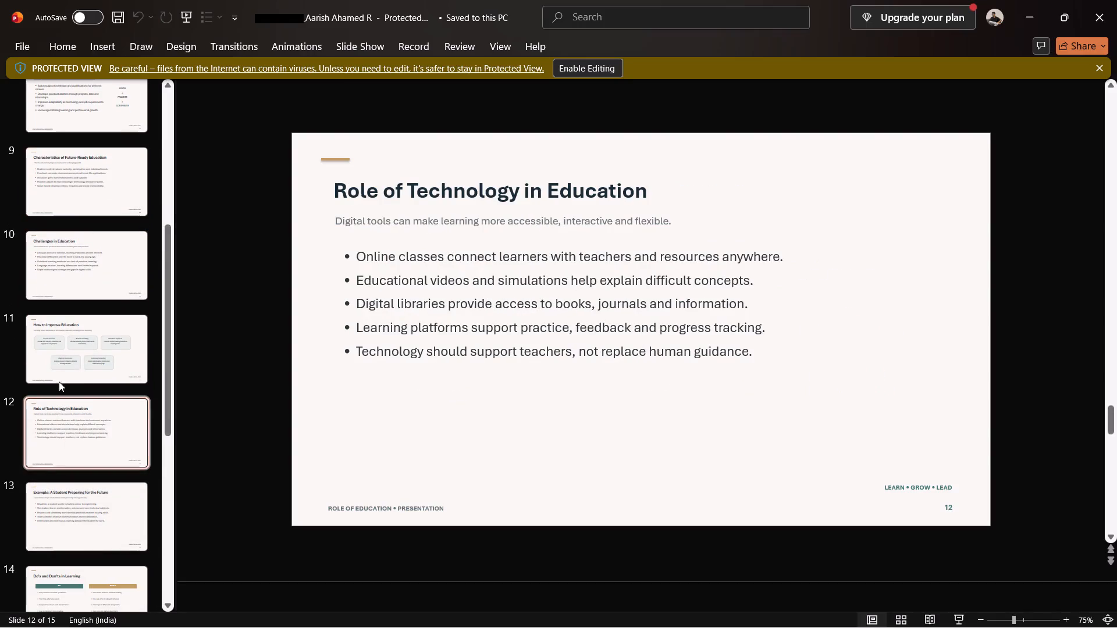
{"action": "left_click", "coordinate": [65, 331]}
{"action": "left_click", "coordinate": [58, 509]}
{"action": "scroll", "coordinate": [58, 509], "scroll_direction": "down", "scroll_amount": 2}
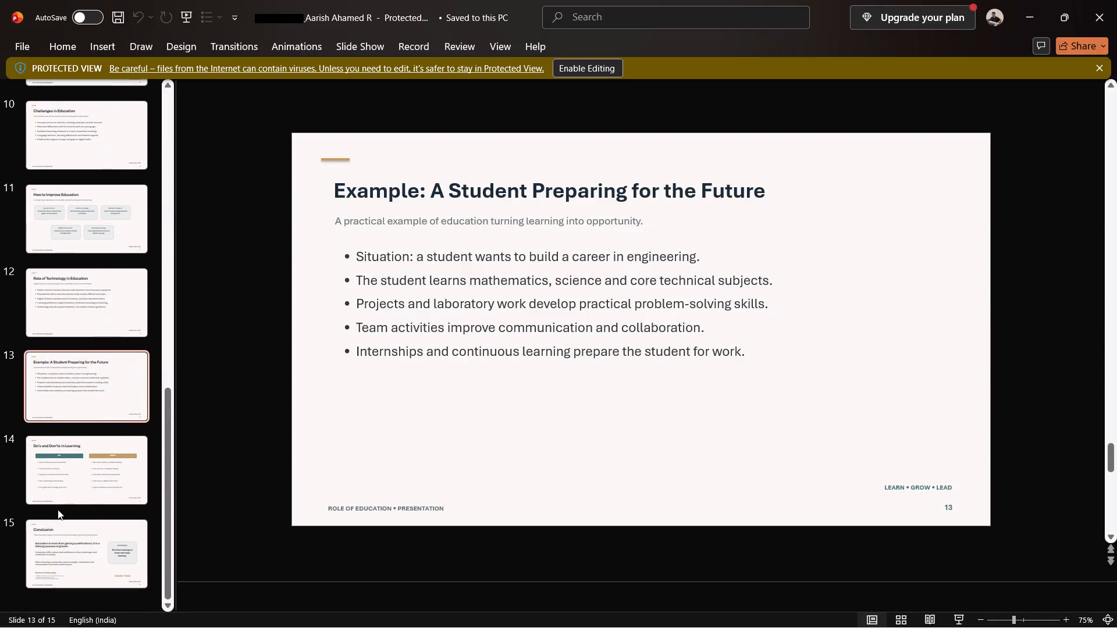
{"action": "left_click", "coordinate": [53, 447]}
{"action": "left_click", "coordinate": [56, 538]}
{"action": "scroll", "coordinate": [56, 538], "scroll_direction": "down", "scroll_amount": 2}
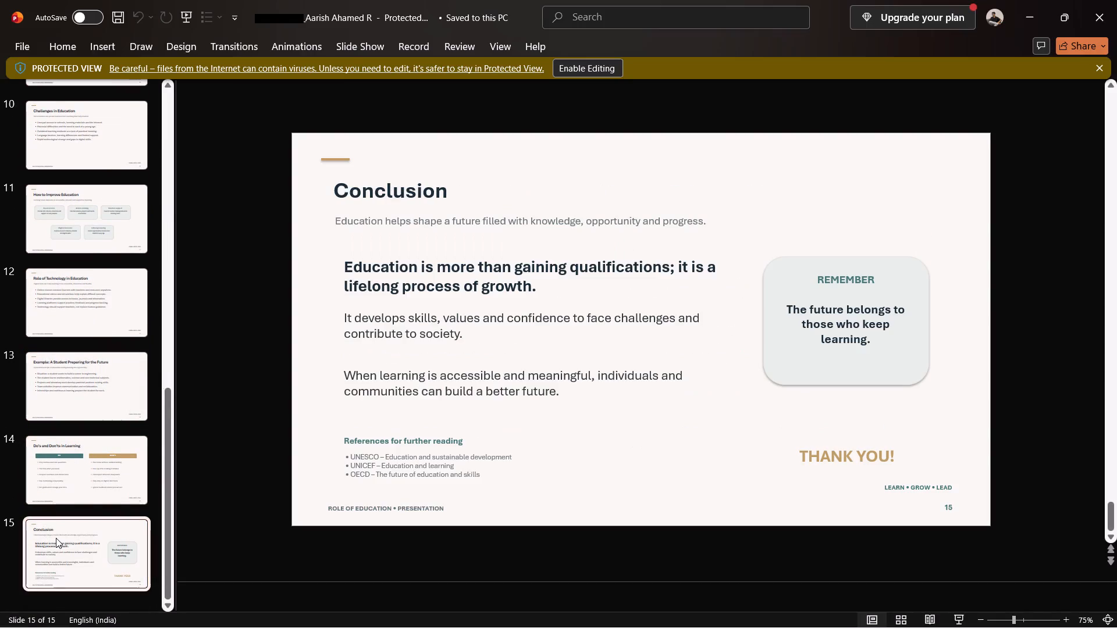
{"action": "left_click", "coordinate": [54, 551]}
{"action": "scroll", "coordinate": [94, 261], "scroll_direction": "up", "scroll_amount": 4}
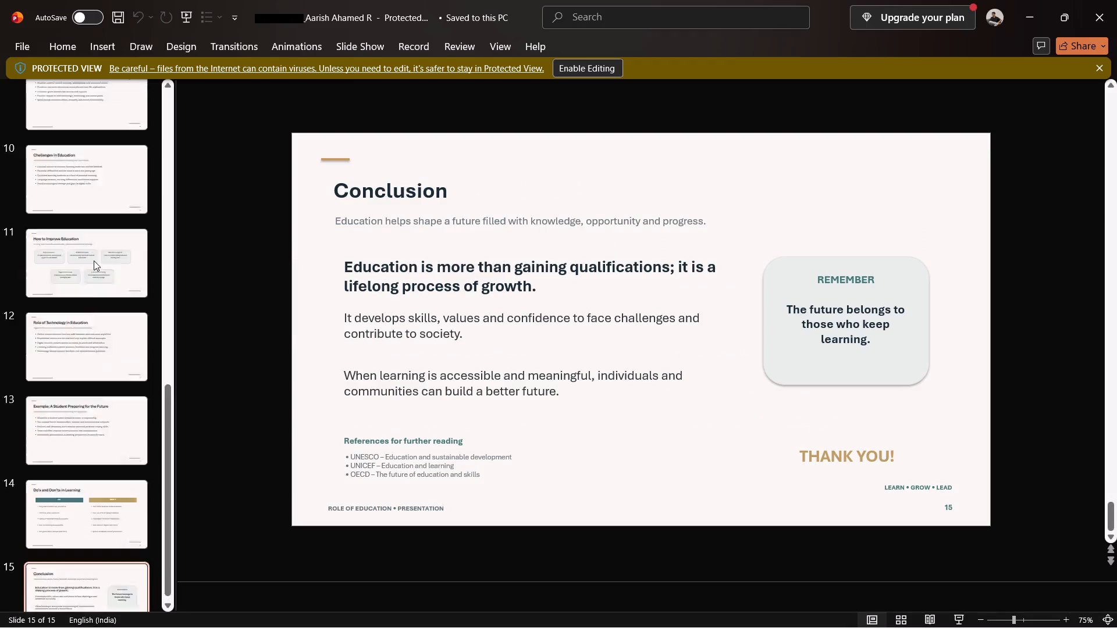
{"action": "scroll", "coordinate": [94, 261], "scroll_direction": "up", "scroll_amount": 11}
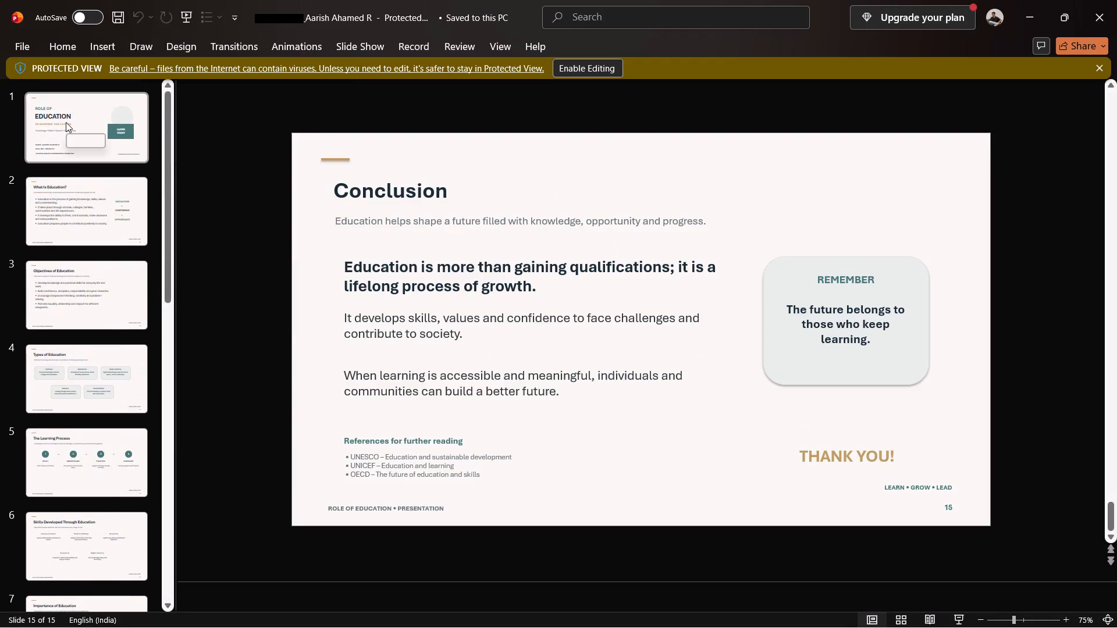
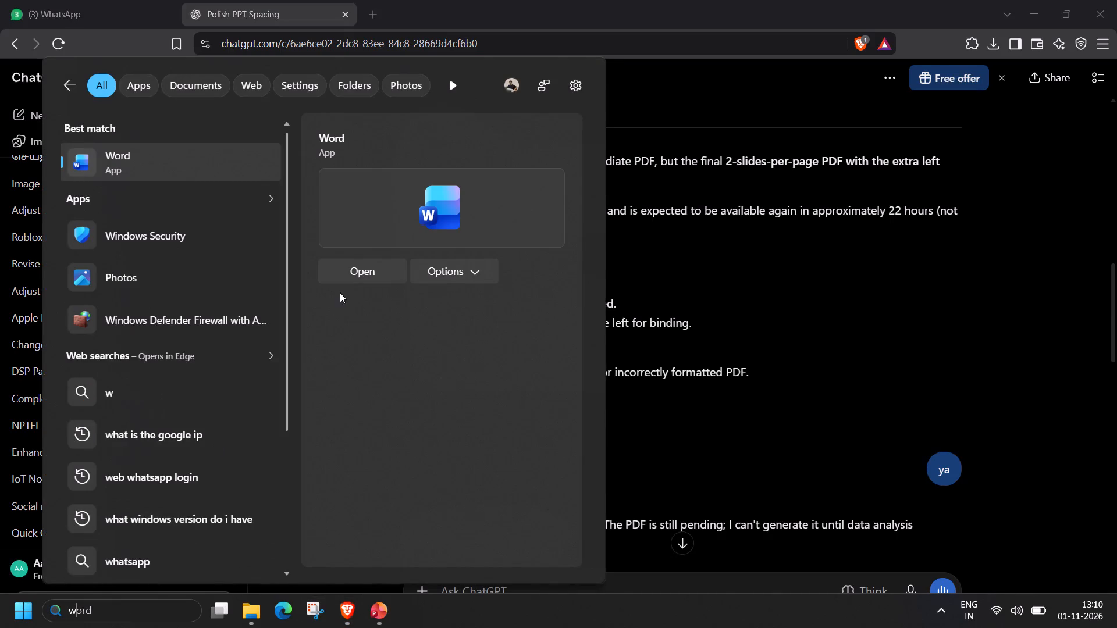
{"action": "left_click", "coordinate": [346, 281]}
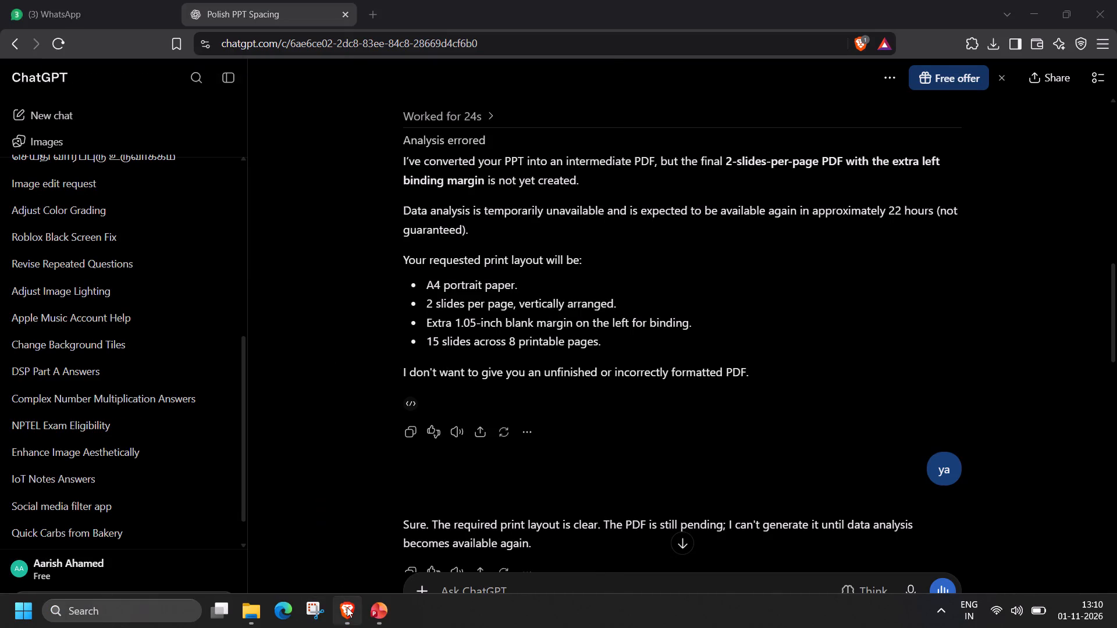
{"action": "left_click", "coordinate": [347, 607]}
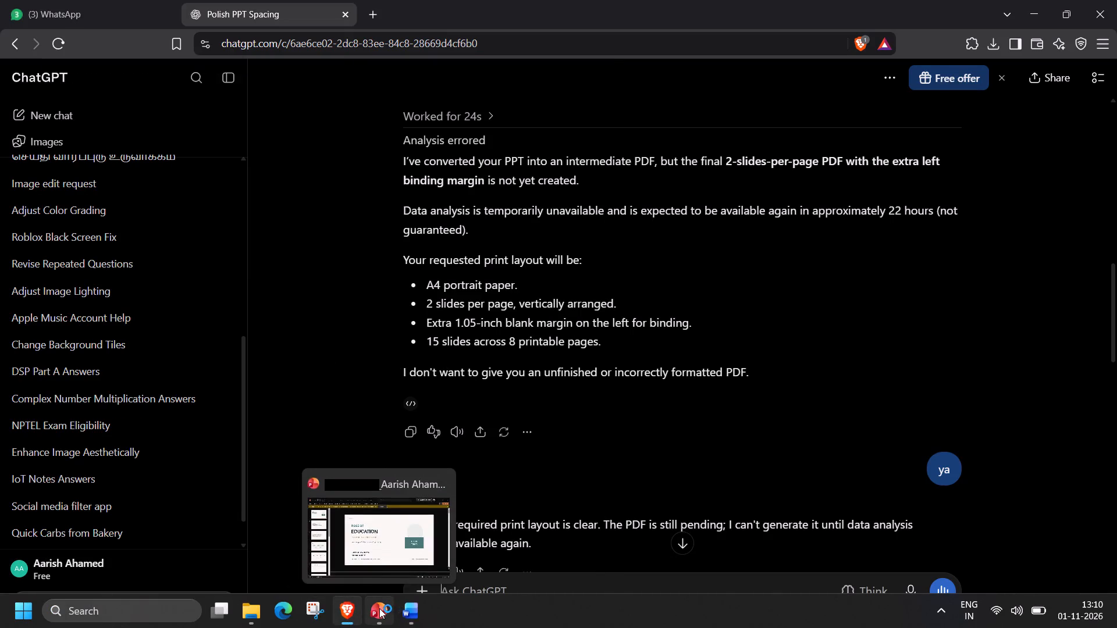
{"action": "left_click", "coordinate": [404, 620]}
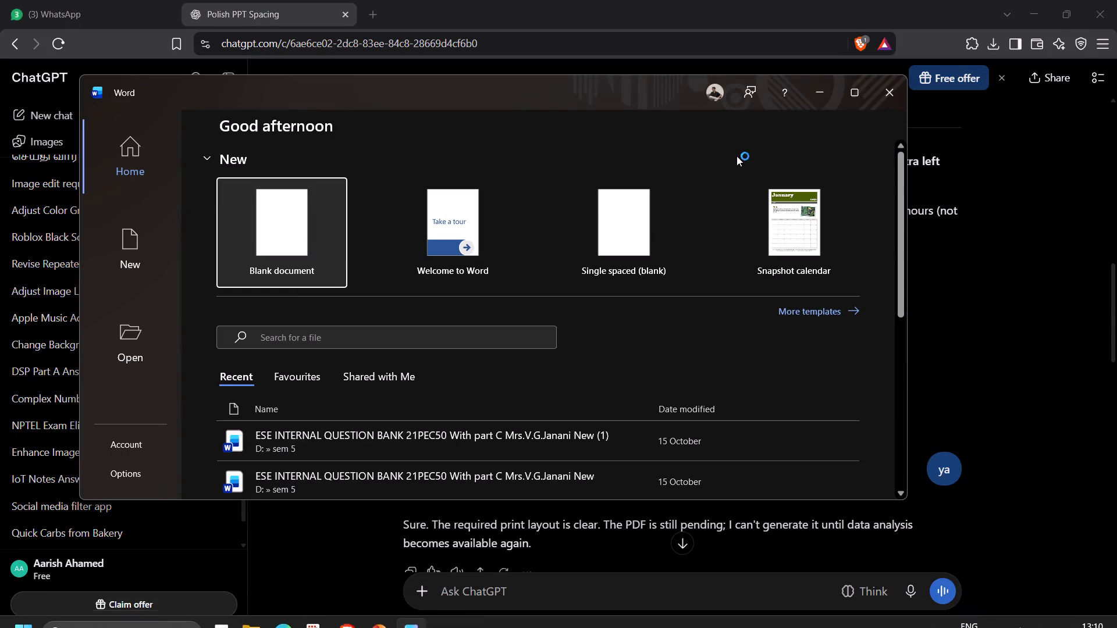
{"action": "left_click", "coordinate": [846, 94]}
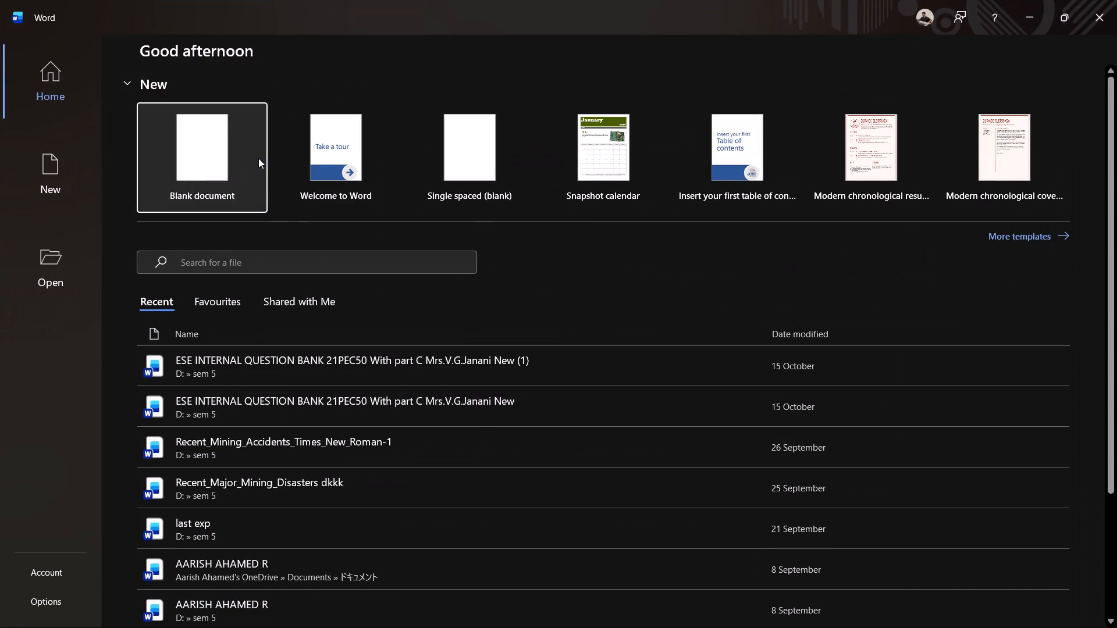
{"action": "left_click", "coordinate": [258, 158]}
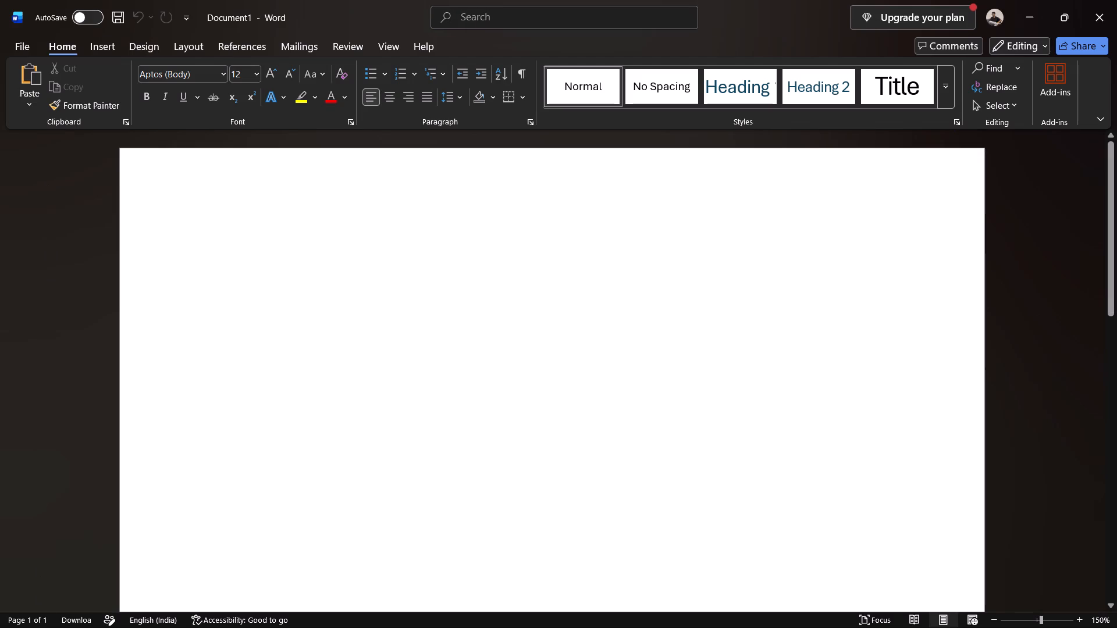
Copy slide 1, the title slide, from the PowerPoint presentation and paste it onto the blank page in Word.
{"action": "left_click", "coordinate": [213, 216]}
{"action": "scroll", "coordinate": [213, 216], "scroll_direction": "down", "scroll_amount": 7, "text": "ctrl"}
{"action": "left_click", "coordinate": [213, 216]}
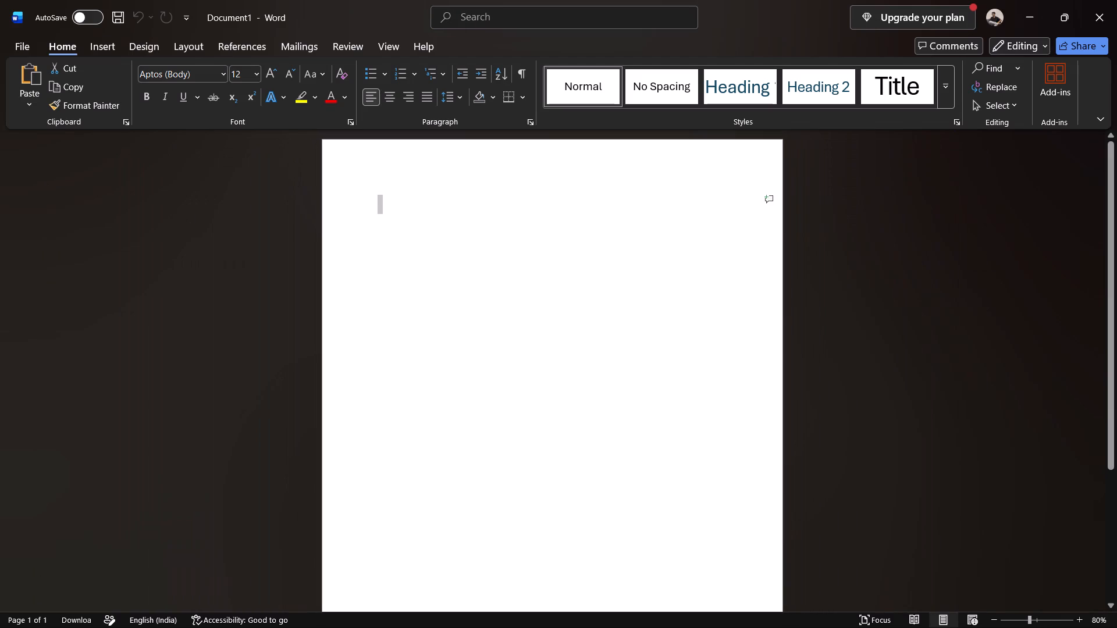
{"action": "scroll", "coordinate": [273, 305], "scroll_direction": "down", "scroll_amount": 3, "text": "ctrl"}
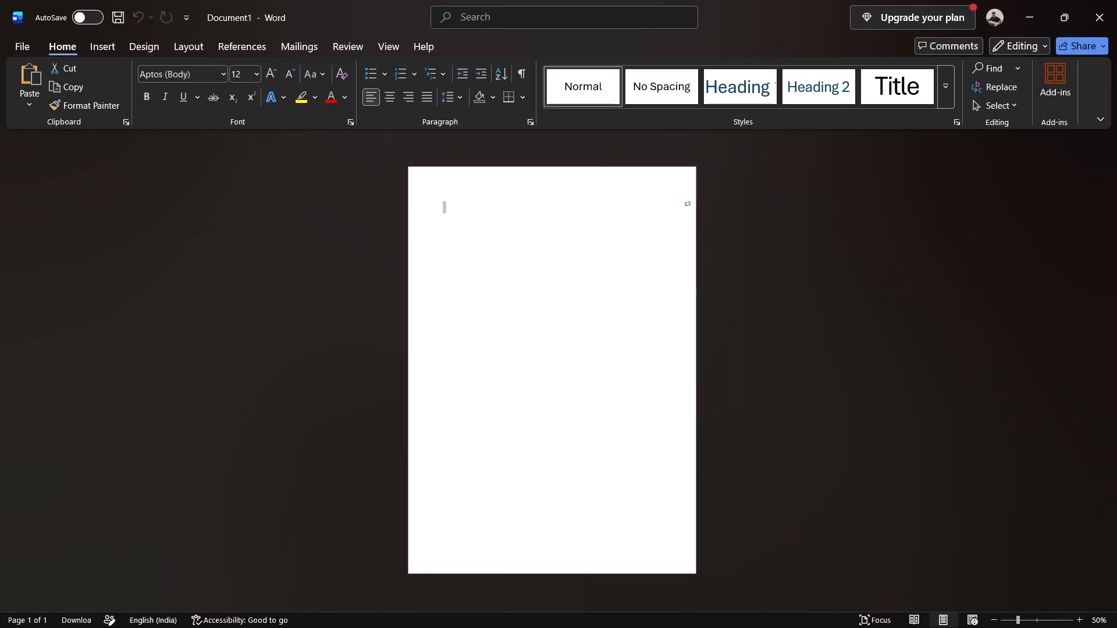
{"action": "scroll", "coordinate": [273, 305], "scroll_direction": "up", "scroll_amount": 1, "text": "ctrl"}
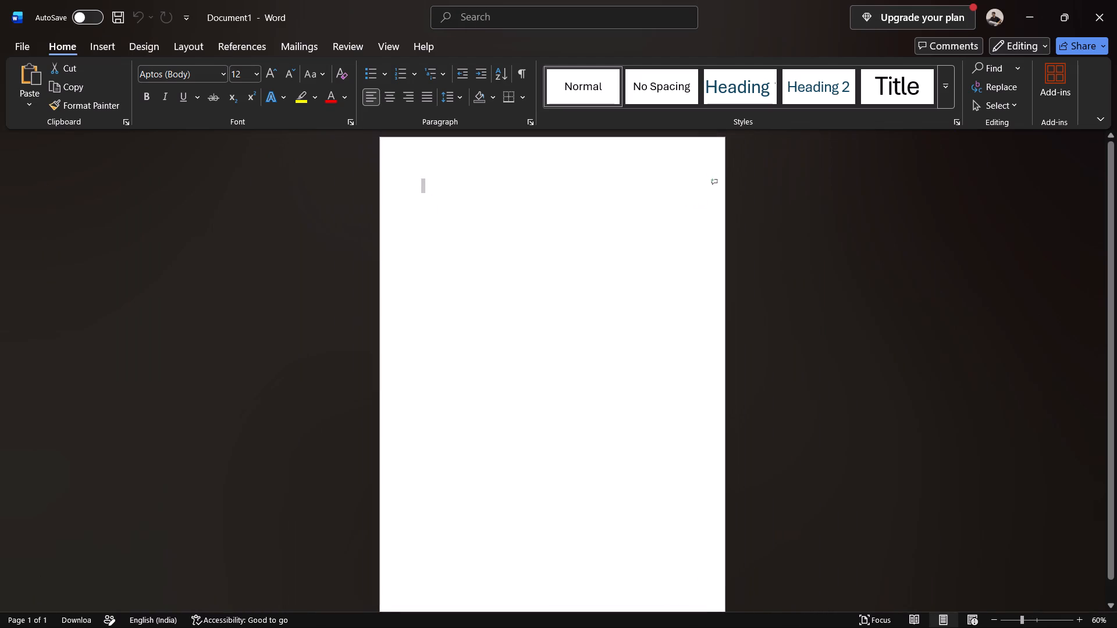
{"action": "scroll", "coordinate": [273, 305], "scroll_direction": "down", "scroll_amount": 2, "text": "ctrl"}
{"action": "scroll", "coordinate": [273, 305], "scroll_direction": "up", "scroll_amount": 1, "text": "ctrl"}
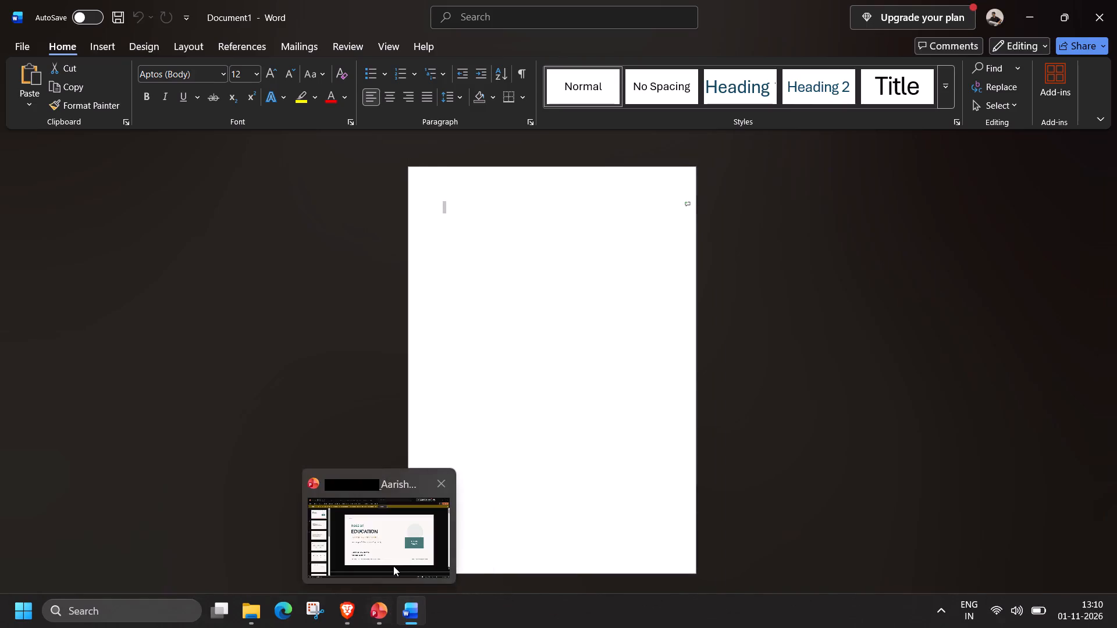
{"action": "left_click", "coordinate": [393, 566]}
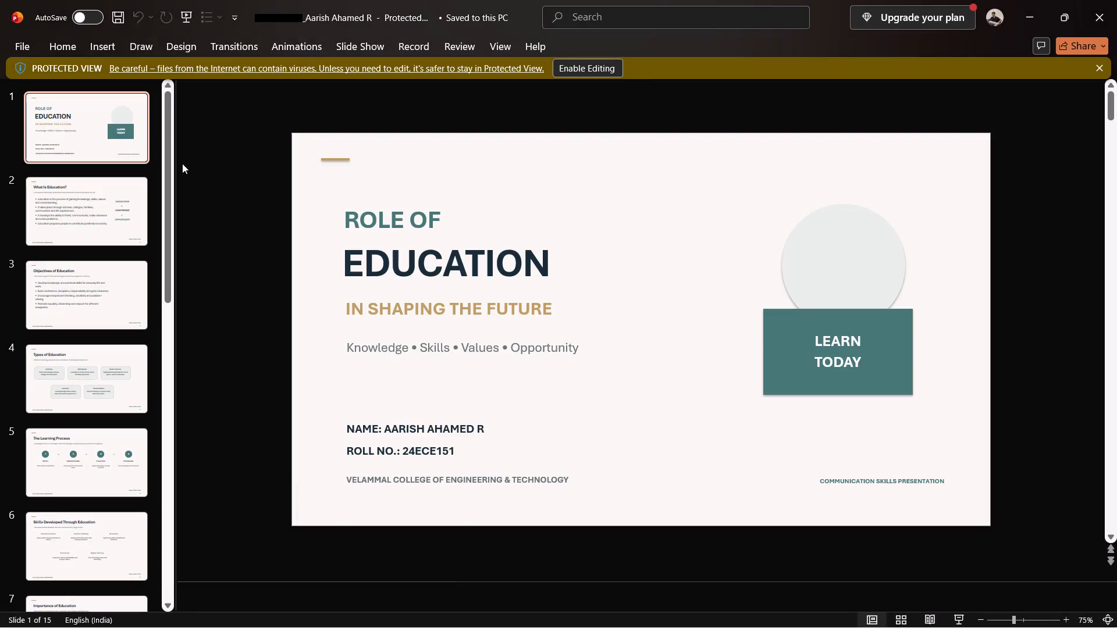
{"action": "right_click", "coordinate": [54, 118]}
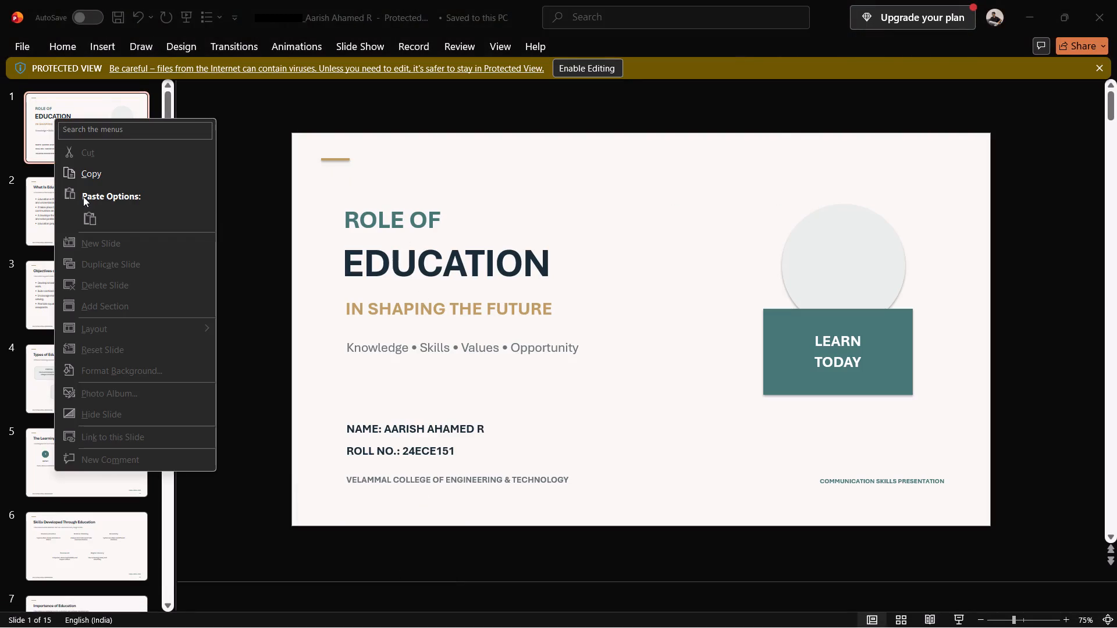
{"action": "left_click", "coordinate": [72, 169]}
{"action": "key", "text": "alt+Tab"}
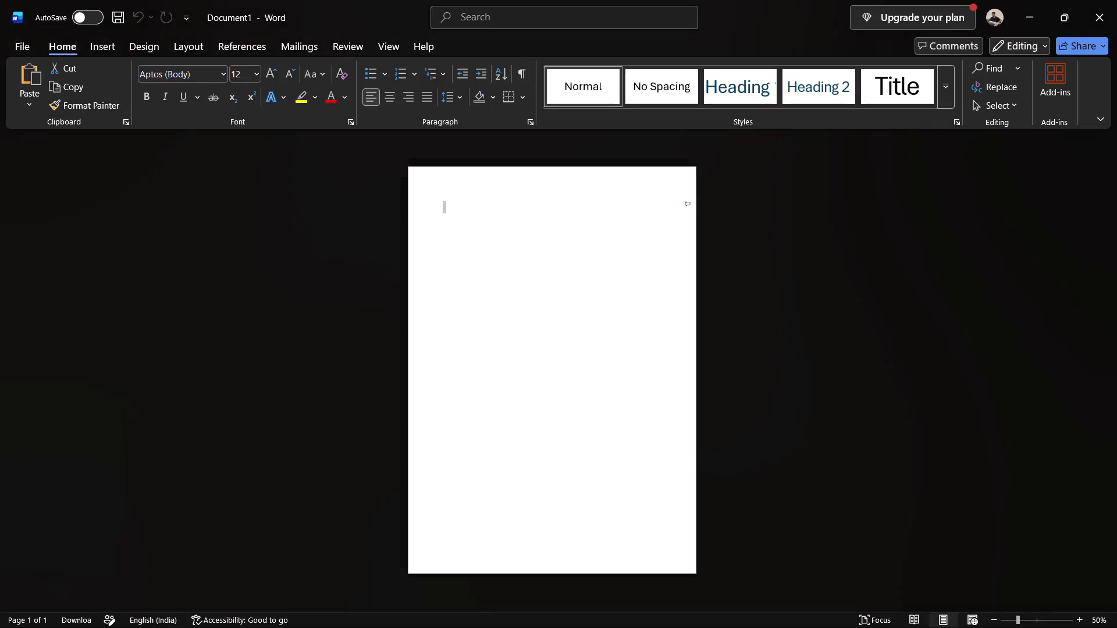
{"action": "left_click", "coordinate": [472, 198]}
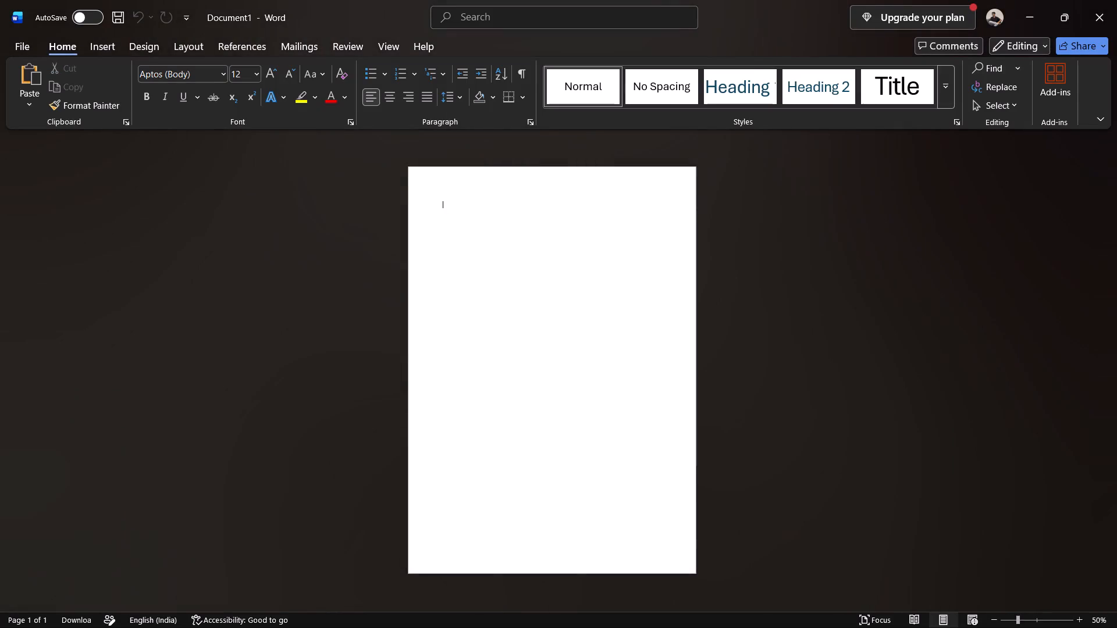
{"action": "key", "text": "ctrl+v"}
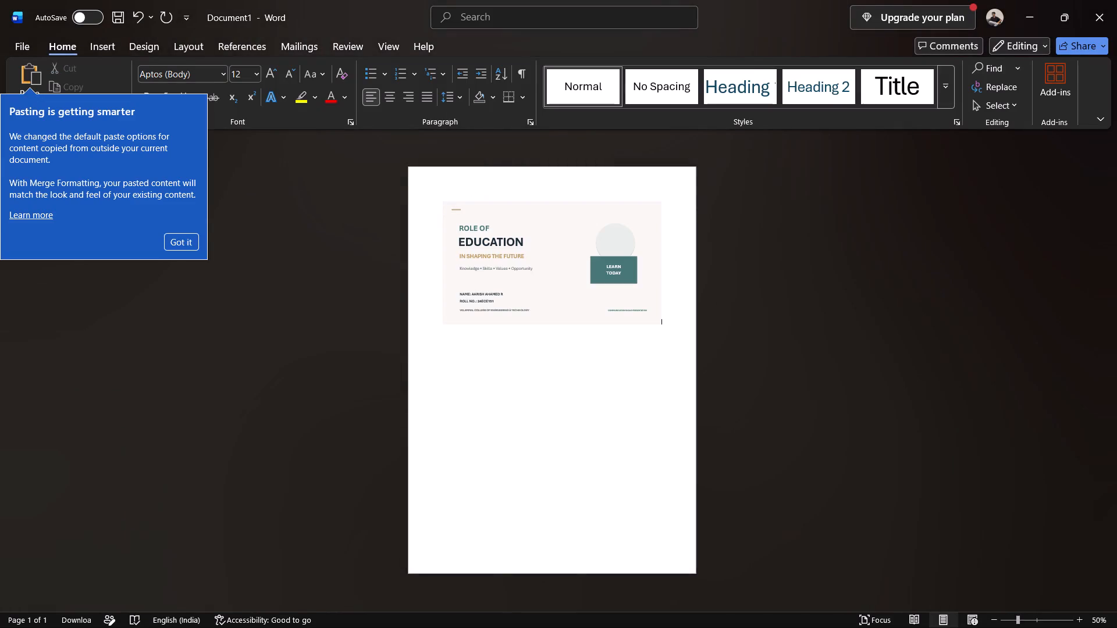
{"action": "left_click", "coordinate": [186, 235]}
Change the pasted title slide's text wrapping so it can move freely, and shift it slightly toward the page's upper-left corner.
{"action": "left_click", "coordinate": [575, 237]}
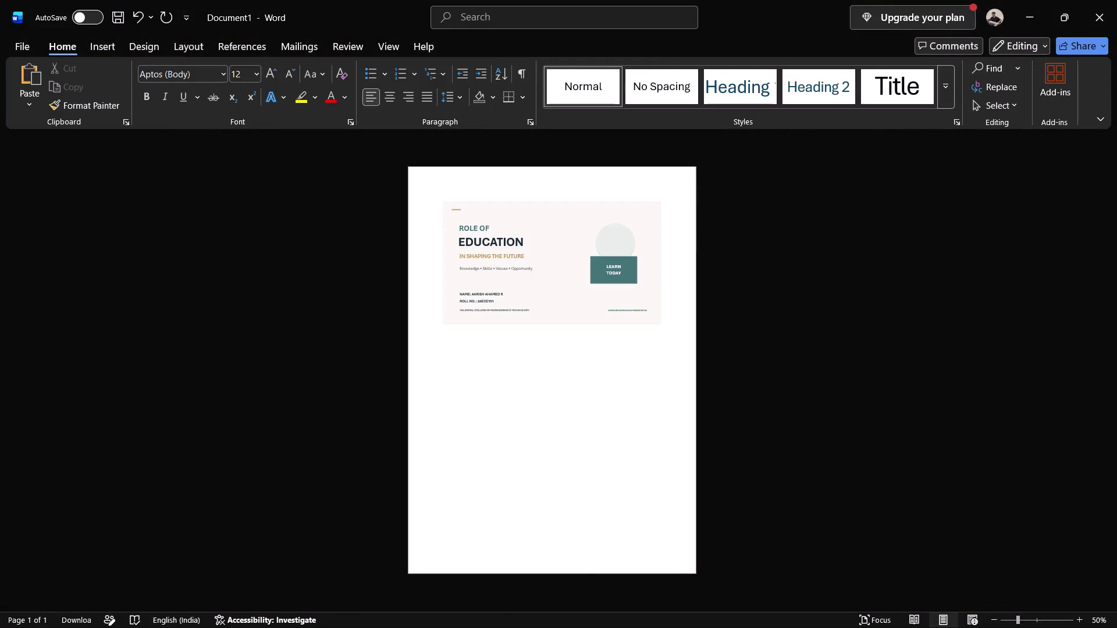
{"action": "right_click", "coordinate": [575, 237]}
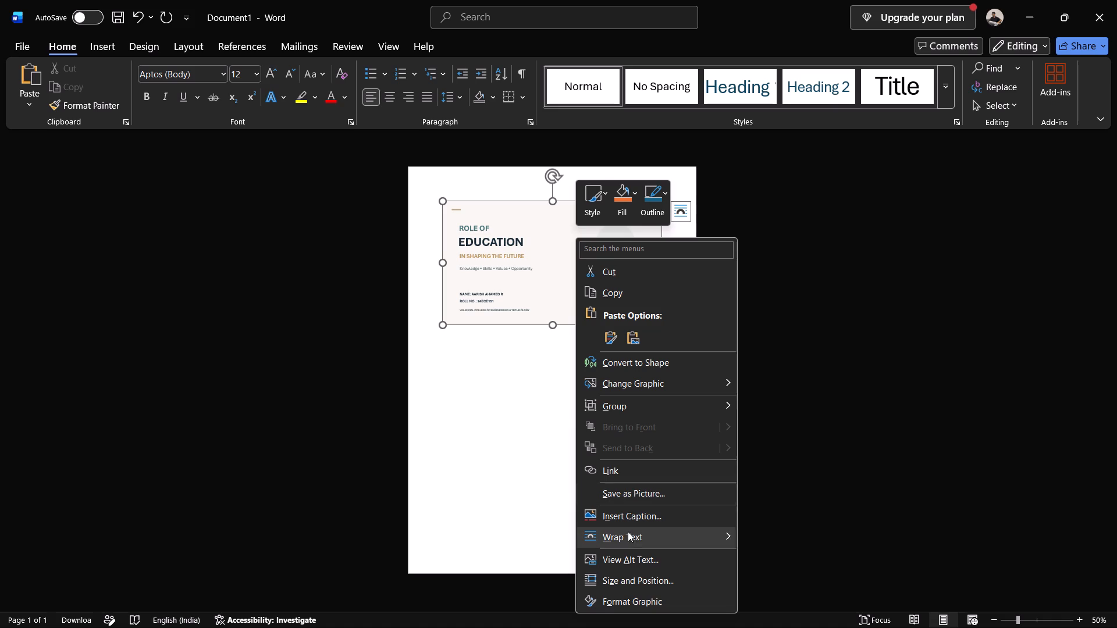
{"action": "left_click", "coordinate": [791, 506]}
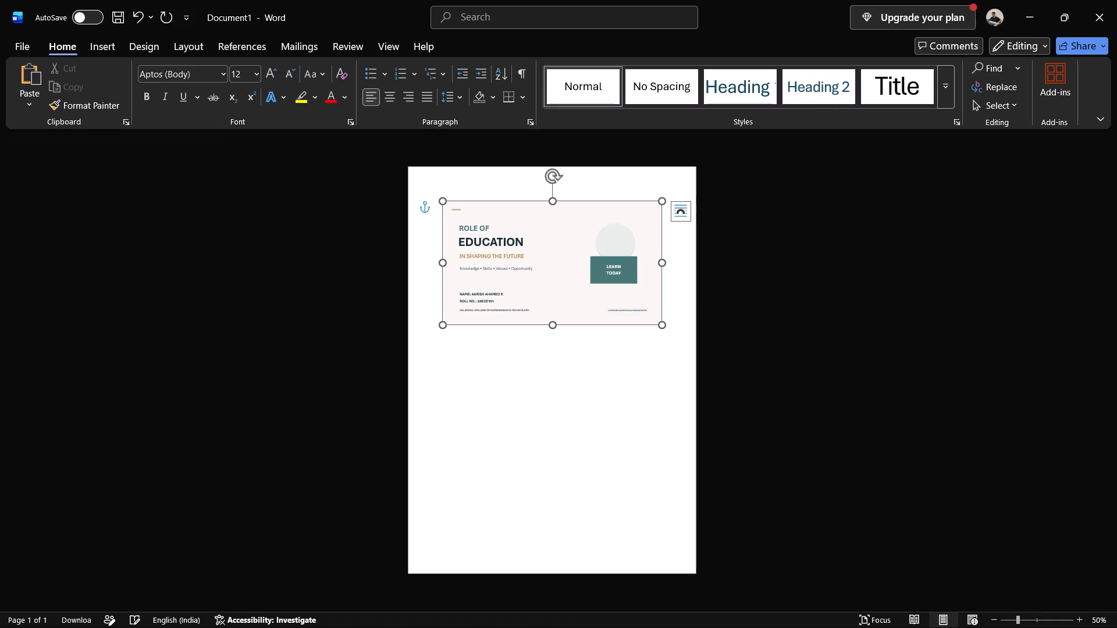
{"action": "left_click_drag", "start_coordinate": [508, 239], "coordinate": [486, 229]}
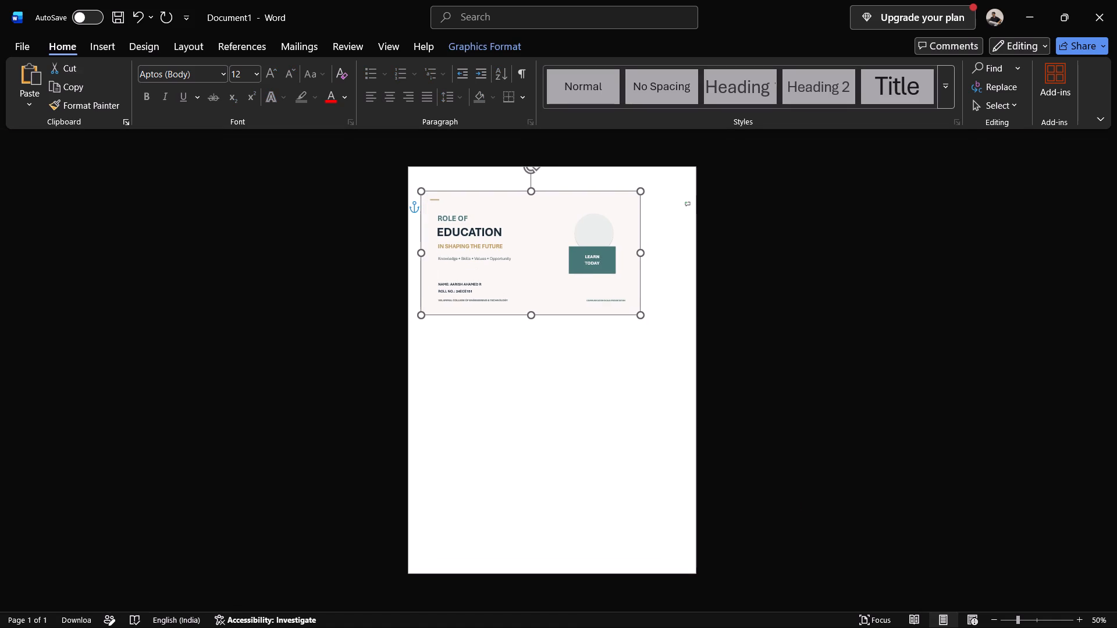
Reposition the title slide in the upper part of the page, lower than before and close to the page's right edge.
{"action": "left_click_drag", "start_coordinate": [486, 229], "coordinate": [536, 245]}
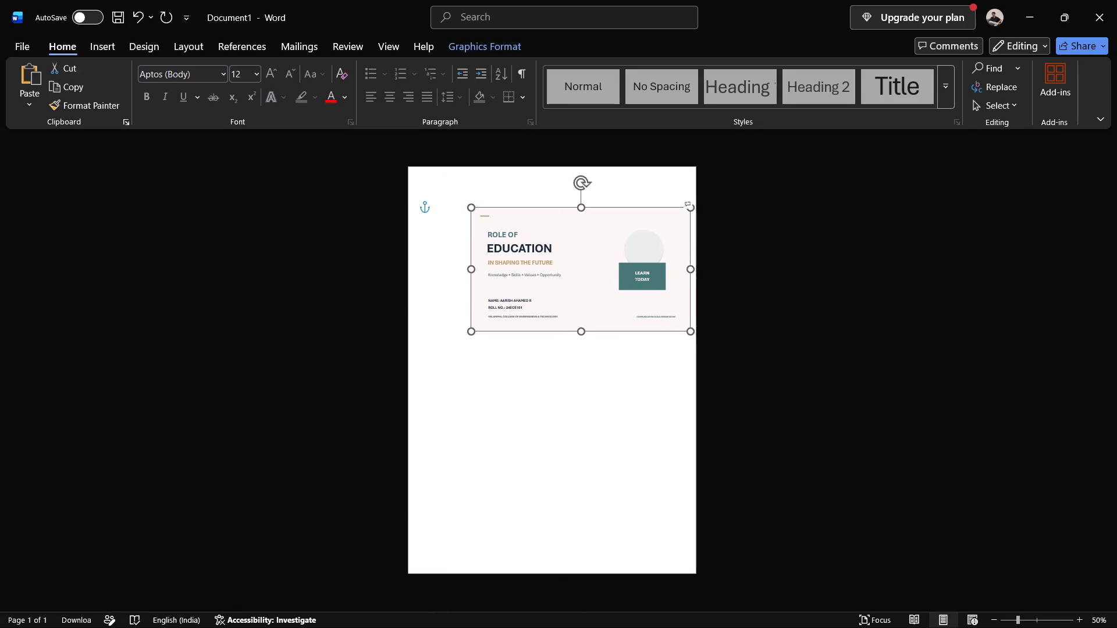
{"action": "left_click_drag", "start_coordinate": [536, 245], "coordinate": [534, 266]}
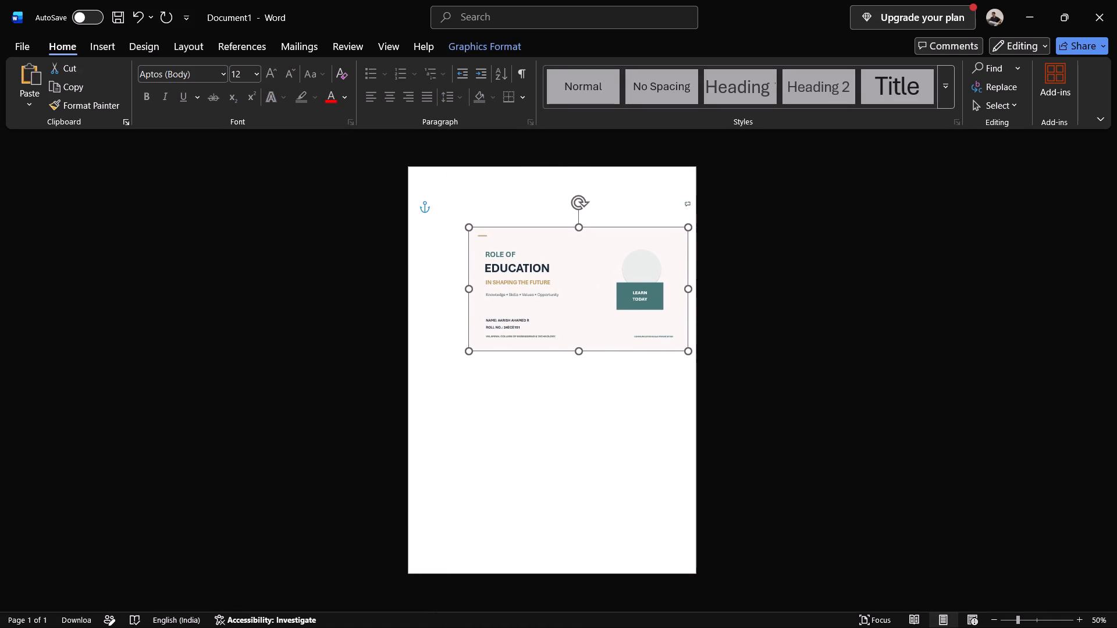
{"action": "left_click_drag", "start_coordinate": [534, 266], "coordinate": [529, 261]}
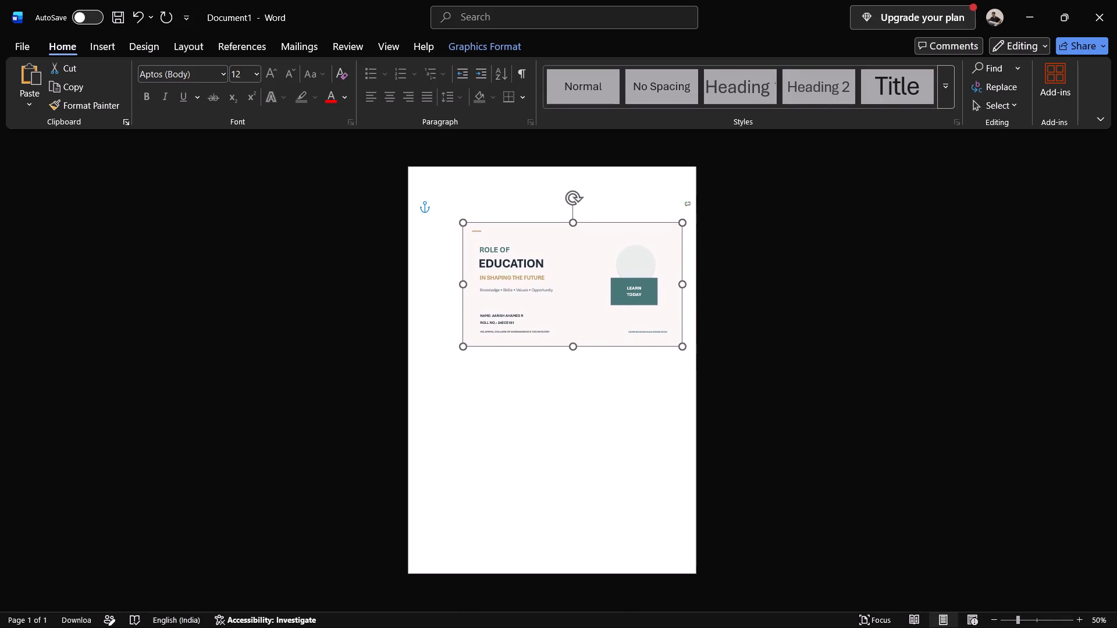
{"action": "left_click_drag", "start_coordinate": [529, 261], "coordinate": [530, 261]}
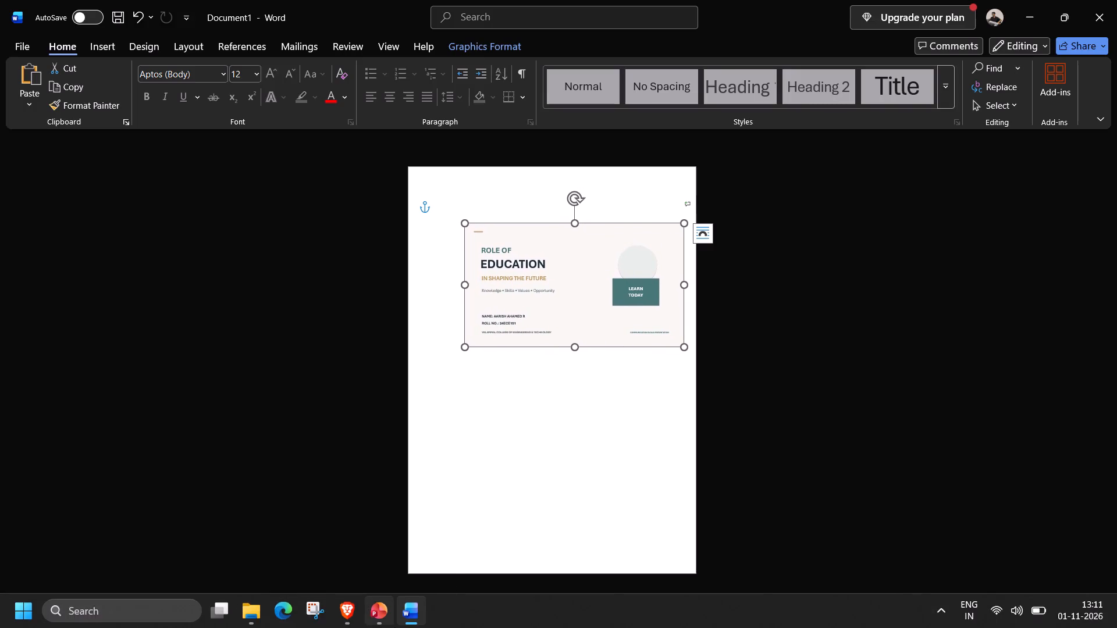
Copy slide 2, "What Is Education?", from the PowerPoint presentation and paste it into the Word document.
{"action": "left_click", "coordinate": [376, 557]}
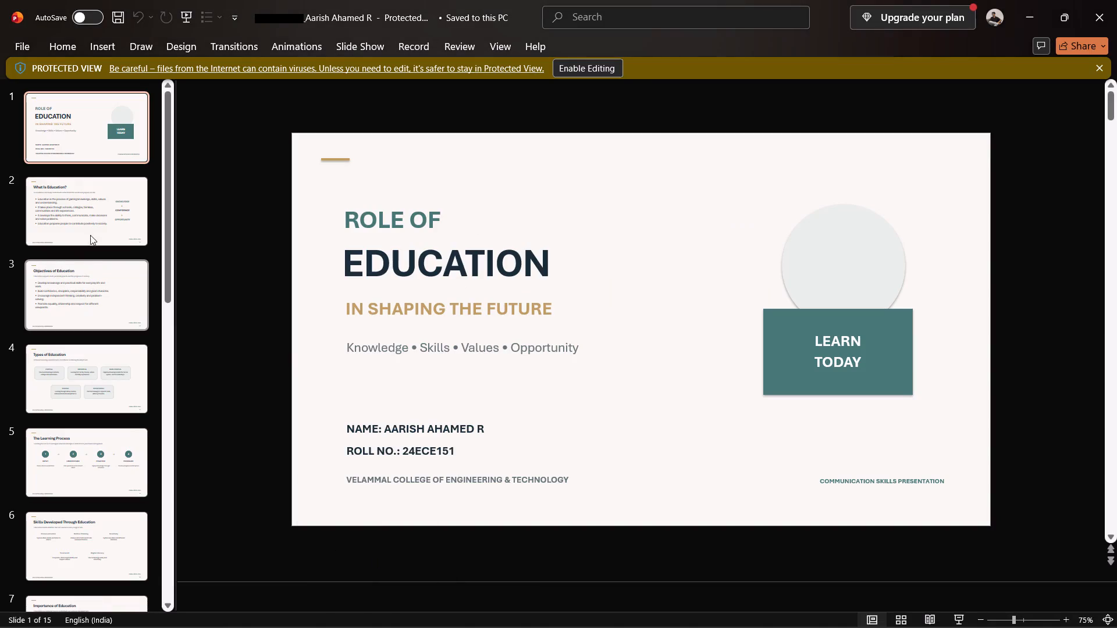
{"action": "left_click", "coordinate": [86, 208]}
{"action": "right_click", "coordinate": [86, 208]}
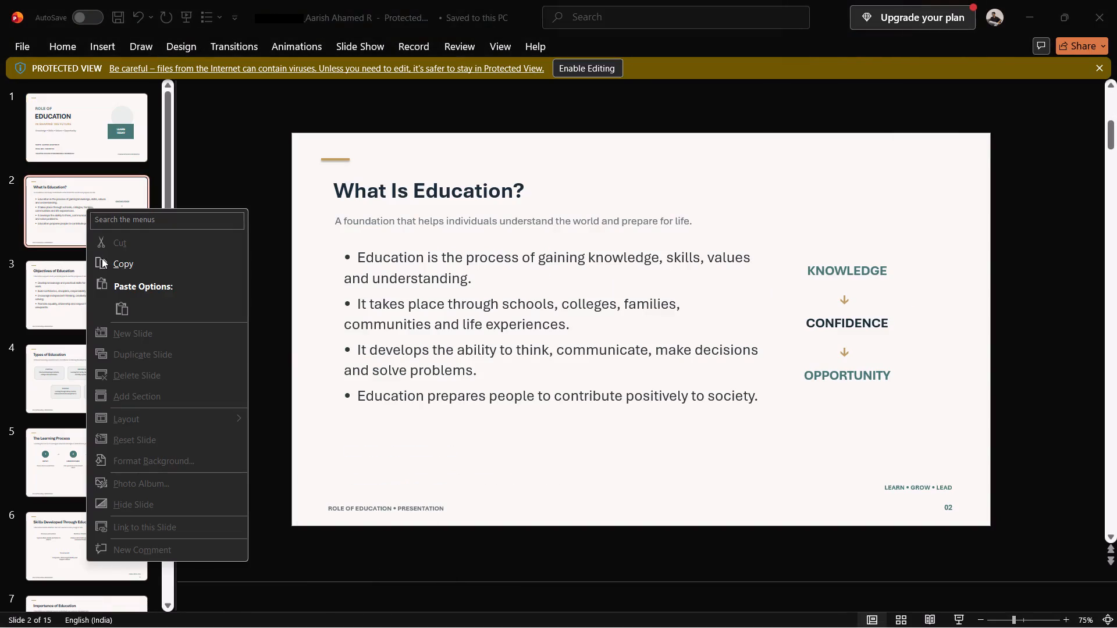
{"action": "left_click", "coordinate": [102, 258]}
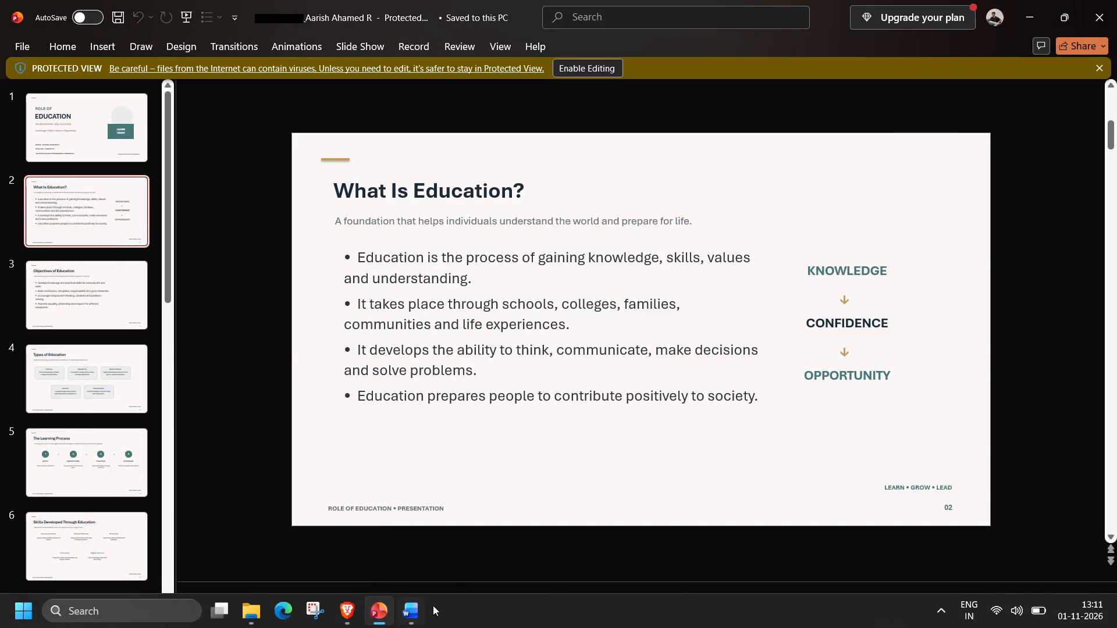
{"action": "left_click", "coordinate": [413, 609]}
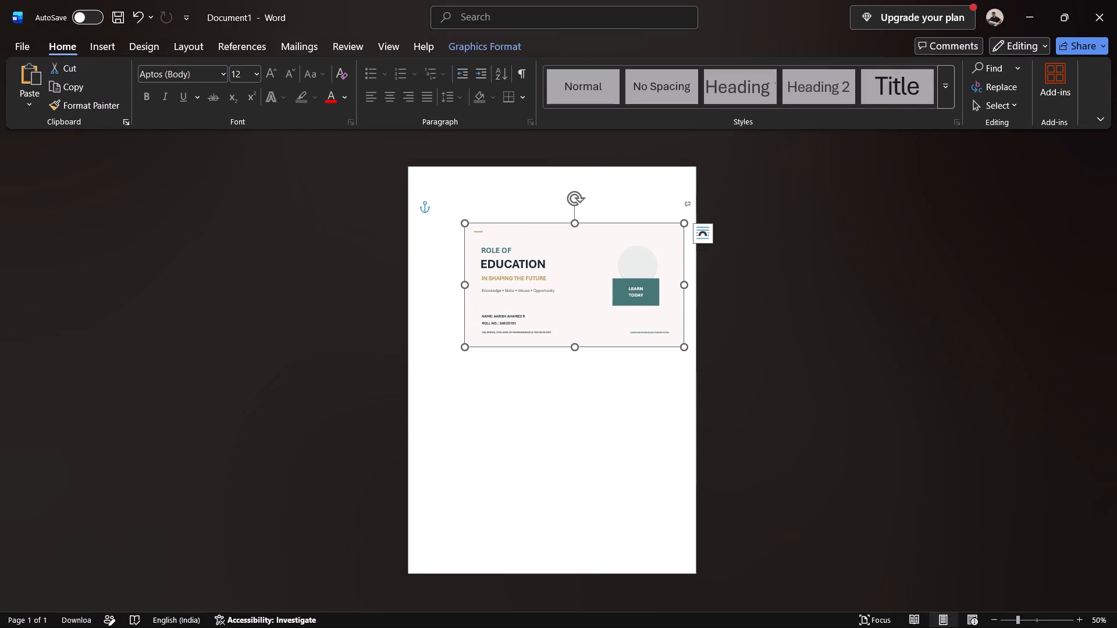
{"action": "left_click", "coordinate": [505, 439]}
{"action": "key", "text": "ctrl+v"}
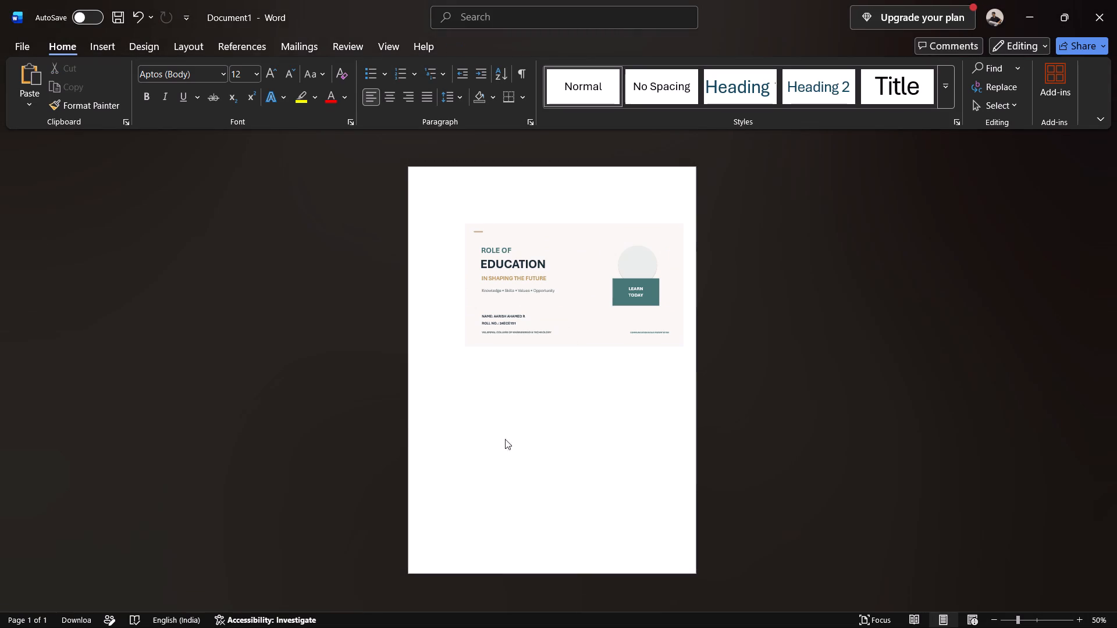
Set the "What Is Education?" slide's text wrapping to In Front of Text and place it directly below the title slide with a small gap.
{"action": "left_click", "coordinate": [469, 213]}
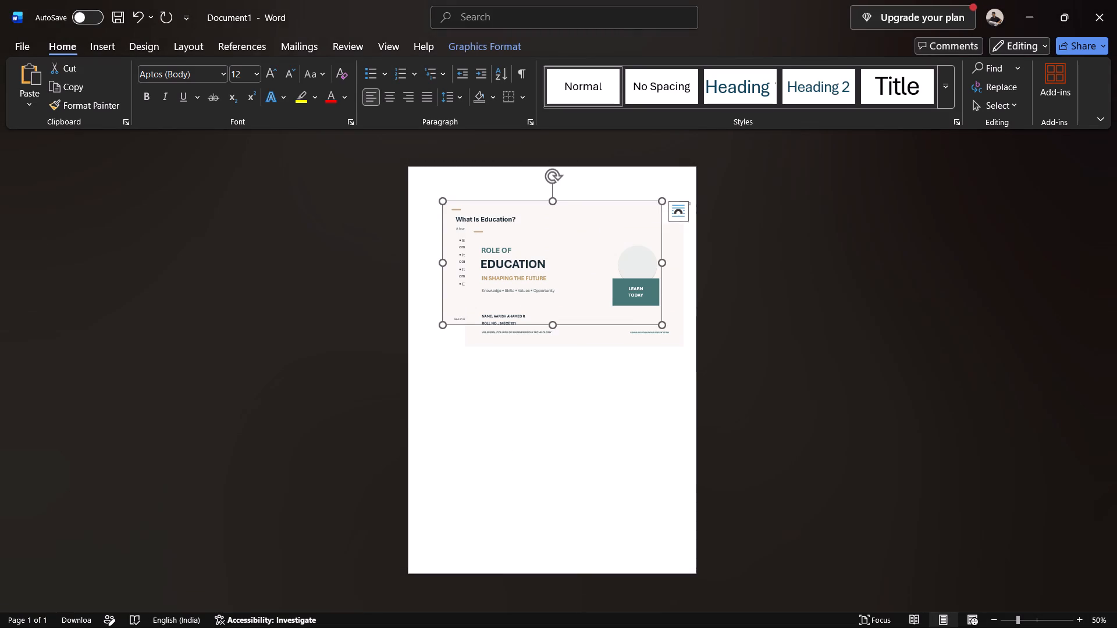
{"action": "right_click", "coordinate": [469, 213]}
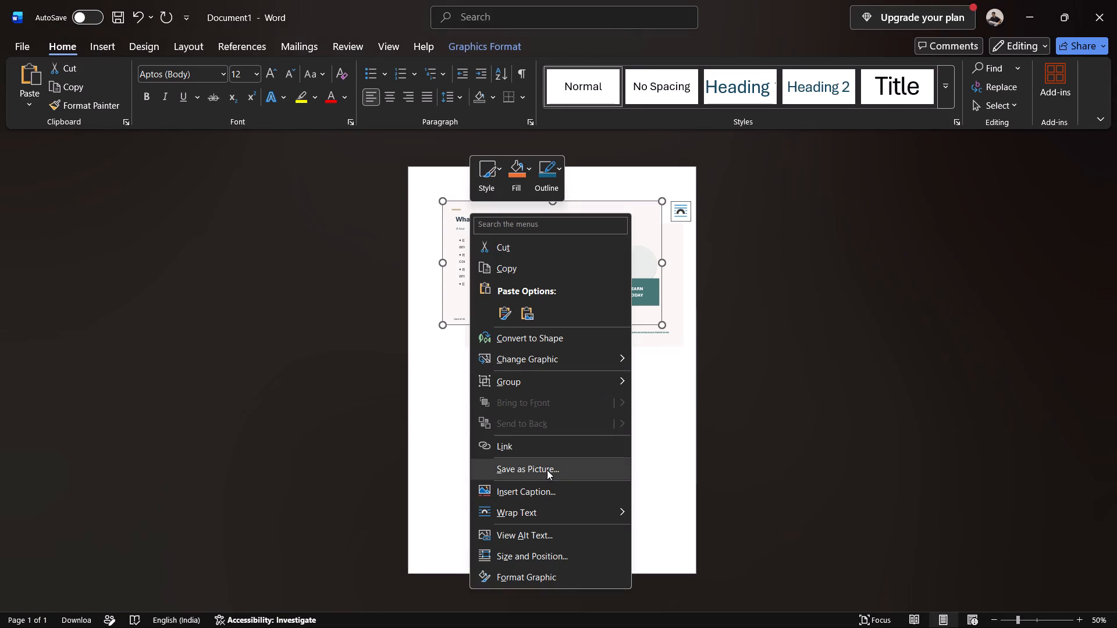
{"action": "left_click", "coordinate": [668, 511]}
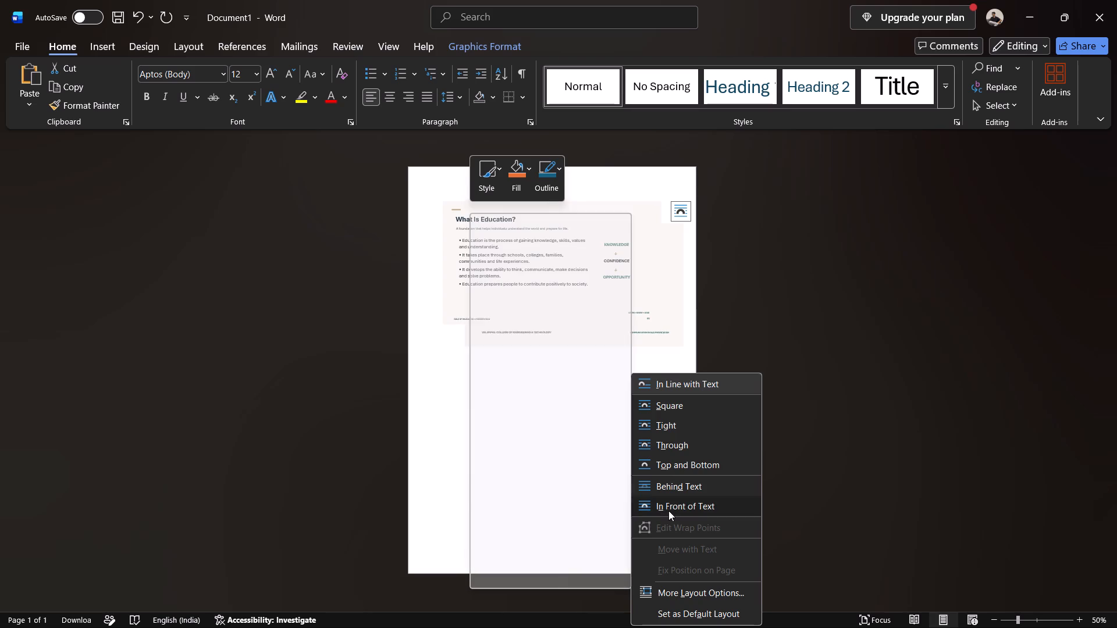
{"action": "left_click_drag", "start_coordinate": [491, 220], "coordinate": [503, 333]}
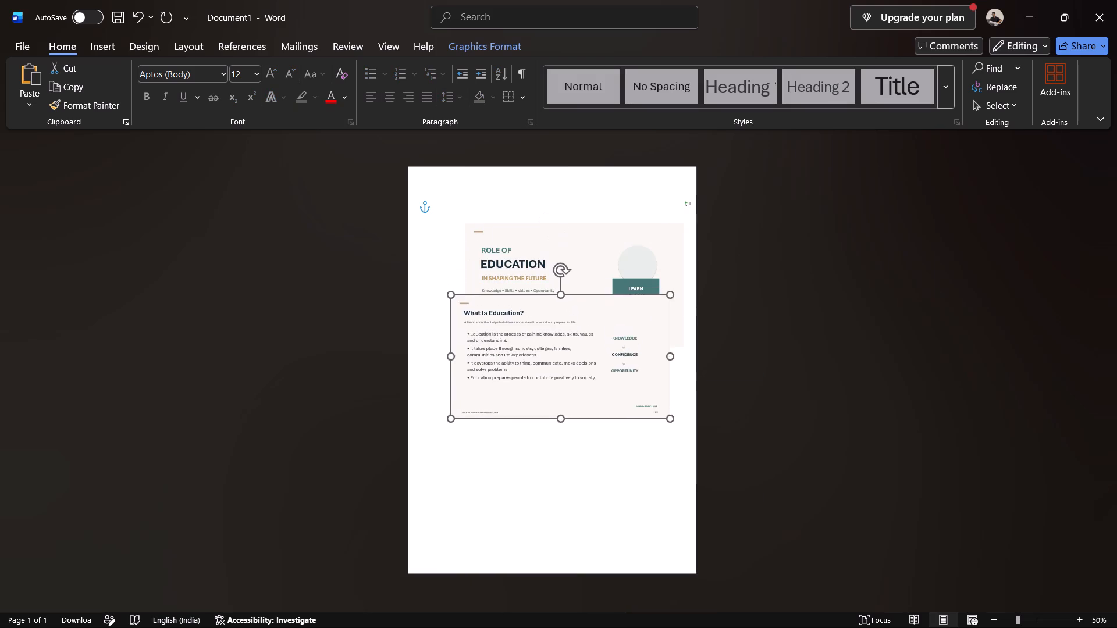
{"action": "left_click_drag", "start_coordinate": [503, 333], "coordinate": [527, 419]}
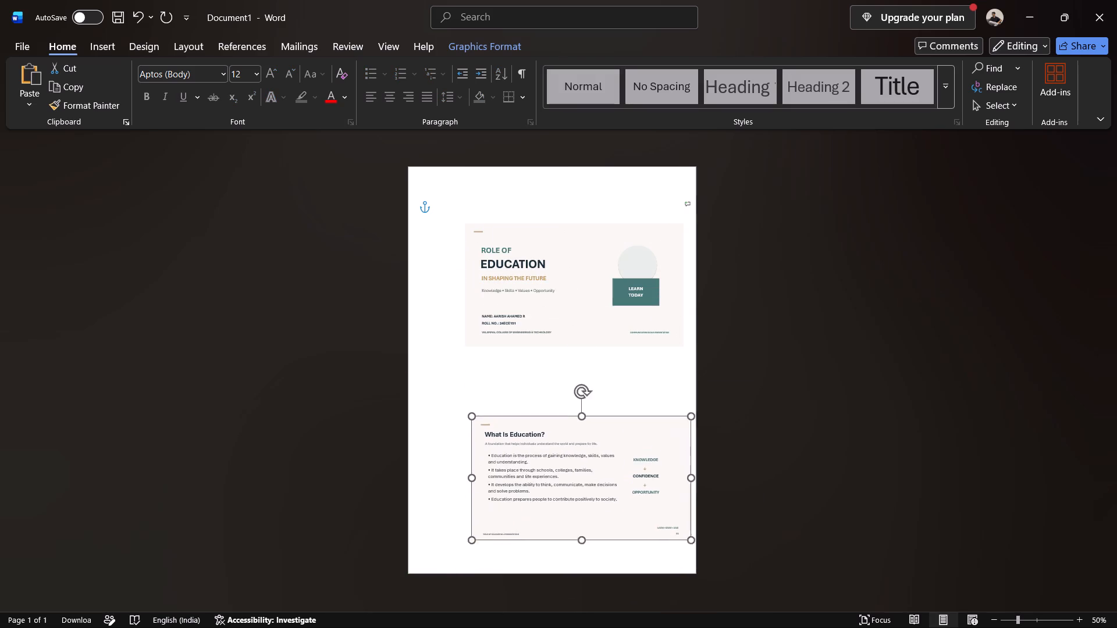
{"action": "left_click_drag", "start_coordinate": [527, 419], "coordinate": [513, 366]}
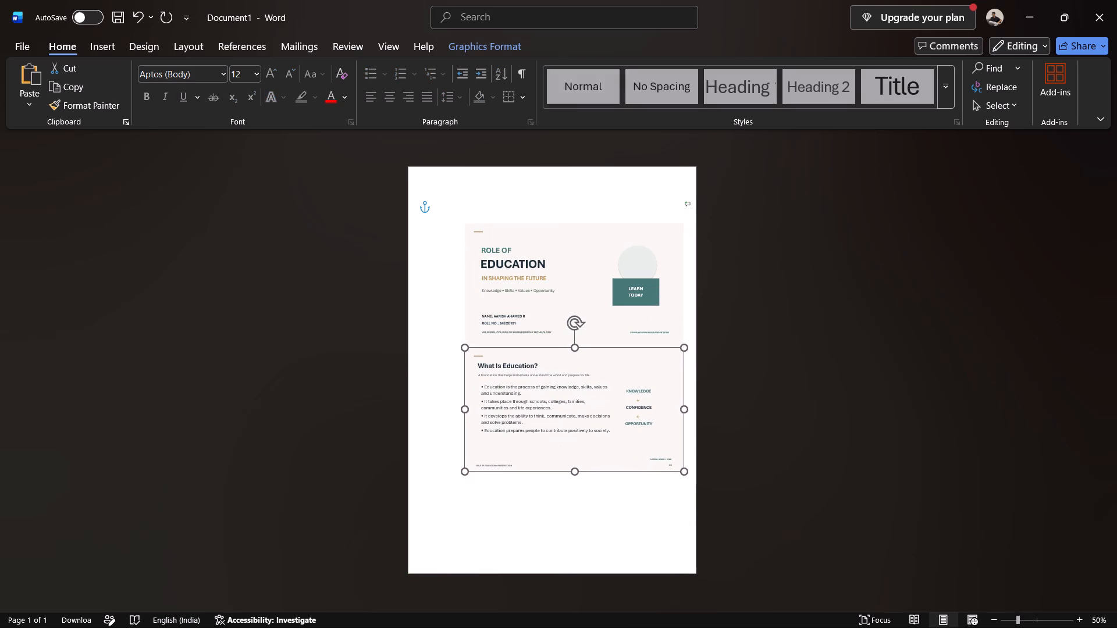
{"action": "left_click_drag", "start_coordinate": [513, 366], "coordinate": [513, 384]}
{"action": "left_click", "coordinate": [372, 224]}
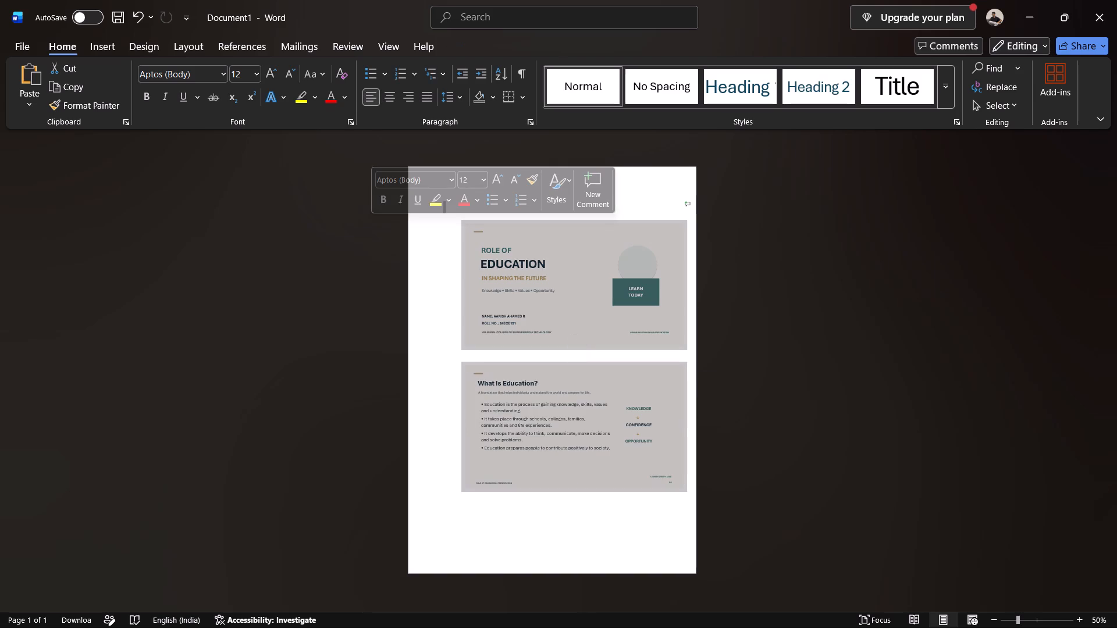
Move the "What Is Education?" slide slightly further down the page to widen the gap below the title slide.
{"action": "left_click", "coordinate": [481, 390]}
{"action": "left_click_drag", "start_coordinate": [489, 393], "coordinate": [489, 413]}
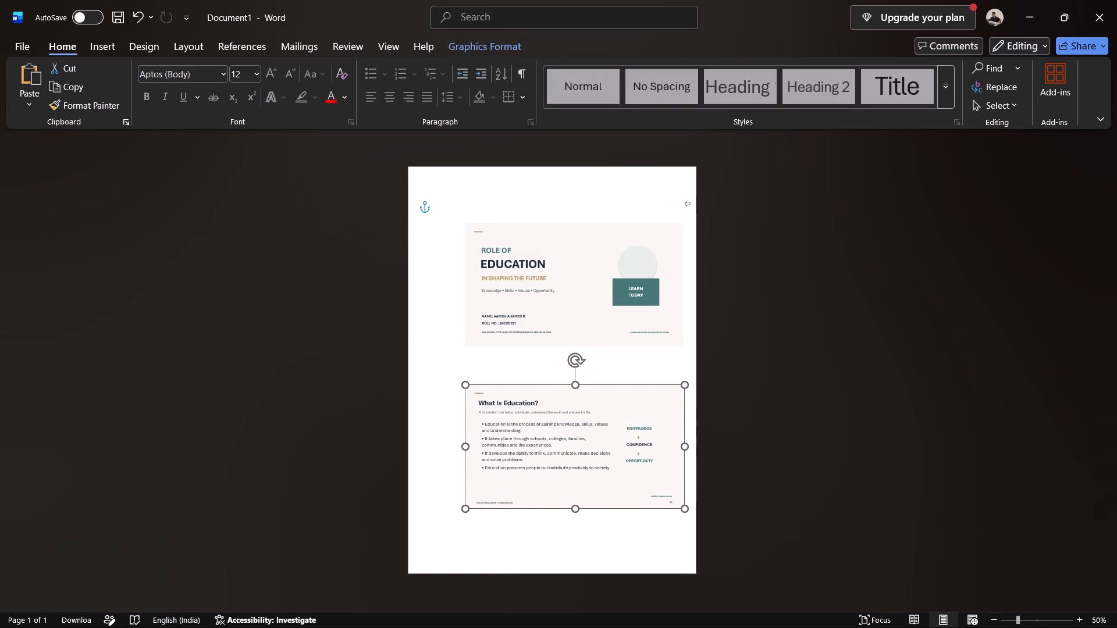
{"action": "left_click_drag", "start_coordinate": [489, 413], "coordinate": [490, 413]}
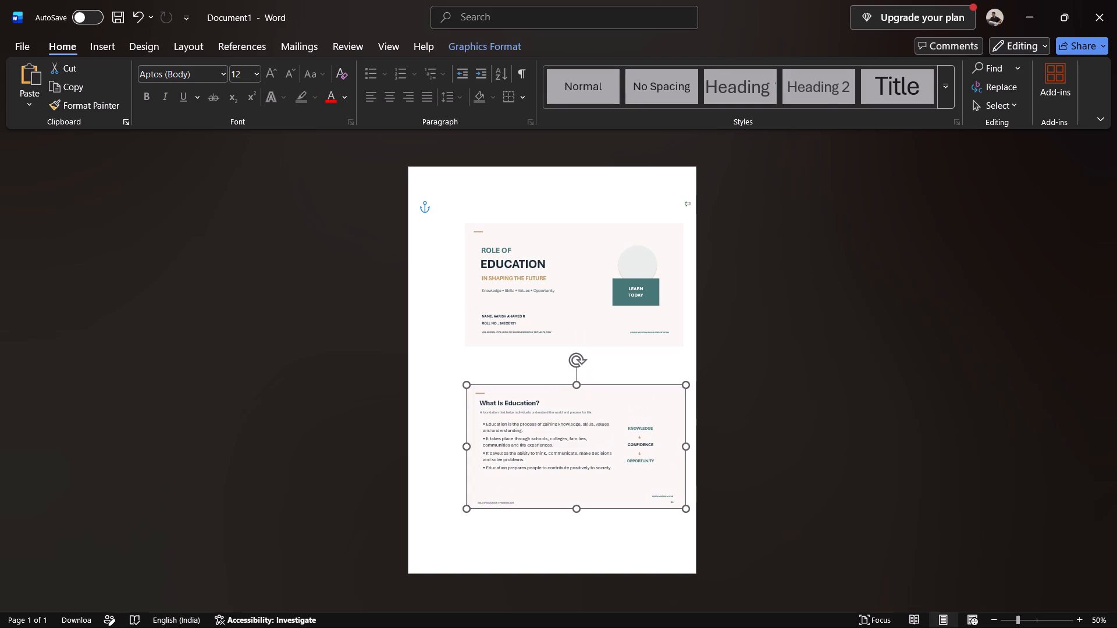
{"action": "left_click_drag", "start_coordinate": [490, 413], "coordinate": [490, 412]}
{"action": "left_click", "coordinate": [360, 380]}
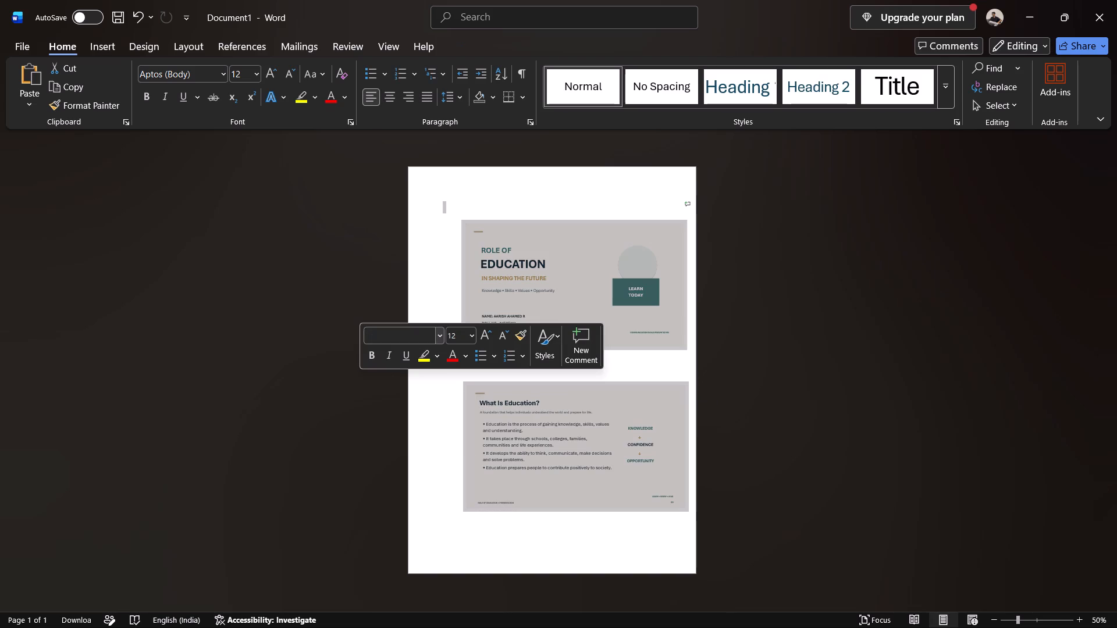
{"action": "left_click", "coordinate": [380, 241]}
Shift both slides left so they are centred horizontally on the page and aligned with each other.
{"action": "left_click", "coordinate": [560, 279]}
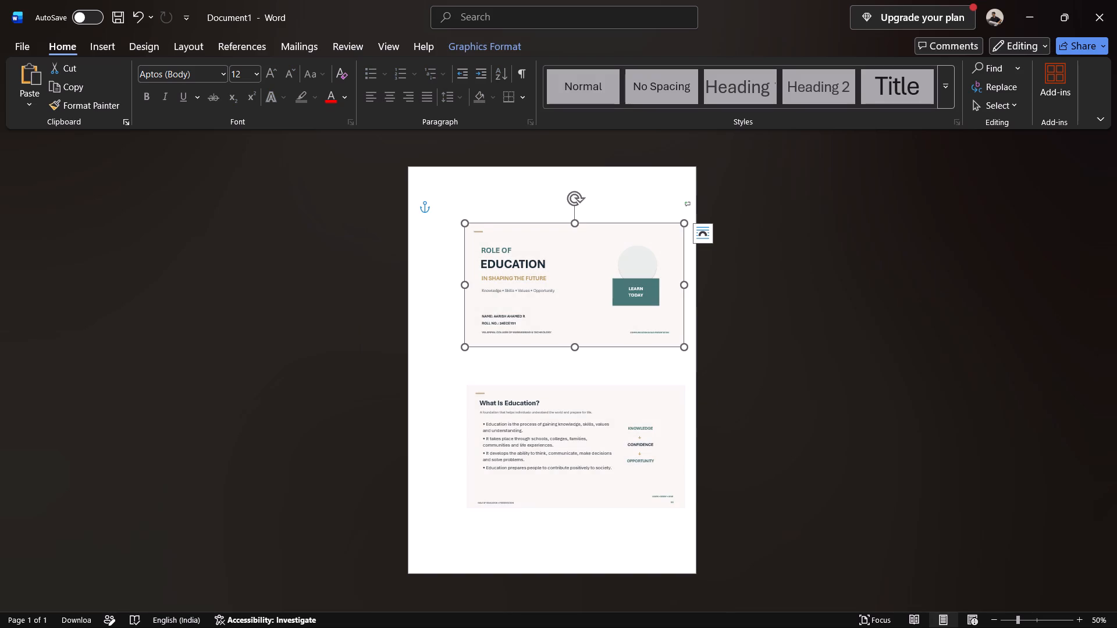
{"action": "left_click", "coordinate": [586, 401]}
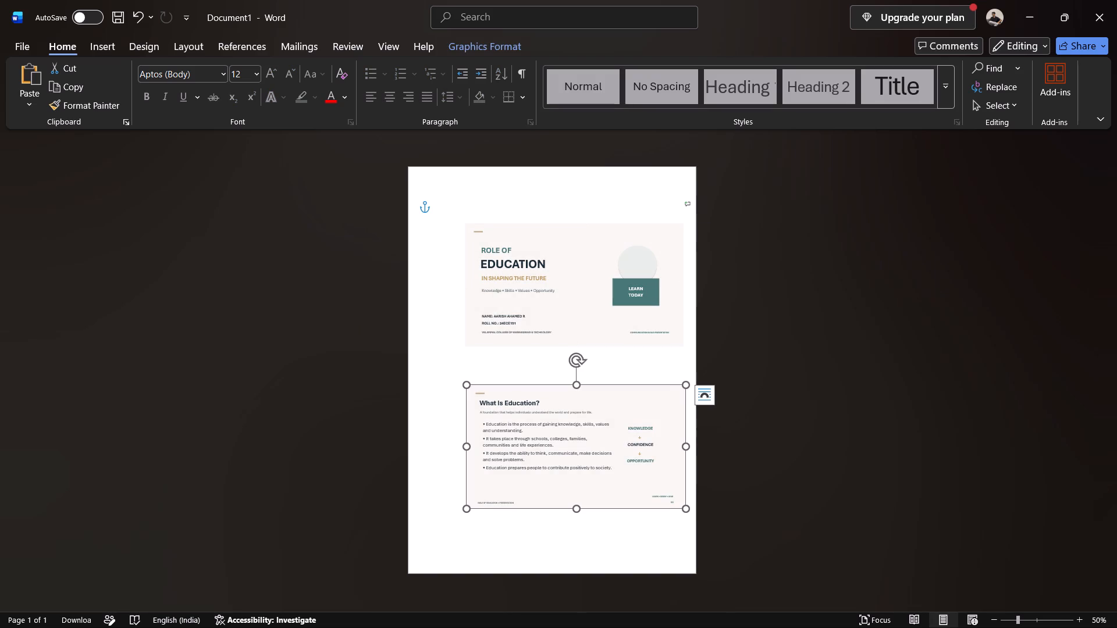
{"action": "left_click_drag", "start_coordinate": [586, 415], "coordinate": [550, 415]}
{"action": "left_click_drag", "start_coordinate": [545, 289], "coordinate": [520, 286]}
{"action": "left_click", "coordinate": [357, 427]}
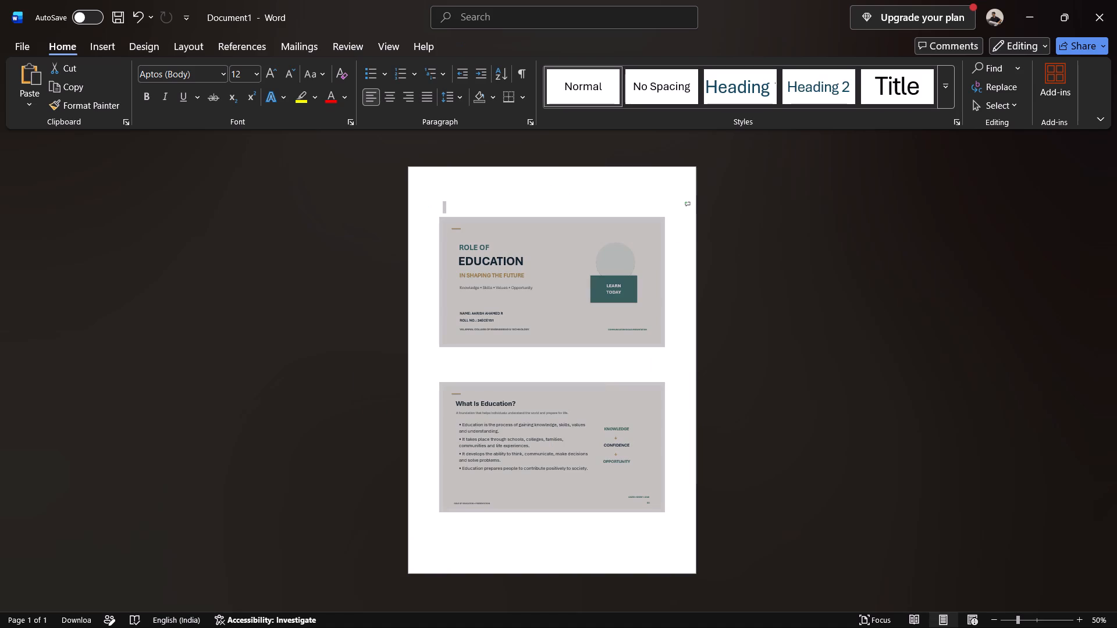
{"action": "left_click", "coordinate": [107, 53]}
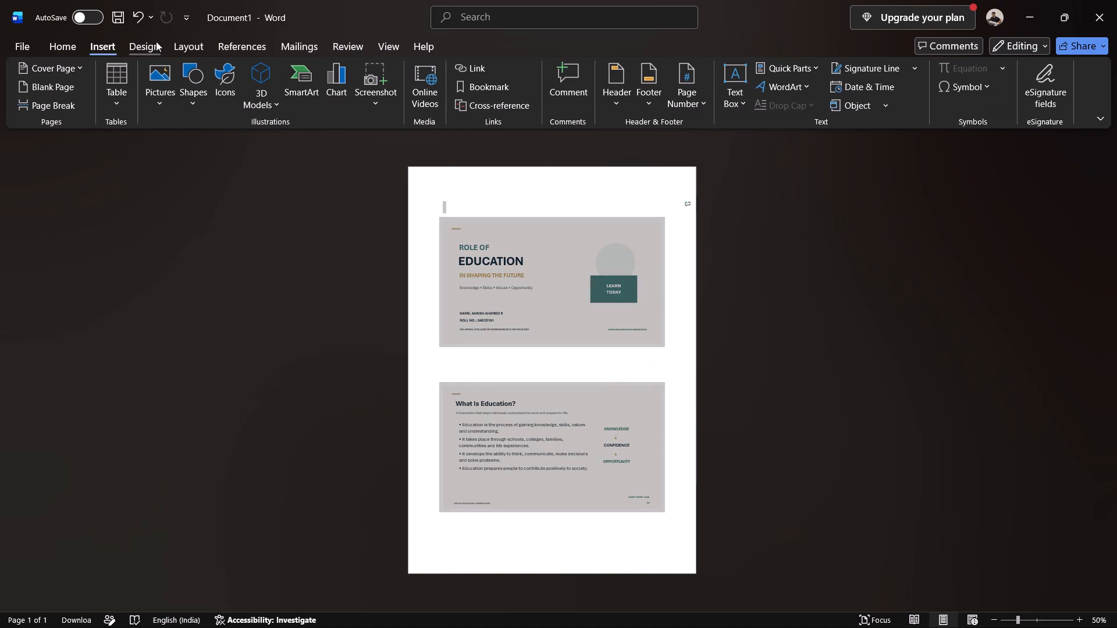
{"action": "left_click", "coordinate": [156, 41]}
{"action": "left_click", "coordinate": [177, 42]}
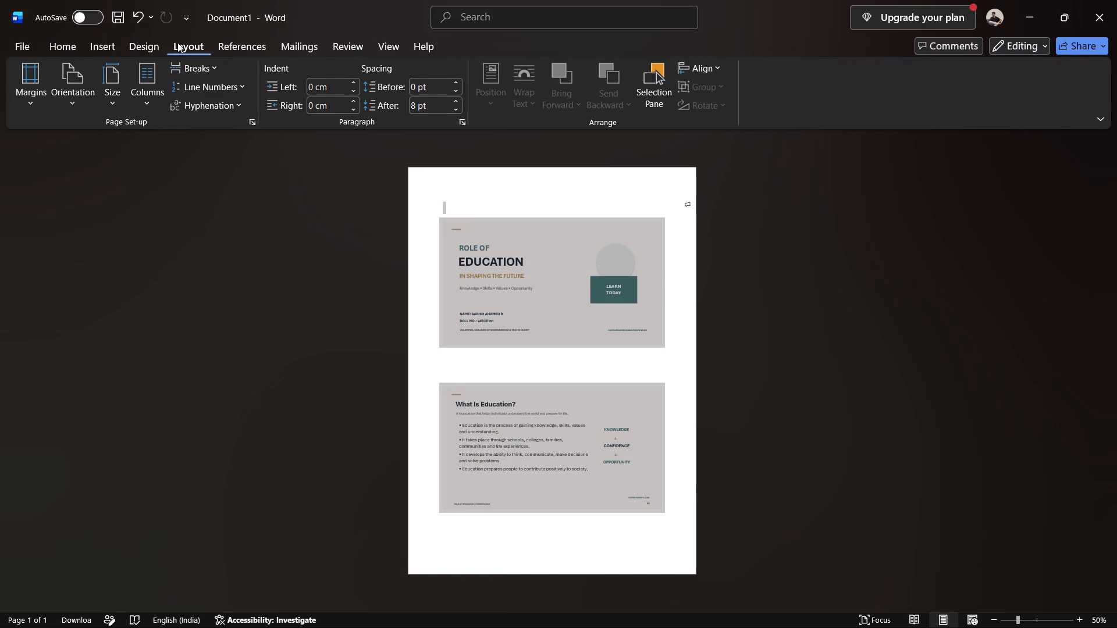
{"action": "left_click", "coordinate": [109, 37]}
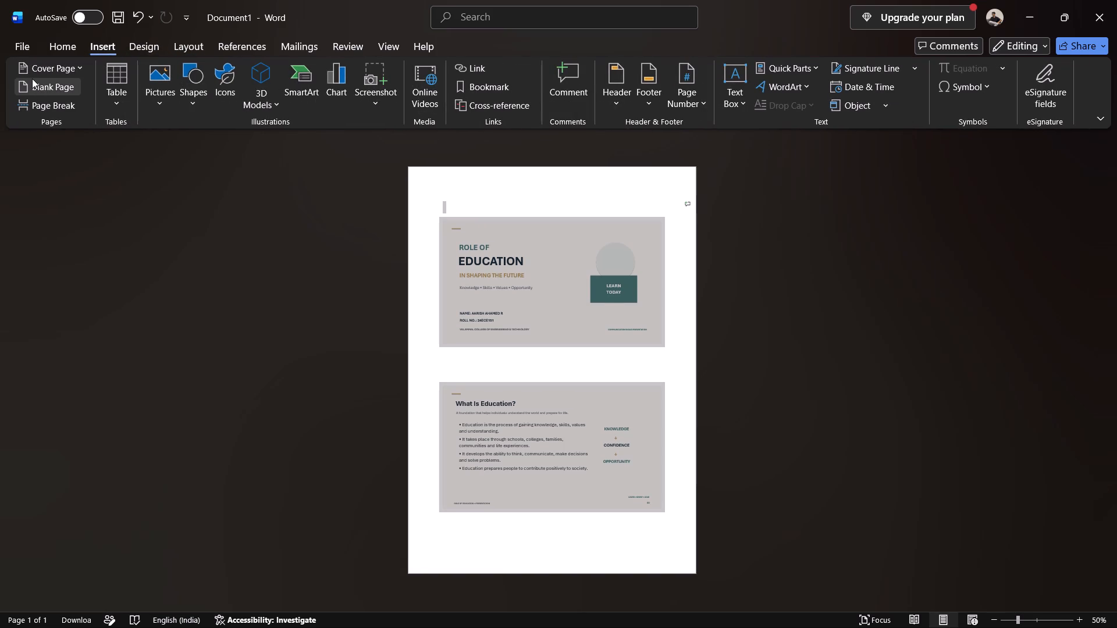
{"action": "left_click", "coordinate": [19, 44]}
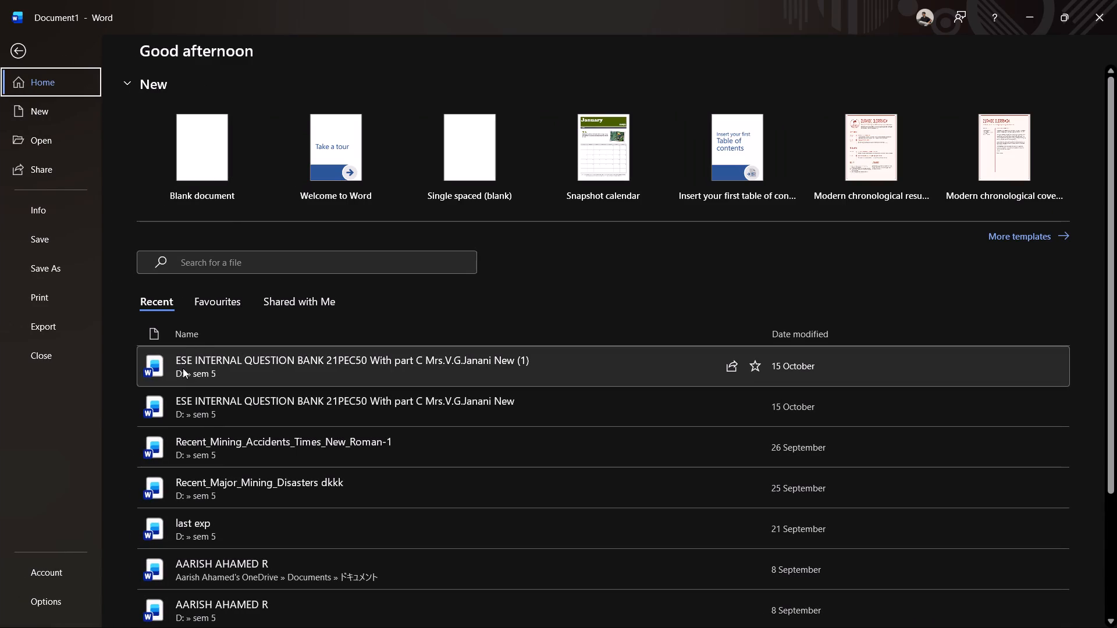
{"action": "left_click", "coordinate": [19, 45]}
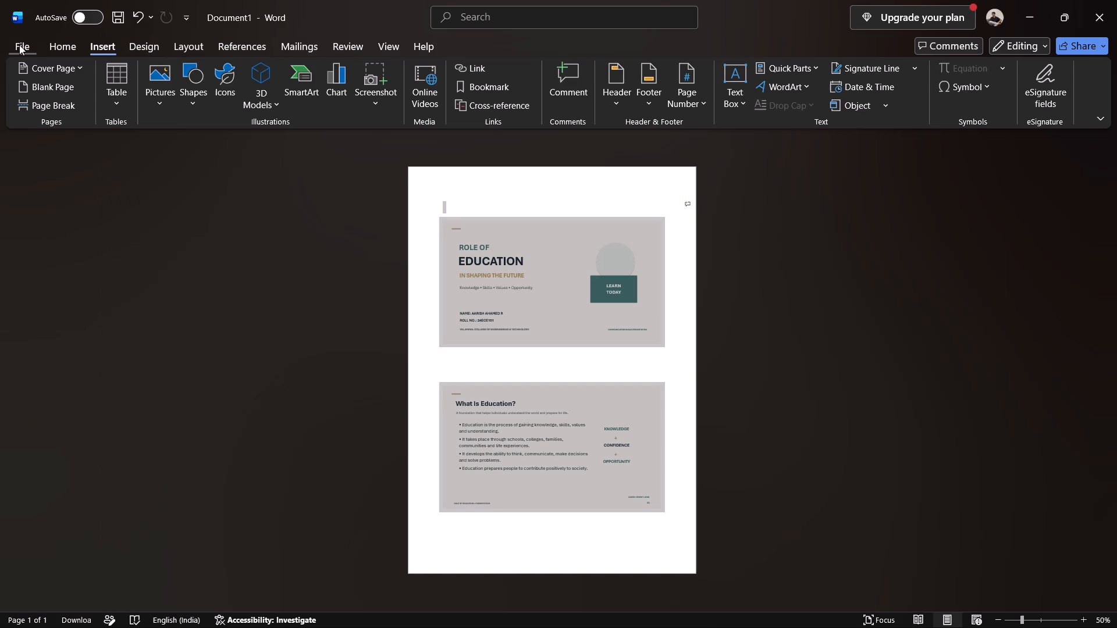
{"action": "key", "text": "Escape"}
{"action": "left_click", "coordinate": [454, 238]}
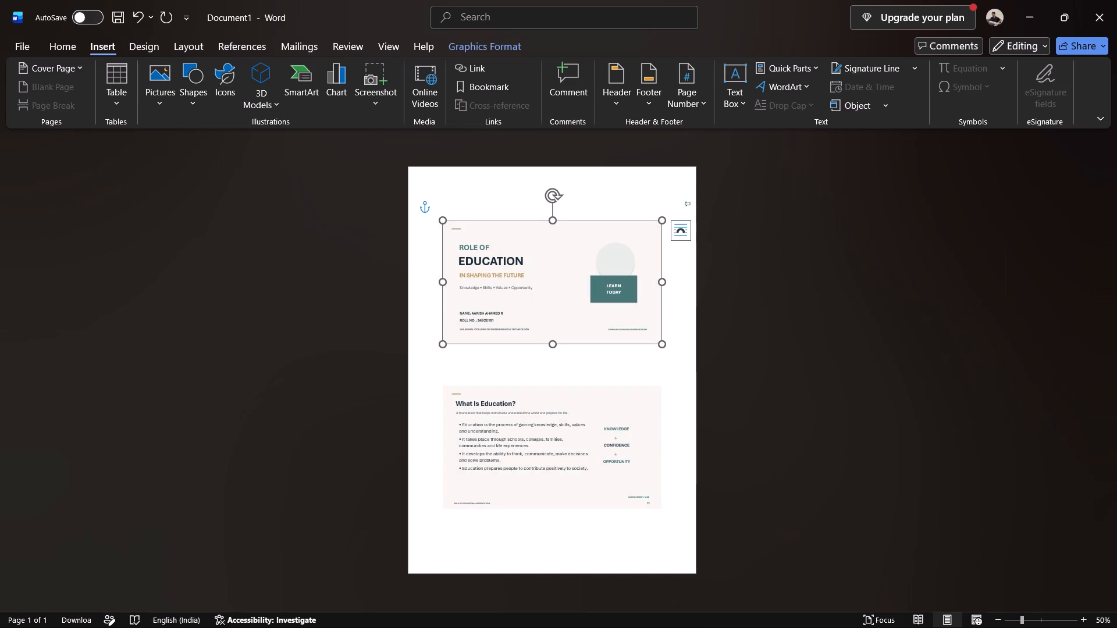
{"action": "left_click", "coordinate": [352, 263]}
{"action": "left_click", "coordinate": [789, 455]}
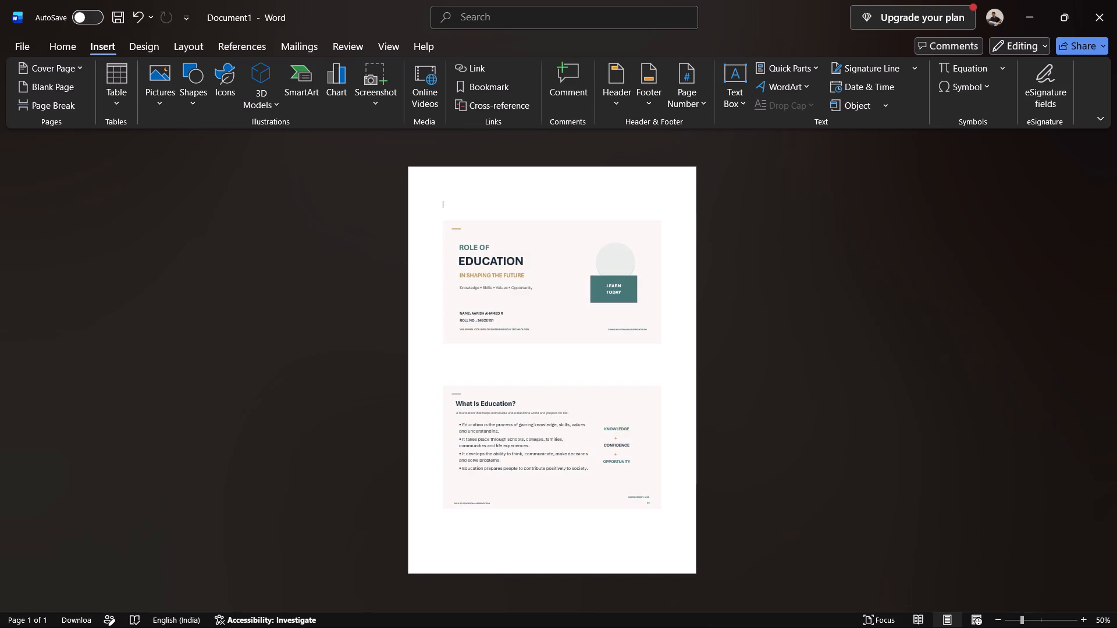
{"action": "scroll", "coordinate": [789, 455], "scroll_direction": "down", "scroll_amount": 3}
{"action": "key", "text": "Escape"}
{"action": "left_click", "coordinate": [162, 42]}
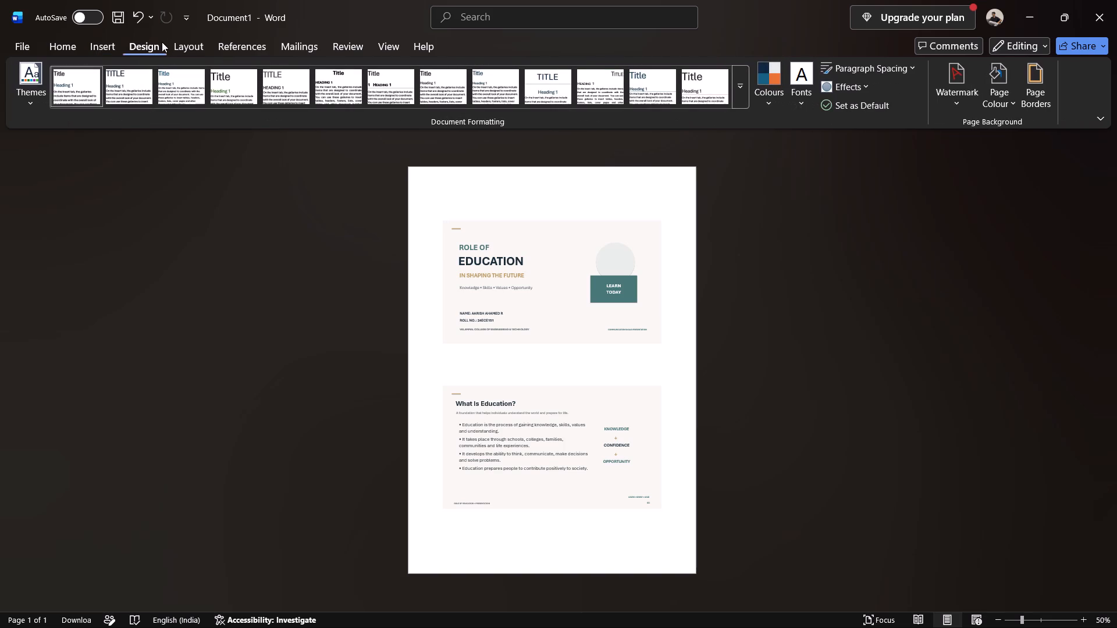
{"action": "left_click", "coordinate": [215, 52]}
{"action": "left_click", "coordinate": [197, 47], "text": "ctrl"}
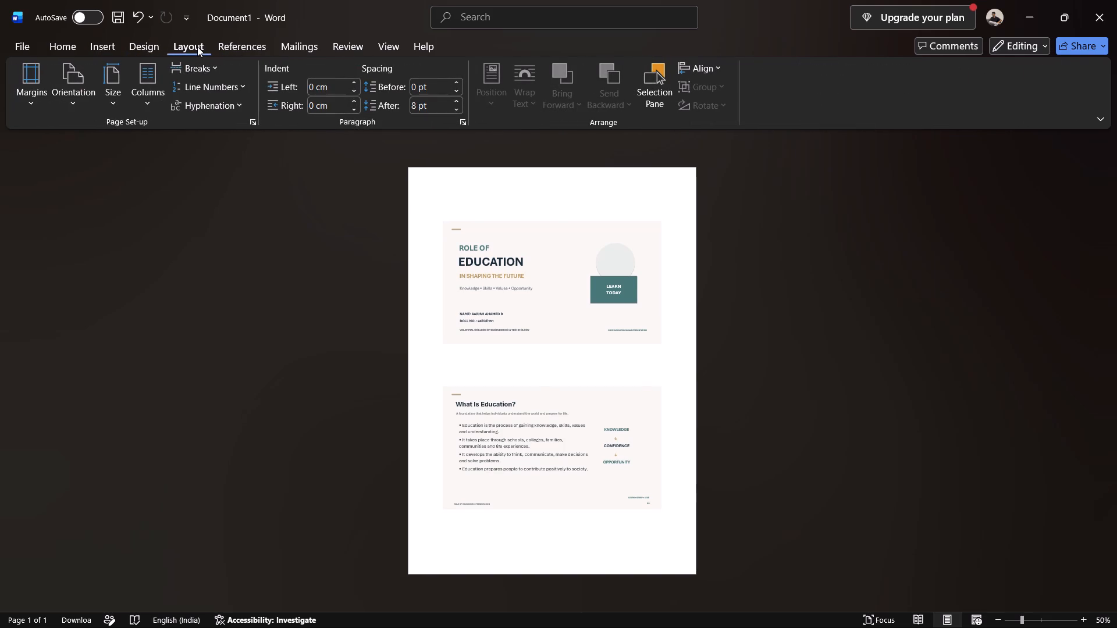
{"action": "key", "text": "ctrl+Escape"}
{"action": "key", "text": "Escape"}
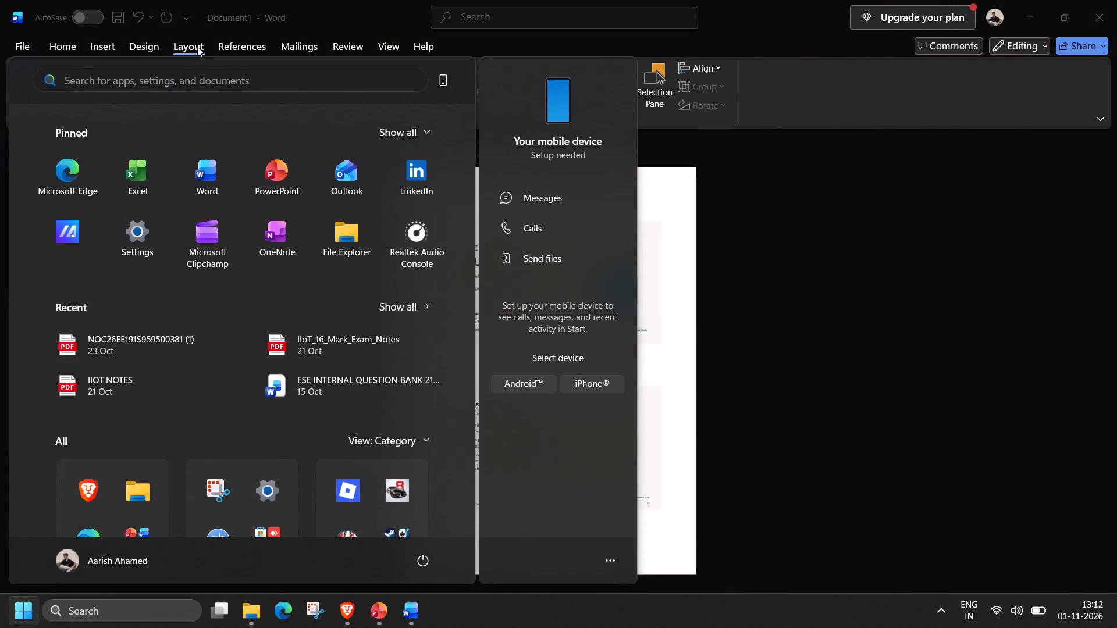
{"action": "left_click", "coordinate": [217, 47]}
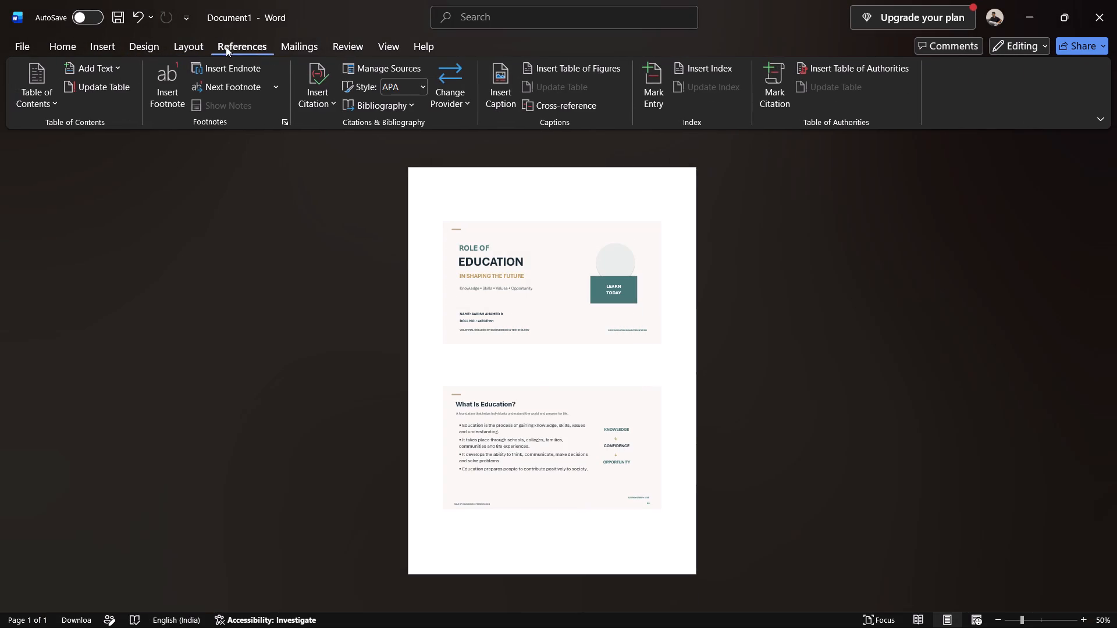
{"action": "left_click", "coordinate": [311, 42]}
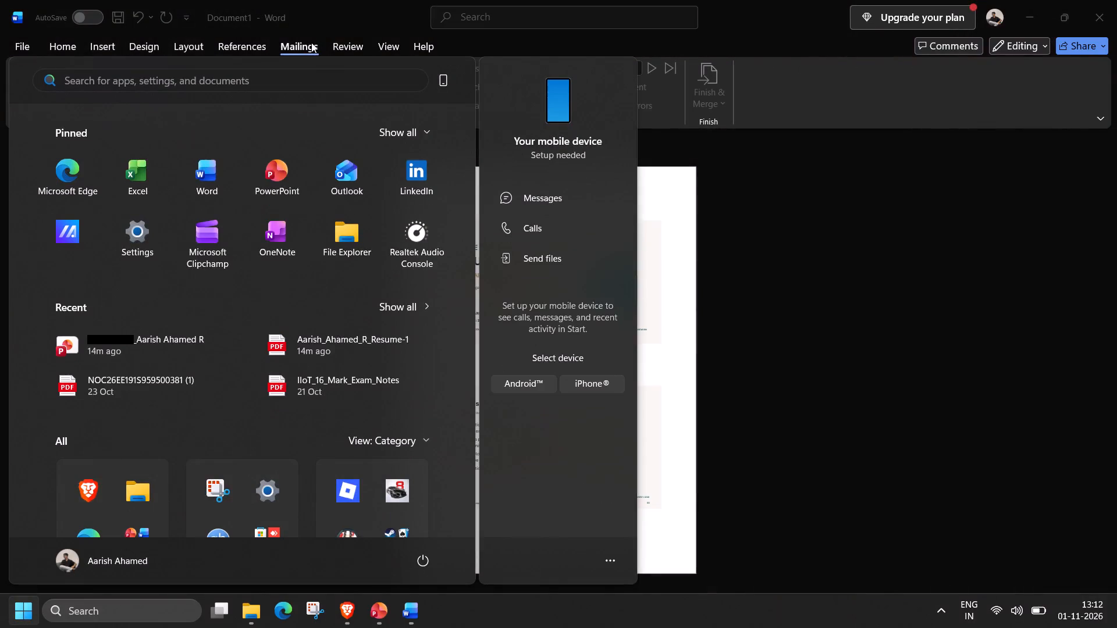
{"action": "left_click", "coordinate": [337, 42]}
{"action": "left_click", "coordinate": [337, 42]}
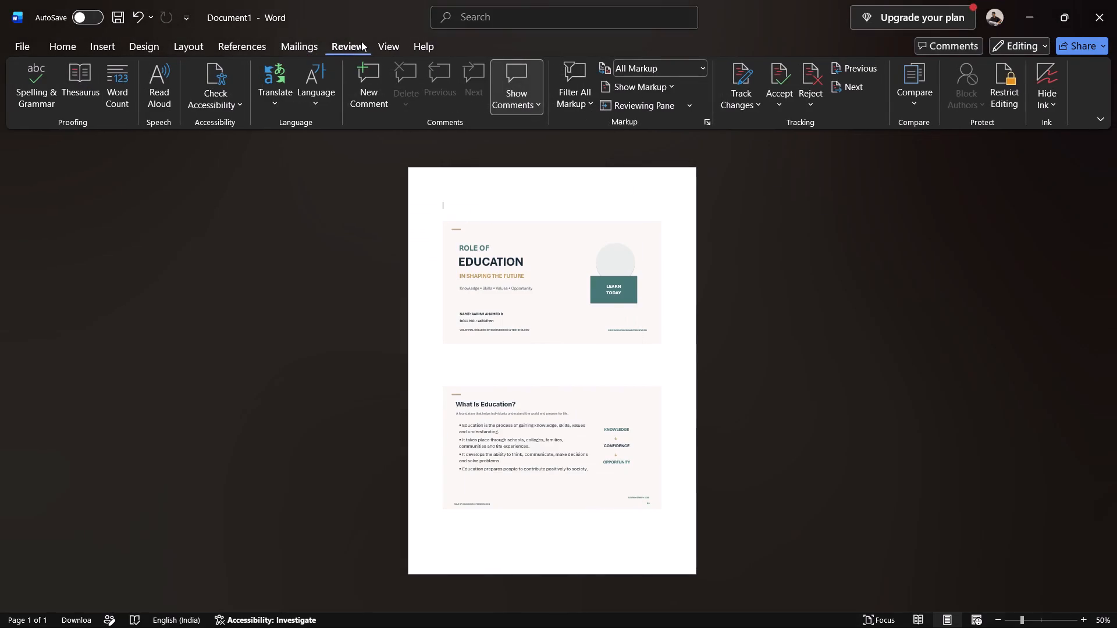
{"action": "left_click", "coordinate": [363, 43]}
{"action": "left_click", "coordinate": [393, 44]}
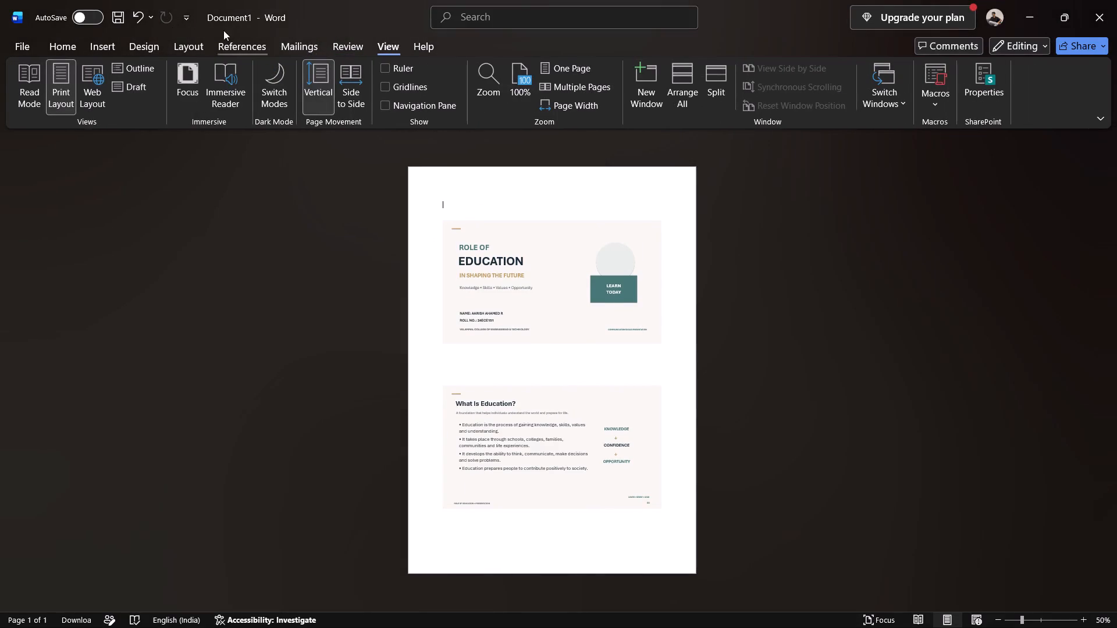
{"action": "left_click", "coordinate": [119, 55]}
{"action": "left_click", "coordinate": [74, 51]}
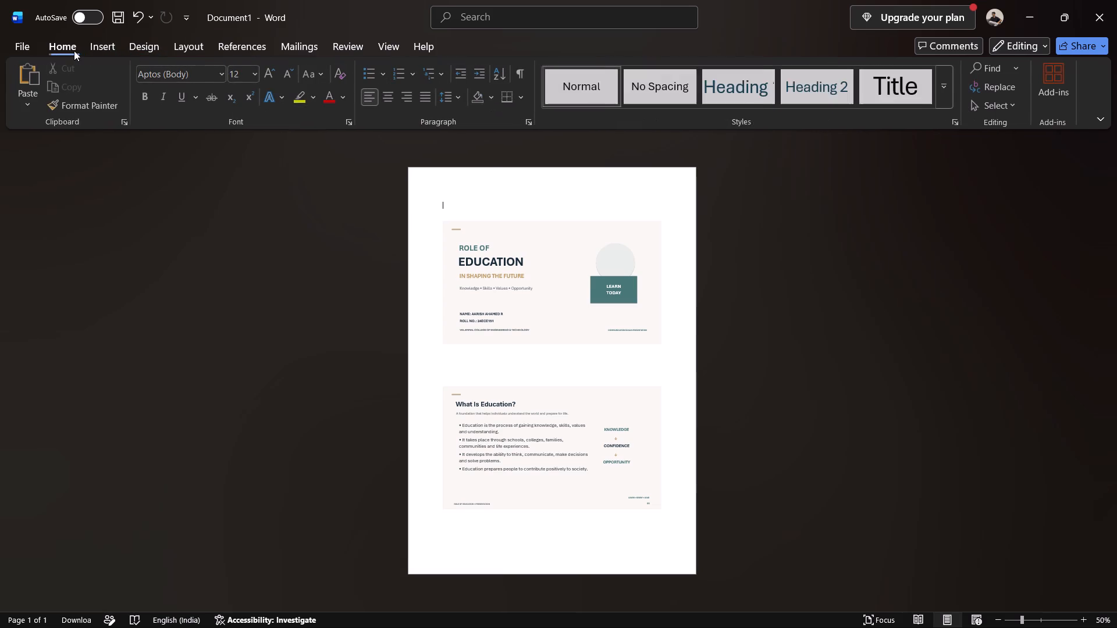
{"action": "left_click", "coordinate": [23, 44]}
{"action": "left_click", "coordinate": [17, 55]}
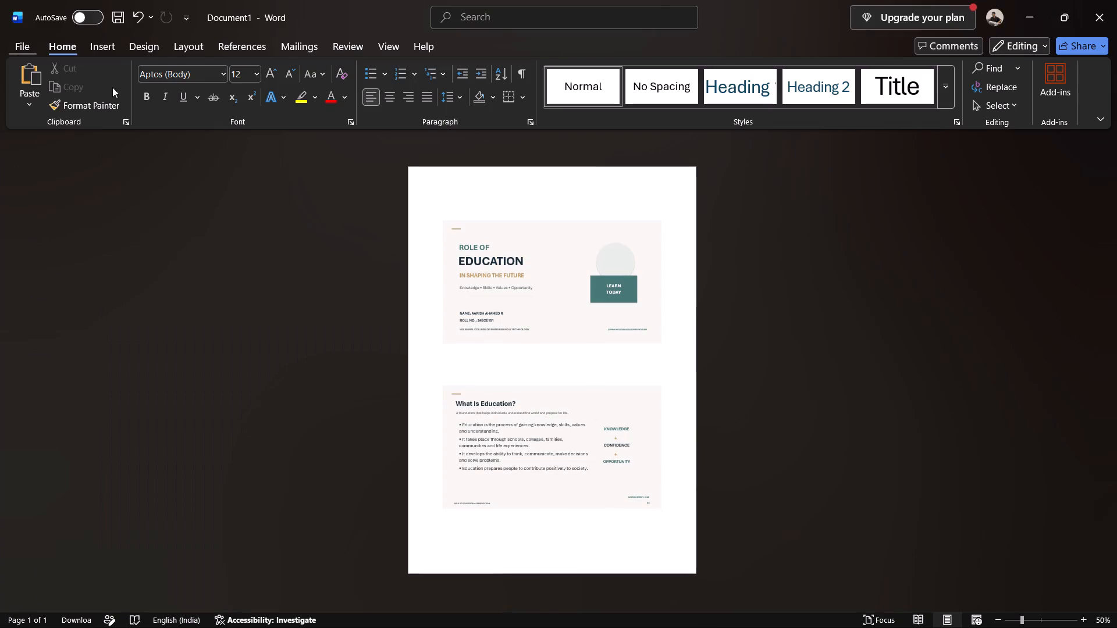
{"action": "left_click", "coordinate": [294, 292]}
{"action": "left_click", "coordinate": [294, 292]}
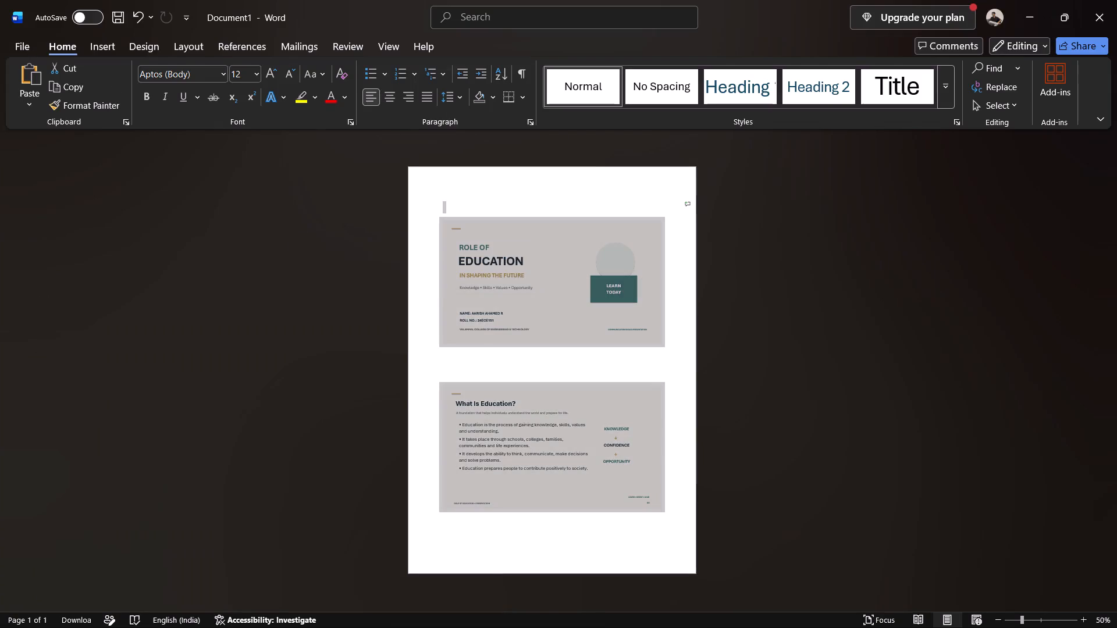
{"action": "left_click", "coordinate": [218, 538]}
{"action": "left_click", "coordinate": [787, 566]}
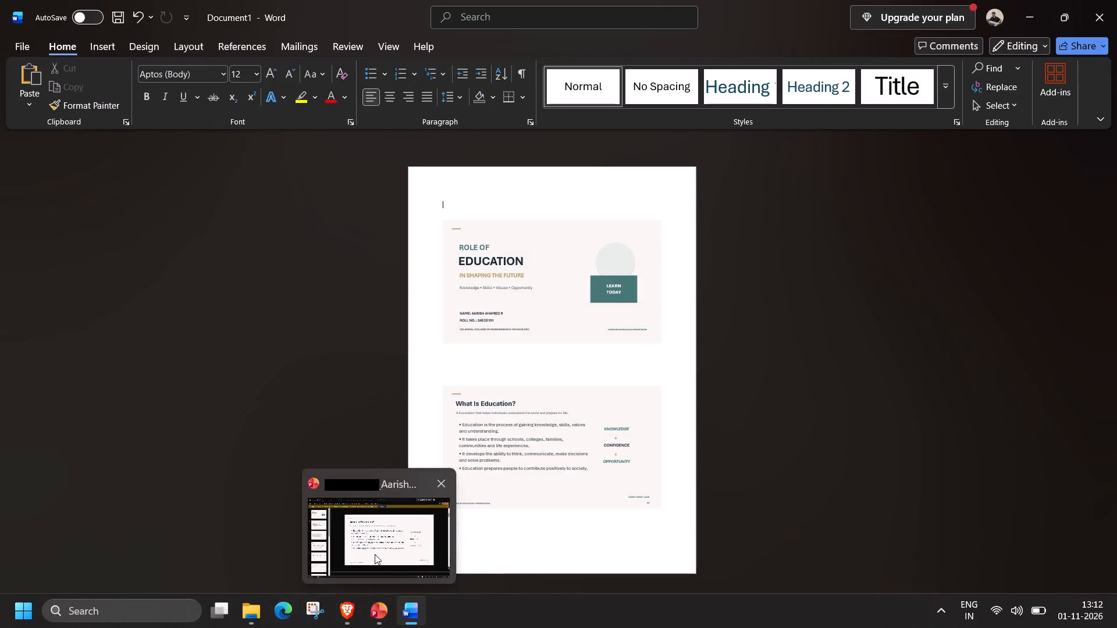
Copy slide 3, "Objectives of Education", from the PowerPoint presentation and paste it into the Word document.
{"action": "left_click", "coordinate": [375, 554]}
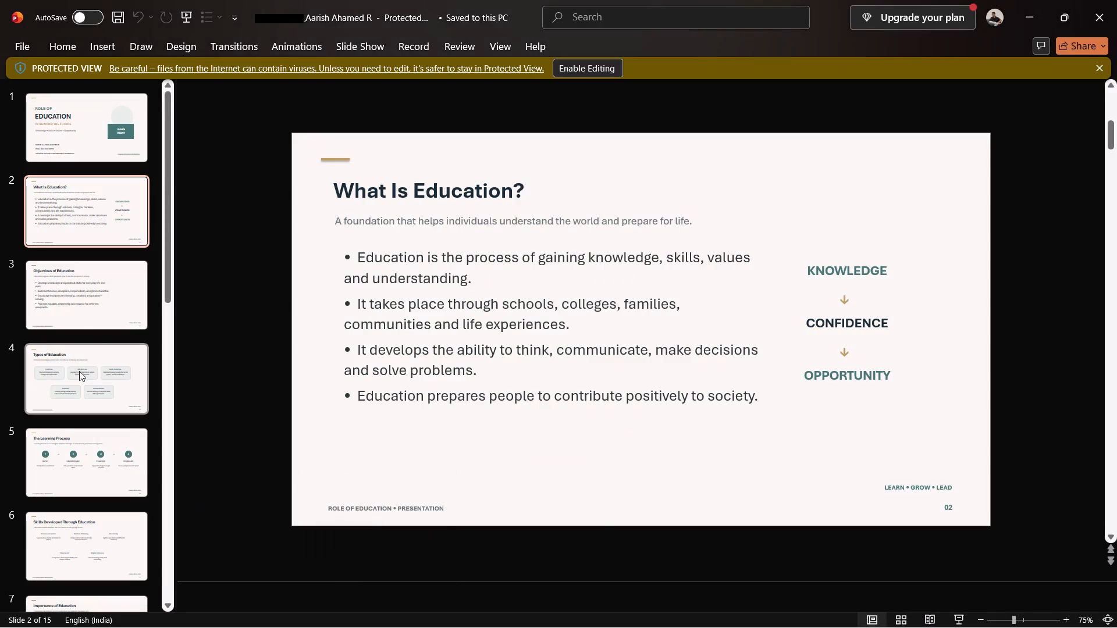
{"action": "left_click", "coordinate": [77, 287]}
{"action": "right_click", "coordinate": [77, 287]}
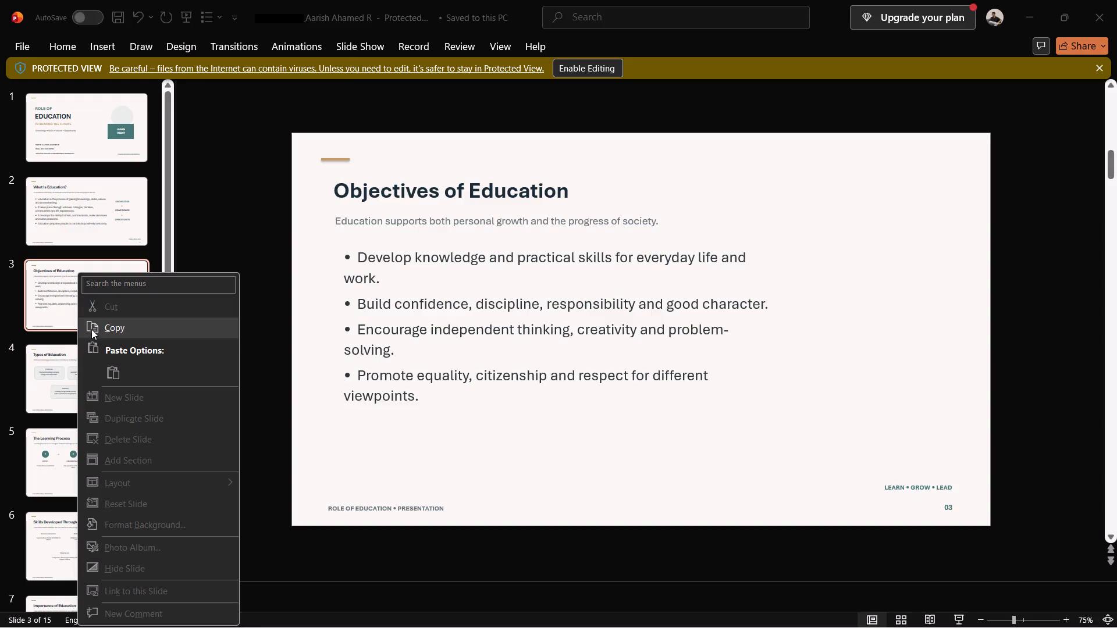
{"action": "left_click", "coordinate": [91, 329]}
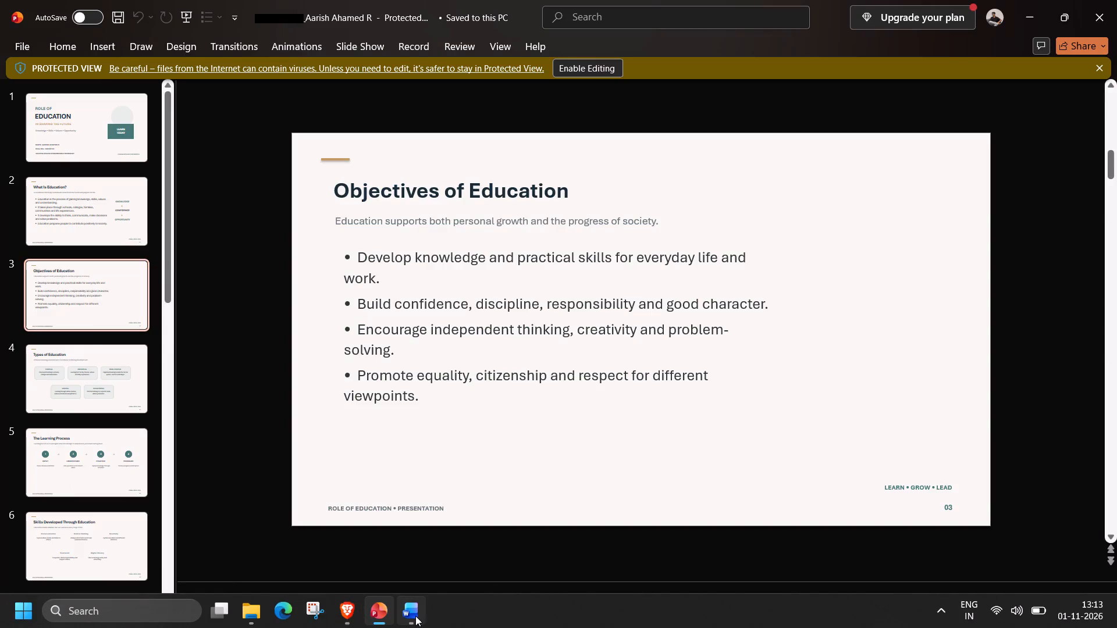
{"action": "left_click", "coordinate": [405, 571]}
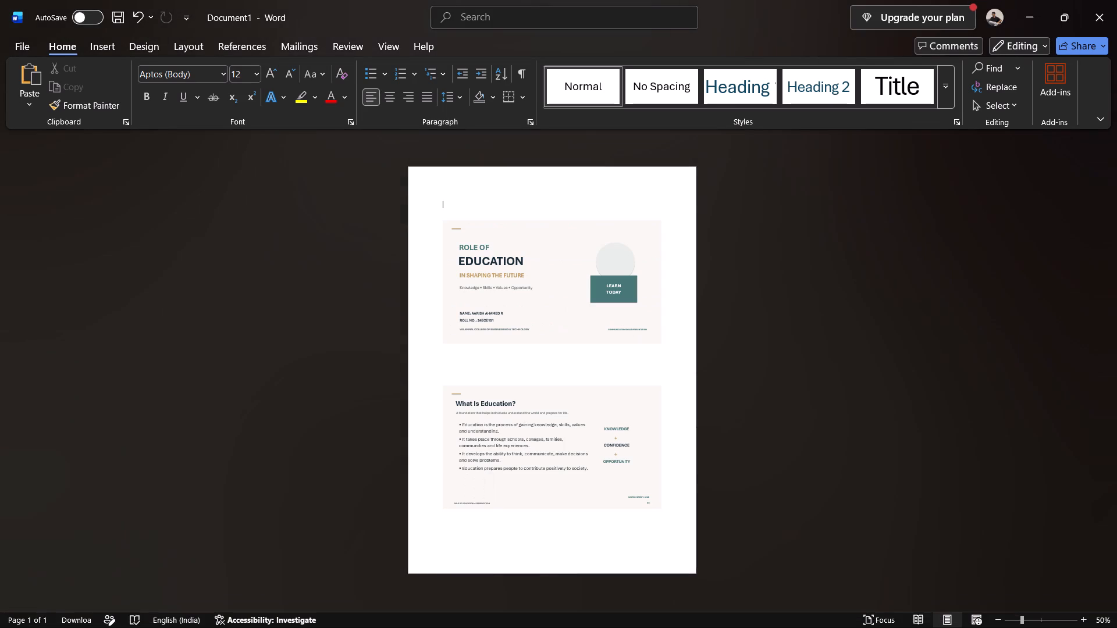
{"action": "key", "text": "ctrl+v"}
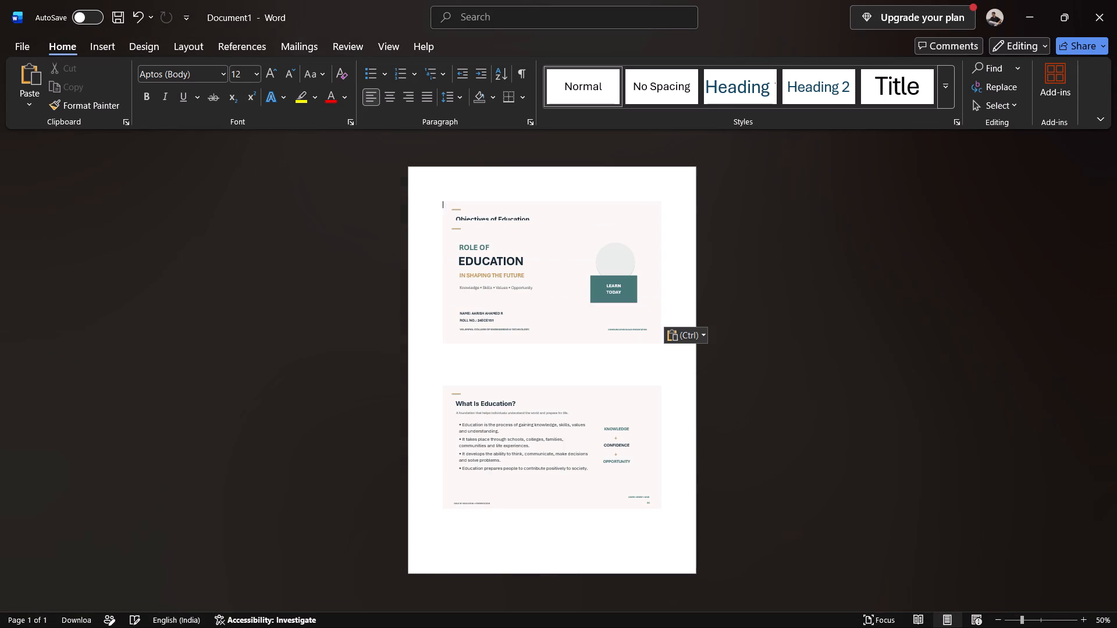
Set the "Objectives of Education" slide's text wrapping to In Front of Text and move it down over the "What Is Education?" slide, extending past the page edge.
{"action": "left_click", "coordinate": [463, 209]}
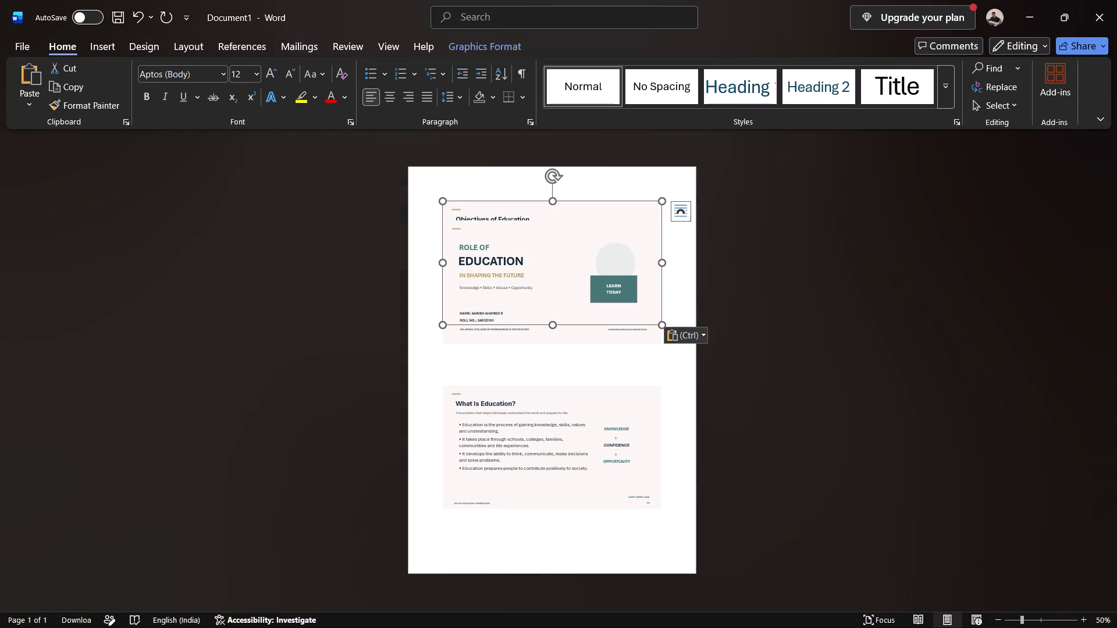
{"action": "right_click", "coordinate": [463, 209]}
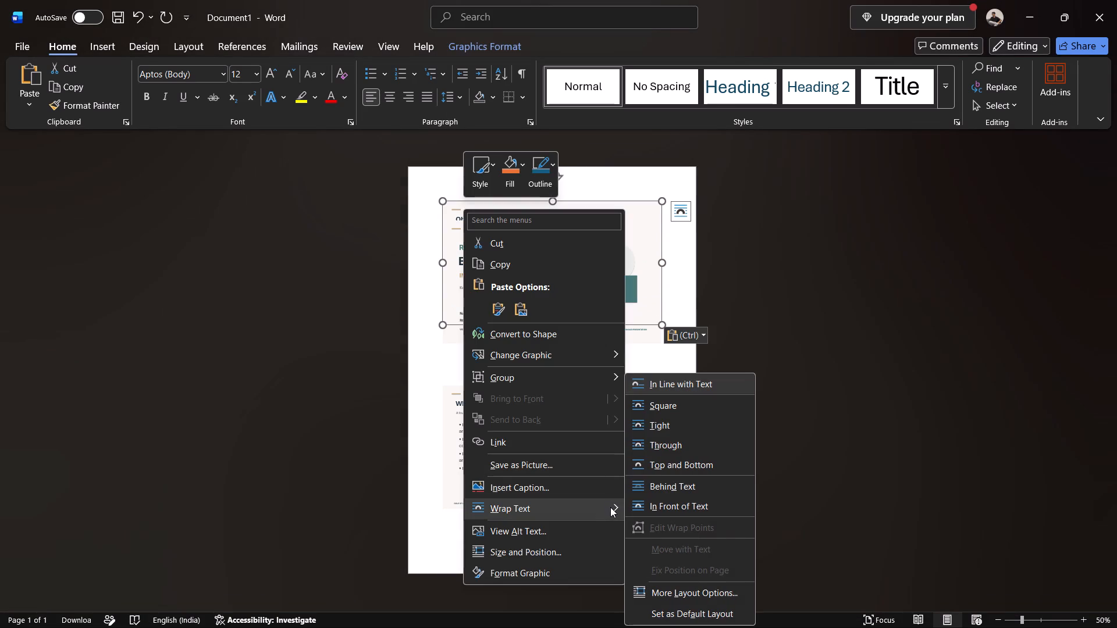
{"action": "left_click", "coordinate": [647, 503]}
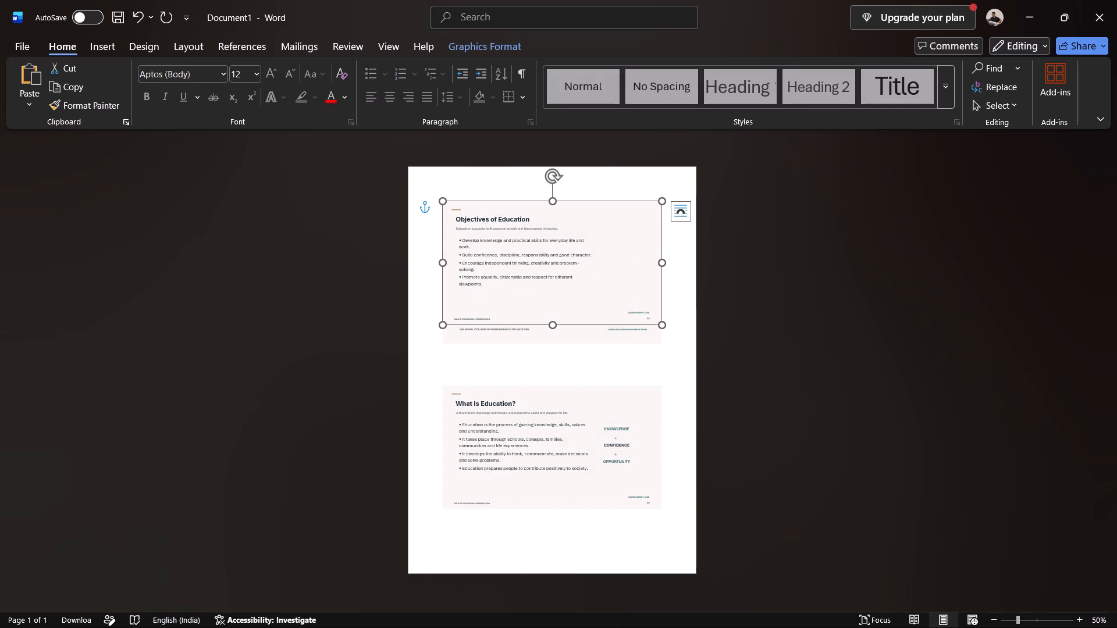
{"action": "left_click_drag", "start_coordinate": [538, 263], "coordinate": [558, 441]}
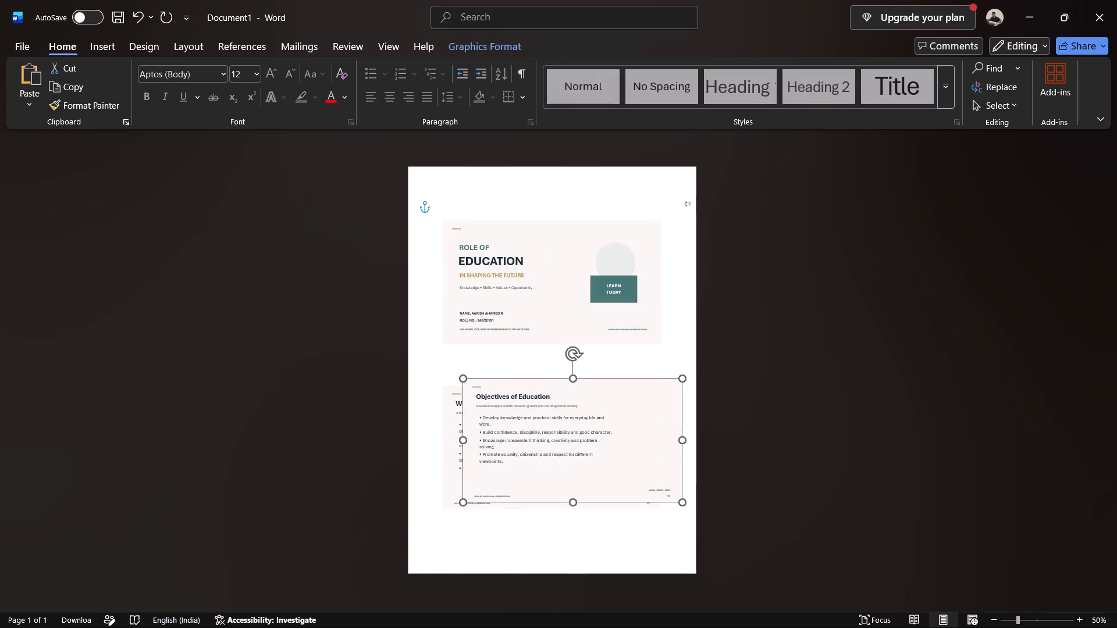
{"action": "left_click_drag", "start_coordinate": [558, 441], "coordinate": [605, 451]}
{"action": "scroll", "coordinate": [605, 451], "scroll_direction": "down", "scroll_amount": 2}
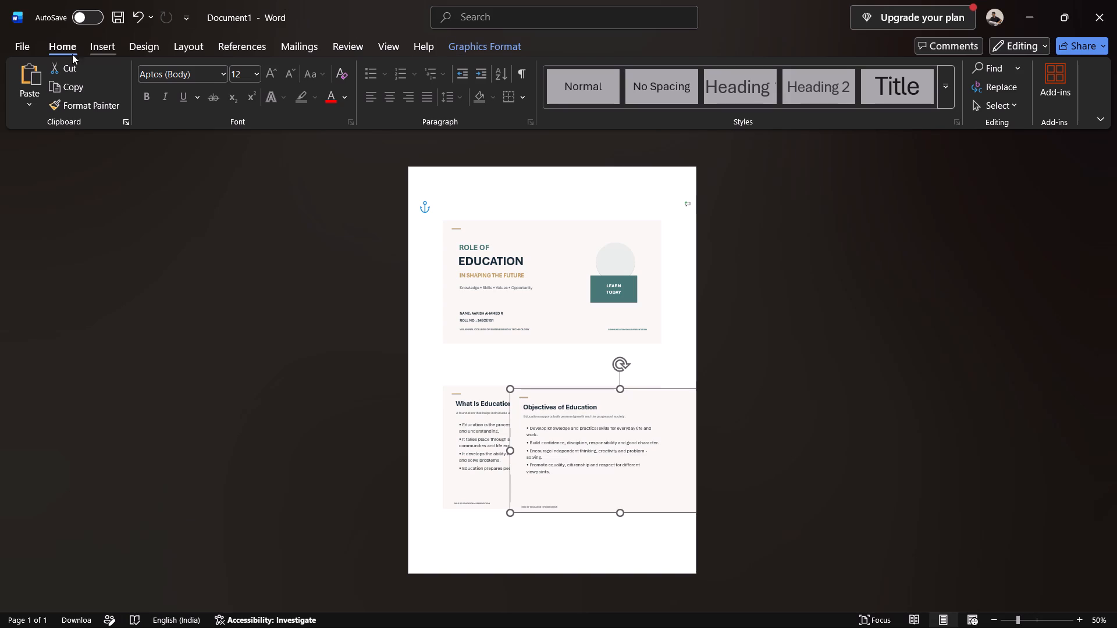
Insert blank lines before the slides to extend the document to five pages, pushing the slides onto the last page.
{"action": "left_click", "coordinate": [116, 44]}
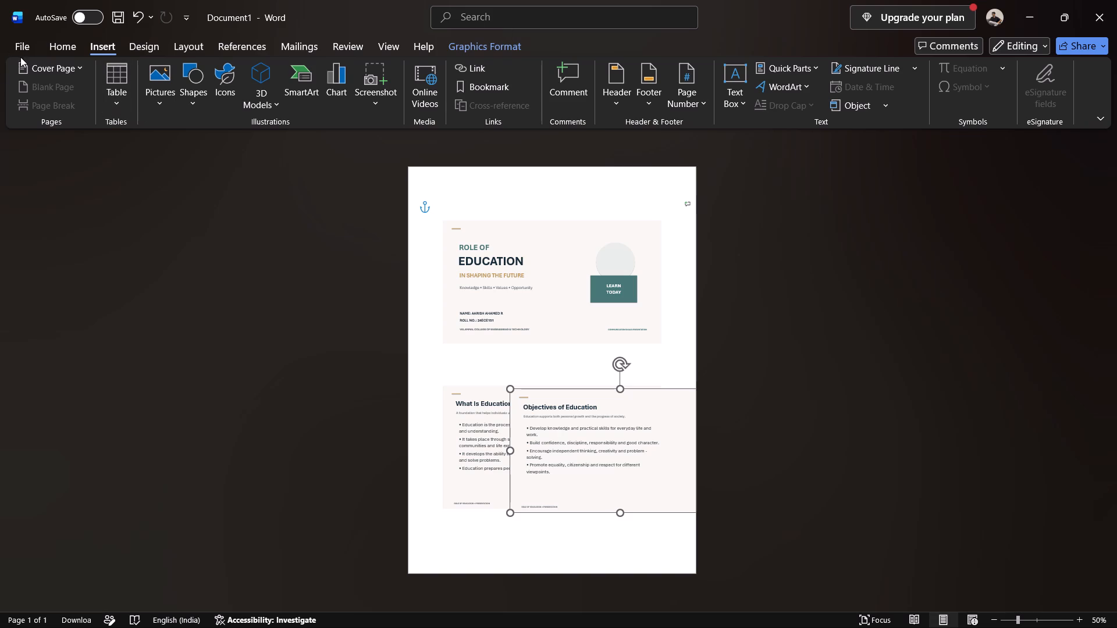
{"action": "left_click", "coordinate": [58, 89]}
{"action": "left_click", "coordinate": [450, 211]}
{"action": "key", "text": "Return"}
{"action": "key", "text": "Return"}
{"action": "key", "text": "Return"}
{"action": "key", "text": "Return"}
{"action": "key", "text": "Return"}
{"action": "key", "text": "Return"}
{"action": "key", "text": "Return"}
{"action": "key", "text": "Return"}
{"action": "key", "text": "Return"}
{"action": "key", "text": "Return"}
{"action": "key", "text": "Return"}
{"action": "key", "text": "Return"}
{"action": "key", "text": "Return"}
{"action": "key", "text": "Return"}
{"action": "key", "text": "Return"}
{"action": "key", "text": "Return"}
{"action": "key", "text": "Return"}
{"action": "key", "text": "Return"}
{"action": "key", "text": "Return"}
{"action": "key", "text": "Return"}
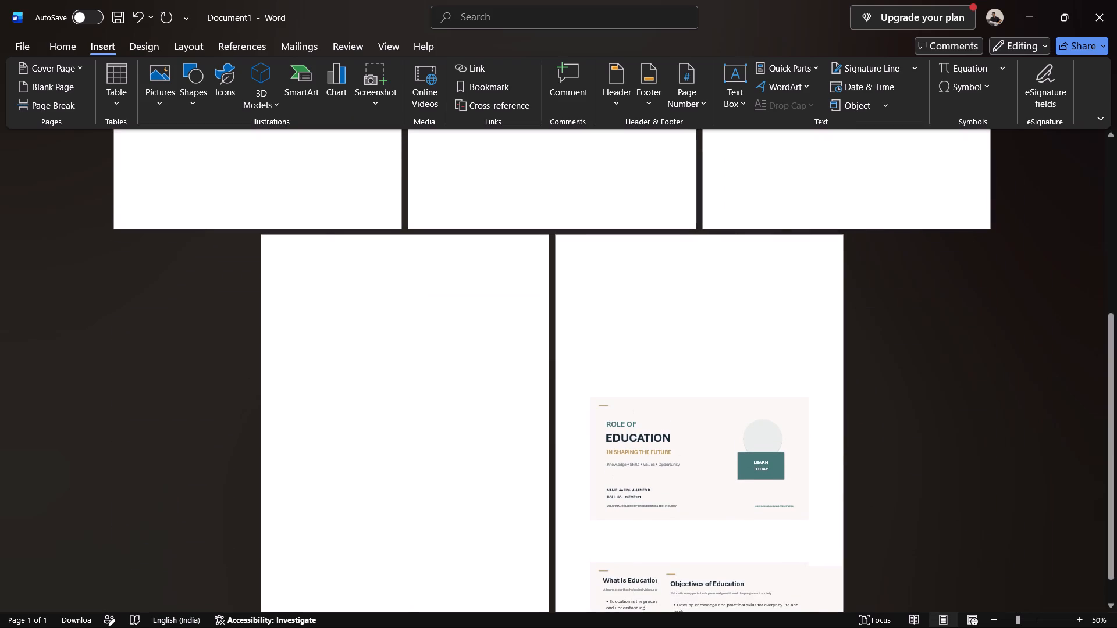
Adjust the number of blank lines so the title slide sits near the top of page 5.
{"action": "key", "text": "BackSpace"}
{"action": "key", "text": "BackSpace"}
{"action": "key", "text": "BackSpace"}
{"action": "key", "text": "BackSpace"}
{"action": "key", "text": "BackSpace"}
{"action": "key", "text": "BackSpace"}
{"action": "key", "text": "BackSpace"}
{"action": "key", "text": "BackSpace"}
{"action": "key", "text": "BackSpace"}
{"action": "key", "text": "BackSpace"}
{"action": "key", "text": "BackSpace"}
{"action": "key", "text": "BackSpace"}
{"action": "key", "text": "BackSpace"}
{"action": "key", "text": "BackSpace"}
{"action": "key", "text": "BackSpace"}
{"action": "key", "text": "BackSpace"}
{"action": "key", "text": "BackSpace"}
{"action": "key", "text": "BackSpace"}
{"action": "key", "text": "BackSpace"}
{"action": "key", "text": "BackSpace"}
{"action": "key", "text": "BackSpace"}
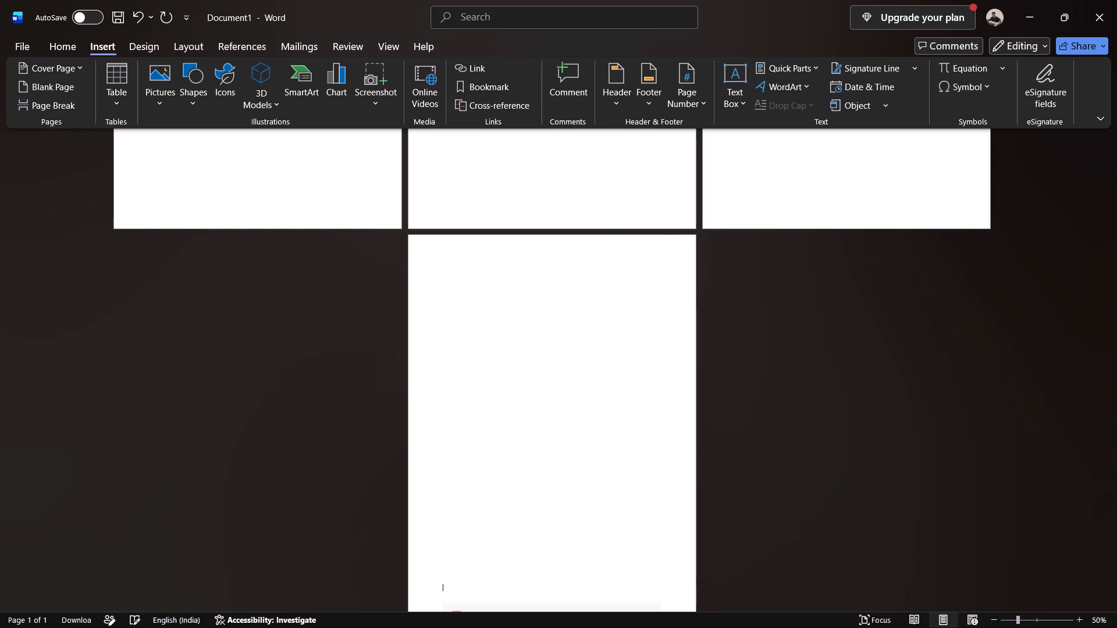
{"action": "key", "text": "Return"}
{"action": "key", "text": "Return"}
{"action": "key", "text": "Return"}
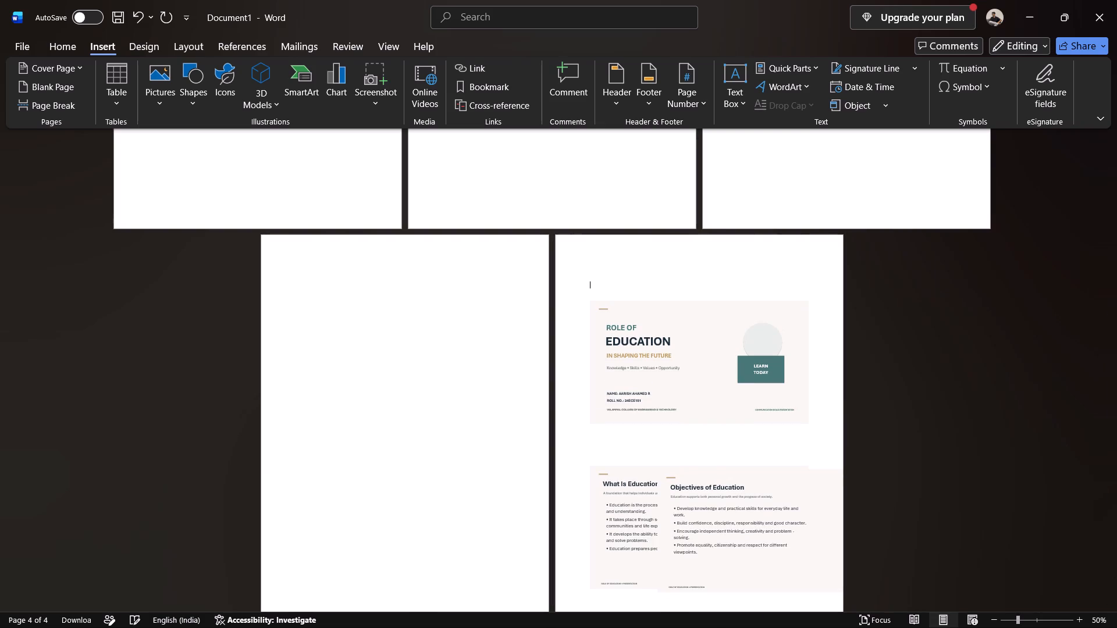
Move the title slide from page 5 to the top of page 1, centred horizontally.
{"action": "left_click", "coordinate": [645, 377]}
{"action": "left_click_drag", "start_coordinate": [645, 377], "coordinate": [314, 195]}
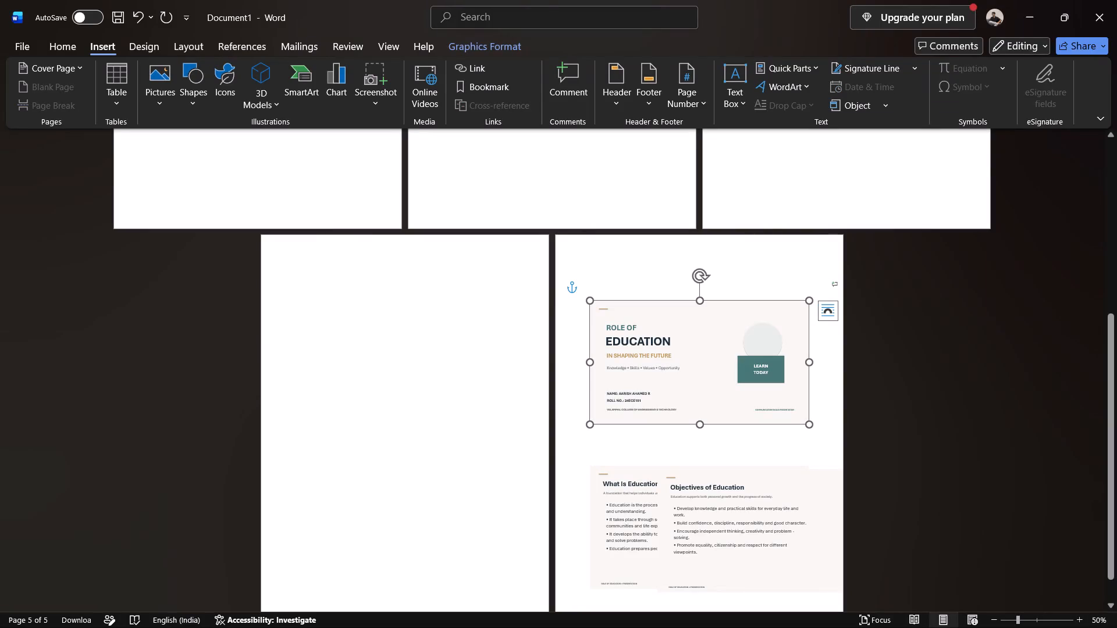
{"action": "left_click_drag", "start_coordinate": [314, 195], "coordinate": [304, 178]}
{"action": "scroll", "coordinate": [366, 266], "scroll_direction": "up", "scroll_amount": 1}
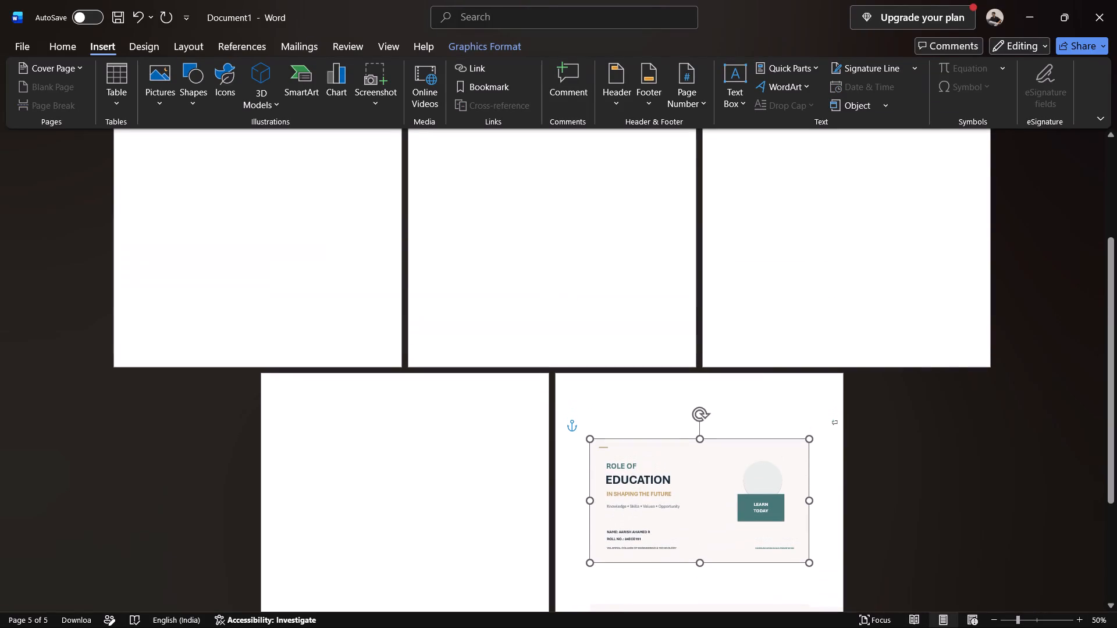
{"action": "left_click_drag", "start_coordinate": [684, 481], "coordinate": [262, 206]}
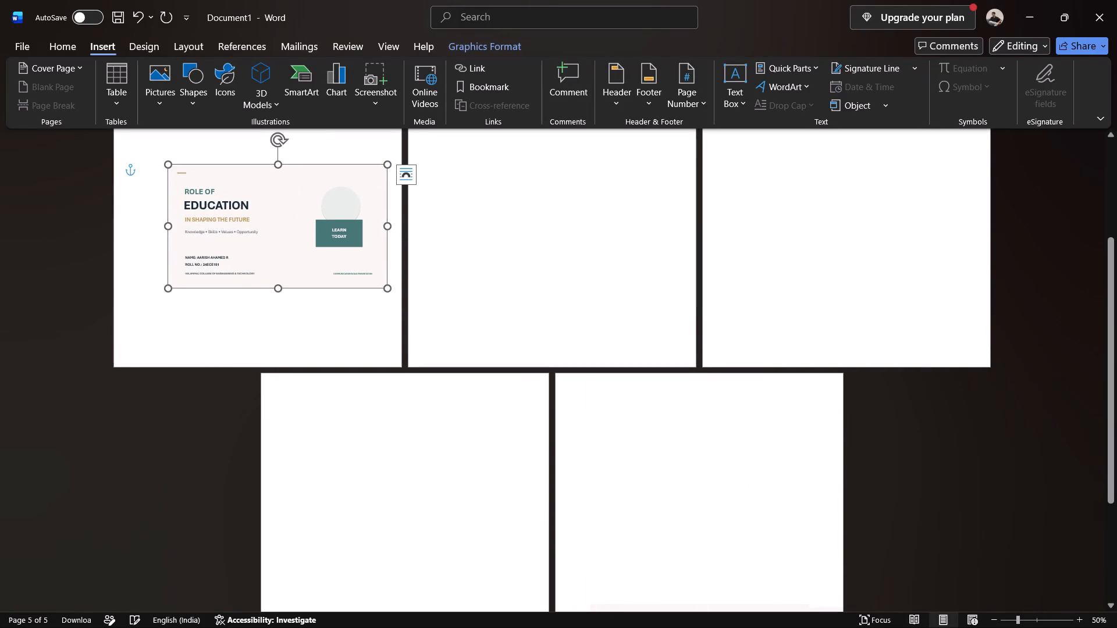
{"action": "scroll", "coordinate": [289, 223], "scroll_direction": "up", "scroll_amount": 2}
{"action": "left_click_drag", "start_coordinate": [296, 416], "coordinate": [259, 208]}
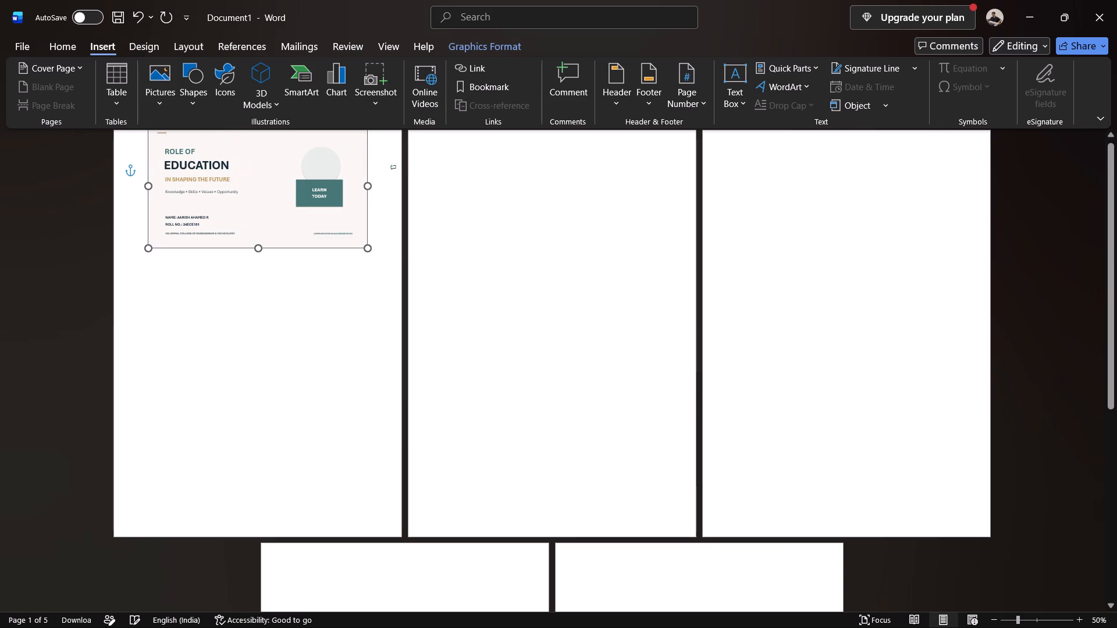
Move the "What Is Education?" slide from page 5 to page 1, below the title slide and aligned with it.
{"action": "scroll", "coordinate": [719, 461], "scroll_direction": "down", "scroll_amount": 9}
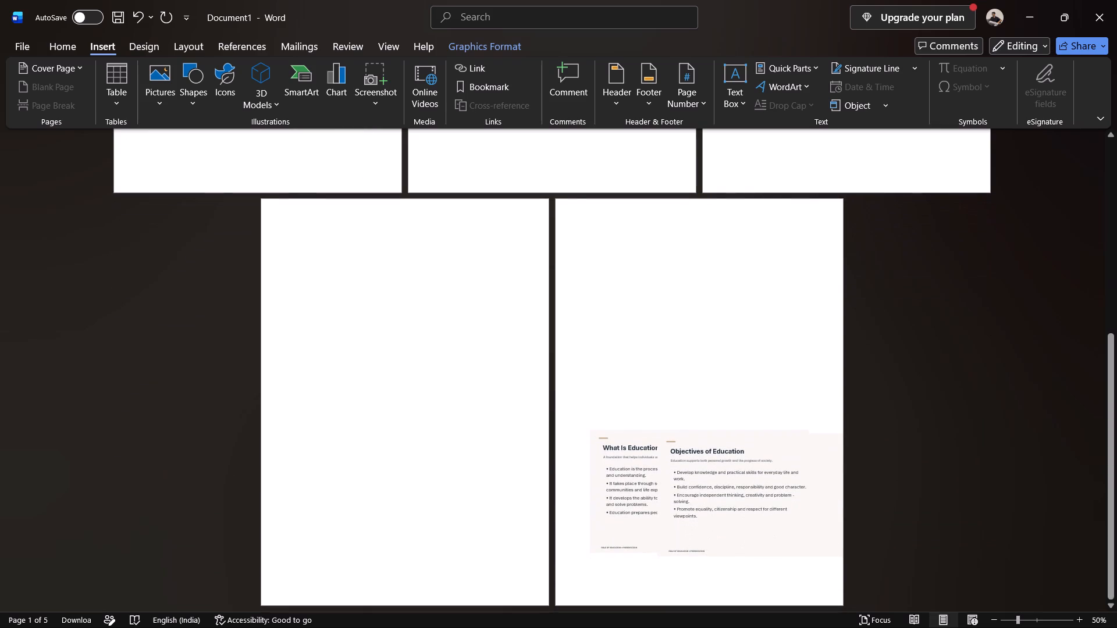
{"action": "left_click", "coordinate": [621, 461]}
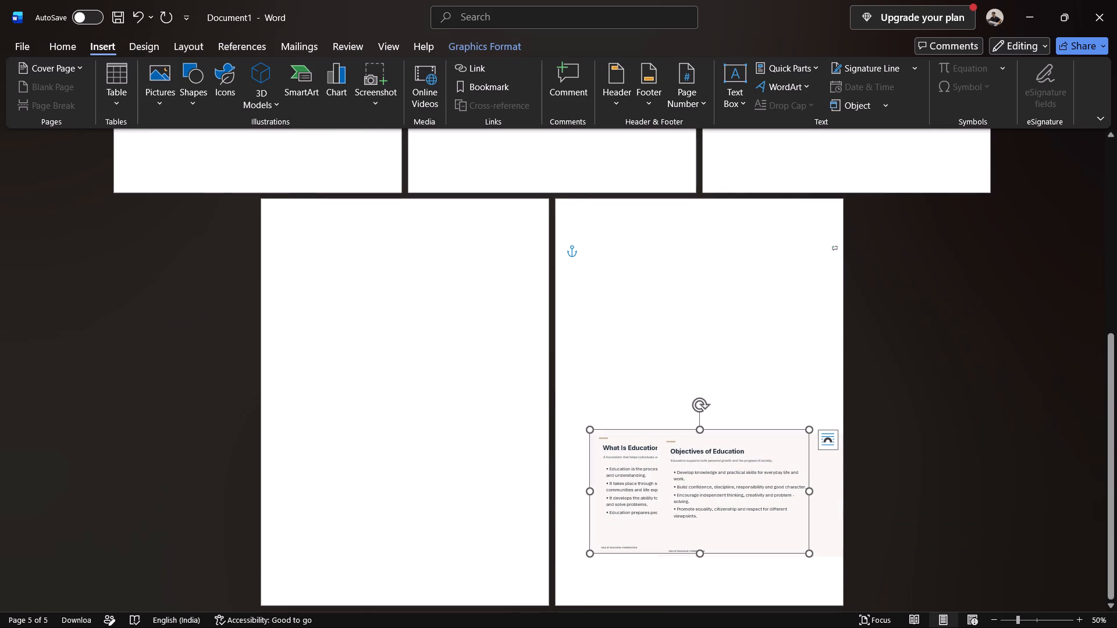
{"action": "left_click_drag", "start_coordinate": [632, 465], "coordinate": [261, 123]}
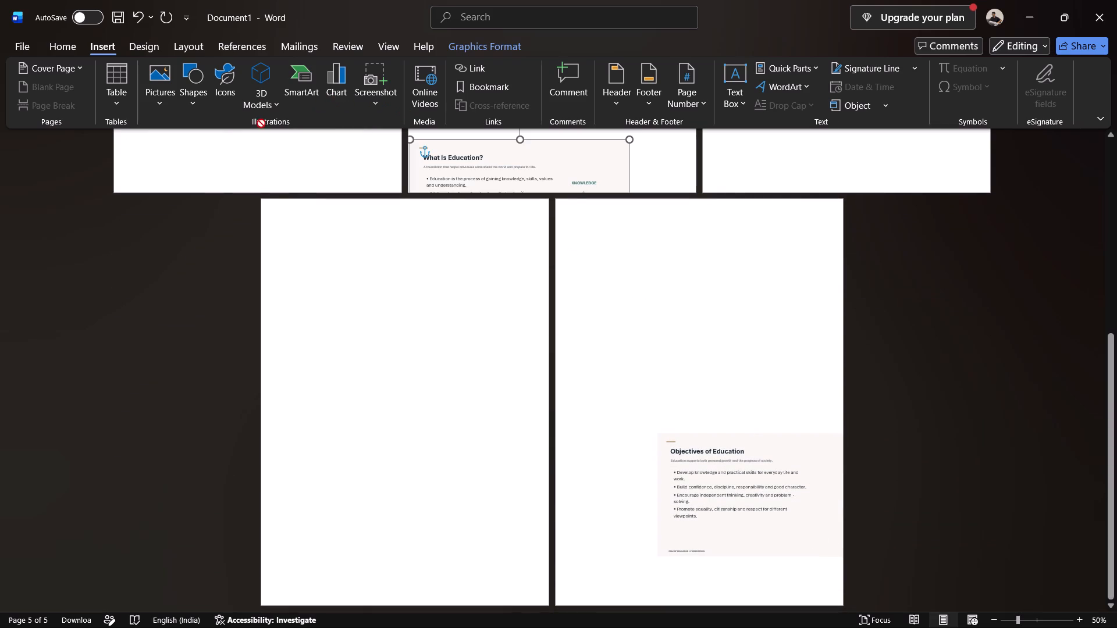
{"action": "left_click_drag", "start_coordinate": [261, 123], "coordinate": [211, 141]}
{"action": "scroll", "coordinate": [211, 141], "scroll_direction": "up", "scroll_amount": 3}
{"action": "left_click_drag", "start_coordinate": [258, 336], "coordinate": [241, 270]}
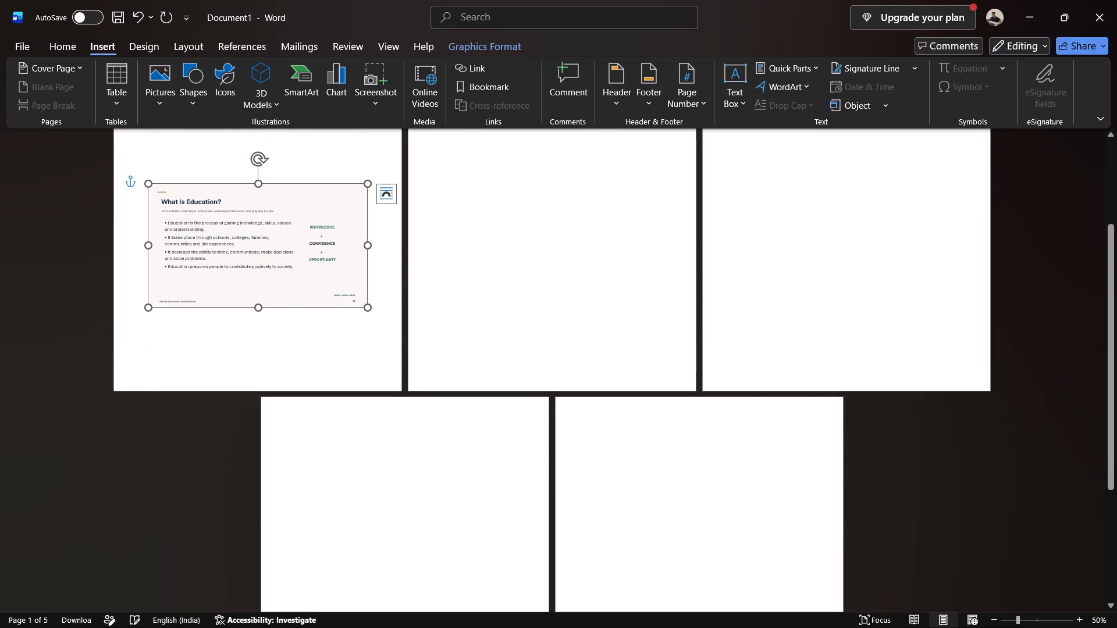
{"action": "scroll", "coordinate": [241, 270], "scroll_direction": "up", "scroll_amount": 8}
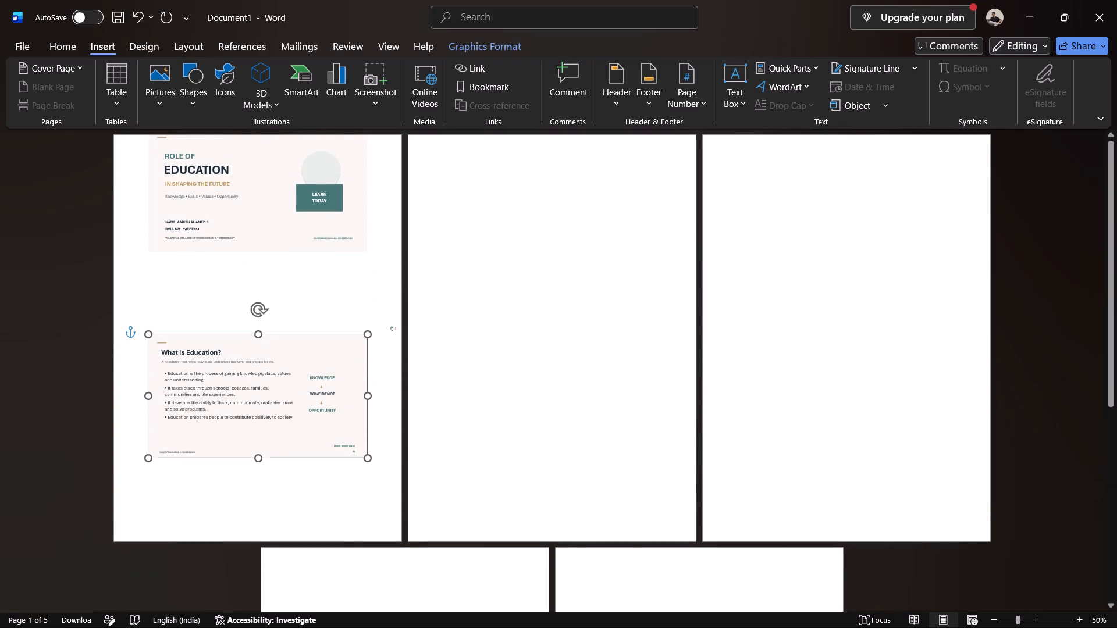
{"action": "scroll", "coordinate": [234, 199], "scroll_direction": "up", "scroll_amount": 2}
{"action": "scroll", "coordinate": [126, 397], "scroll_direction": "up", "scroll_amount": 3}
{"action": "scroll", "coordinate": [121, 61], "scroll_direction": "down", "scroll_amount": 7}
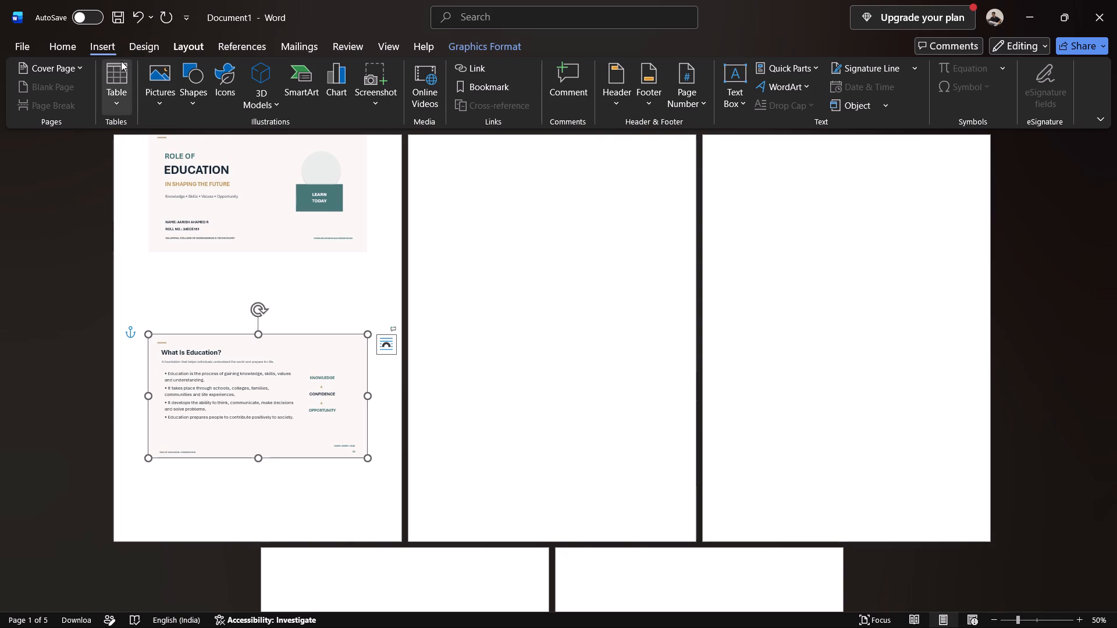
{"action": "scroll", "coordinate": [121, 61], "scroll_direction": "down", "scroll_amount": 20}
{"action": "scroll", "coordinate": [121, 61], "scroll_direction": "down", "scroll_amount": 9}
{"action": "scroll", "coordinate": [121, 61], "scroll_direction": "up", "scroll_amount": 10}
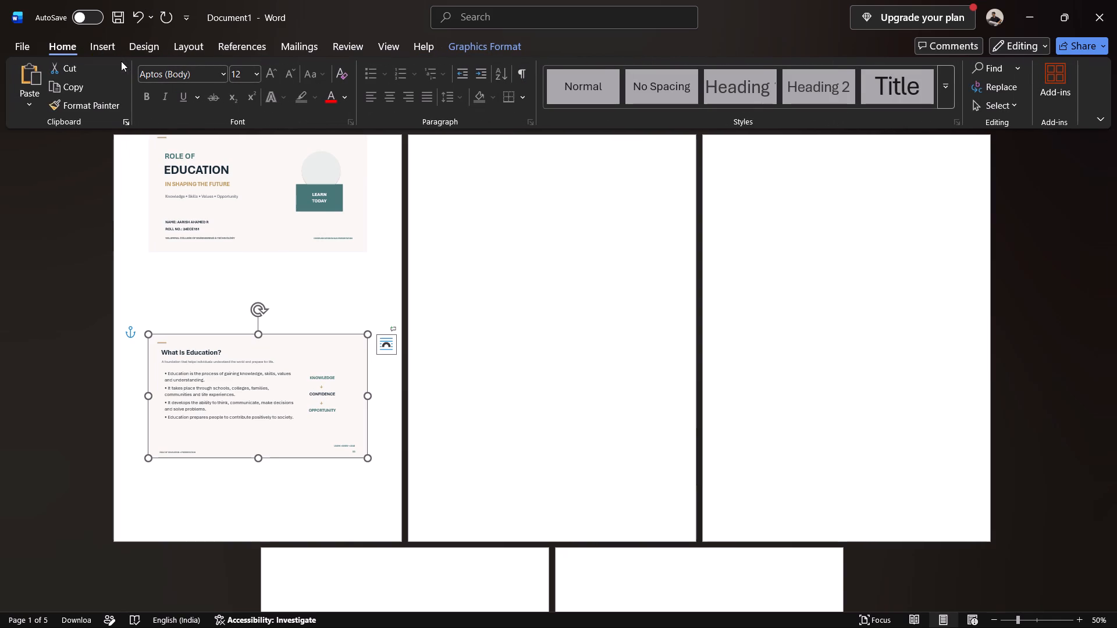
Insert blank lines on page 5 above the "Objectives of Education" slide to extend the document to eight pages.
{"action": "left_click", "coordinate": [92, 40]}
{"action": "scroll", "coordinate": [618, 312], "scroll_direction": "down", "scroll_amount": 3}
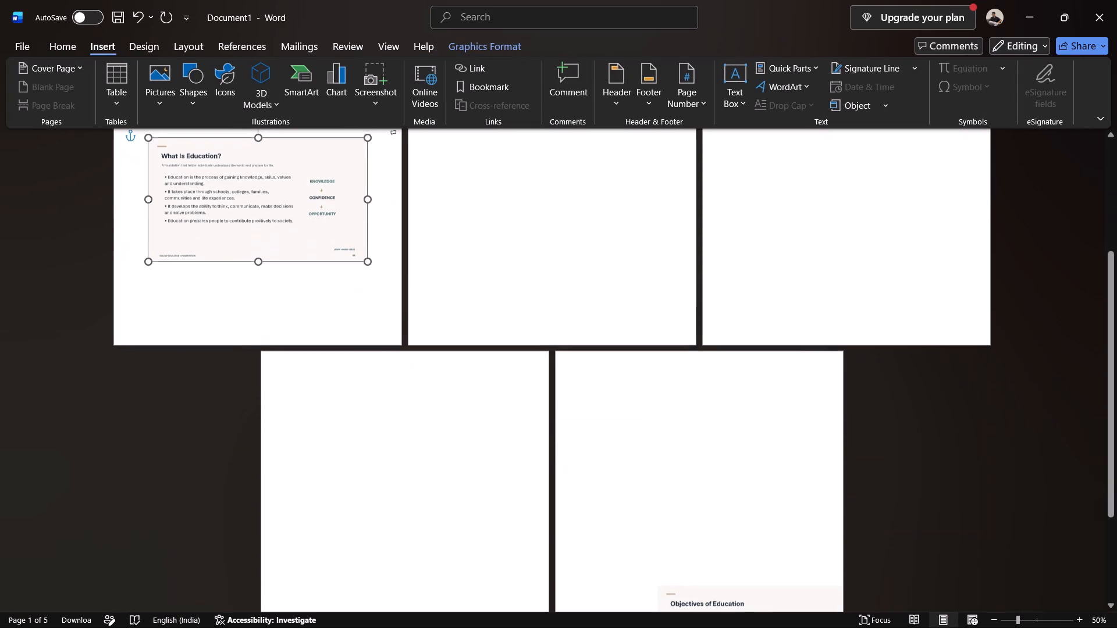
{"action": "scroll", "coordinate": [618, 312], "scroll_direction": "down", "scroll_amount": 6}
{"action": "left_click", "coordinate": [599, 402]}
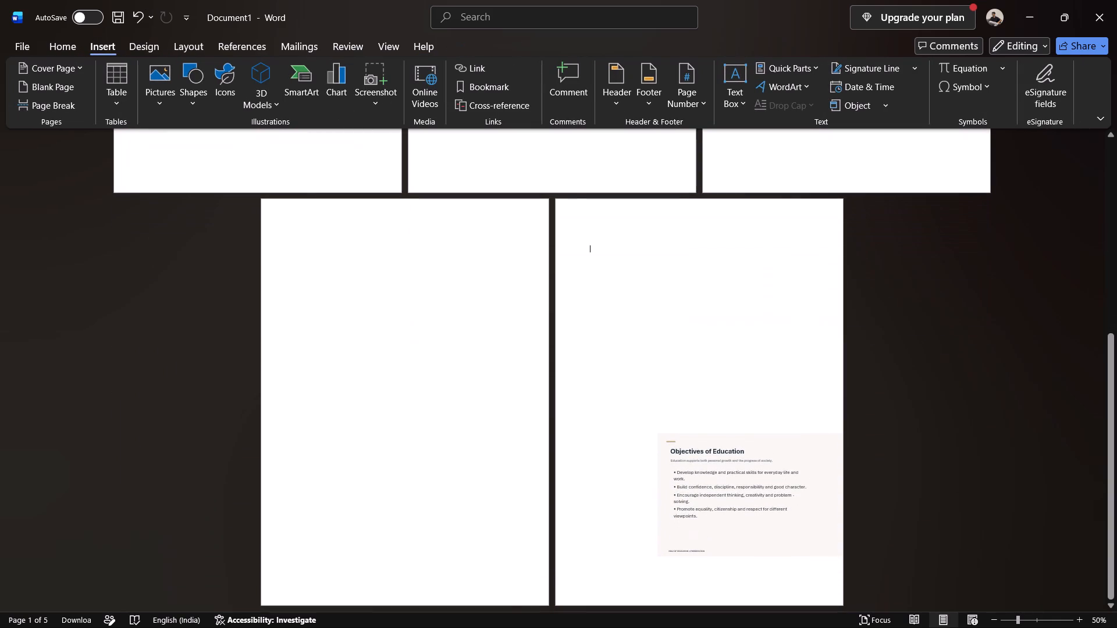
{"action": "left_click", "coordinate": [601, 499]}
{"action": "key", "text": "Return"}
{"action": "key", "text": "Return"}
{"action": "key", "text": "Return"}
{"action": "key", "text": "Return"}
{"action": "key", "text": "Return"}
{"action": "key", "text": "Return"}
{"action": "key", "text": "Return"}
{"action": "key", "text": "Return"}
{"action": "key", "text": "Return"}
{"action": "key", "text": "Return"}
{"action": "key", "text": "Return"}
{"action": "key", "text": "Return"}
{"action": "key", "text": "Return"}
{"action": "key", "text": "Return"}
{"action": "key", "text": "Return"}
{"action": "key", "text": "Return"}
{"action": "key", "text": "Return"}
{"action": "key", "text": "Return"}
{"action": "key", "text": "Return"}
{"action": "key", "text": "Return"}
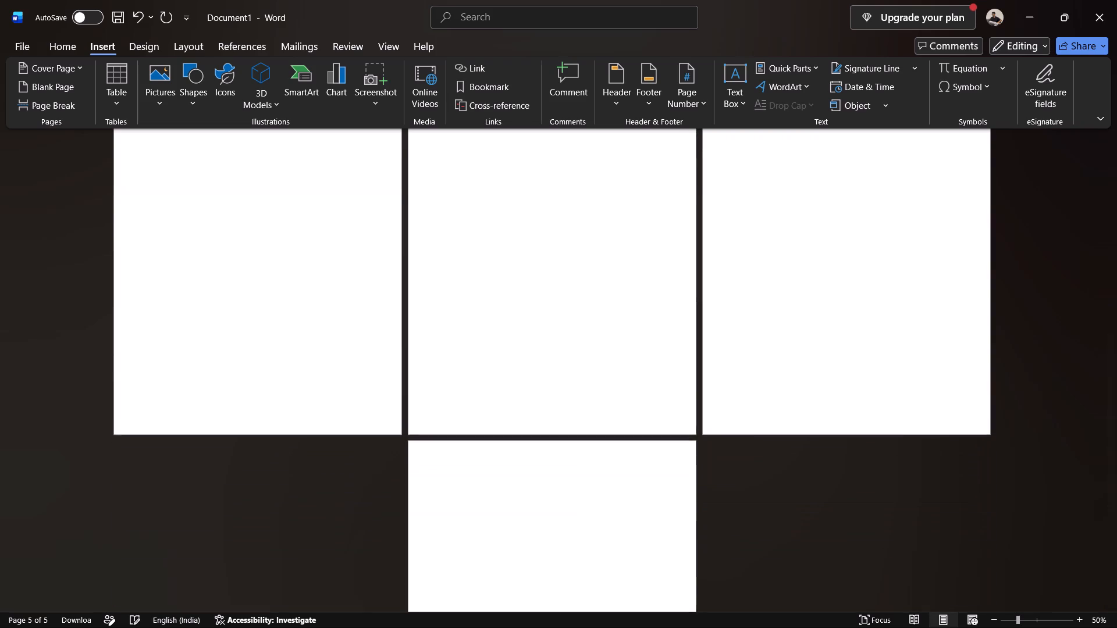
Remove surplus blank lines so the "Objectives of Education" slide sits higher on page 8.
{"action": "key", "text": "BackSpace"}
{"action": "key", "text": "BackSpace"}
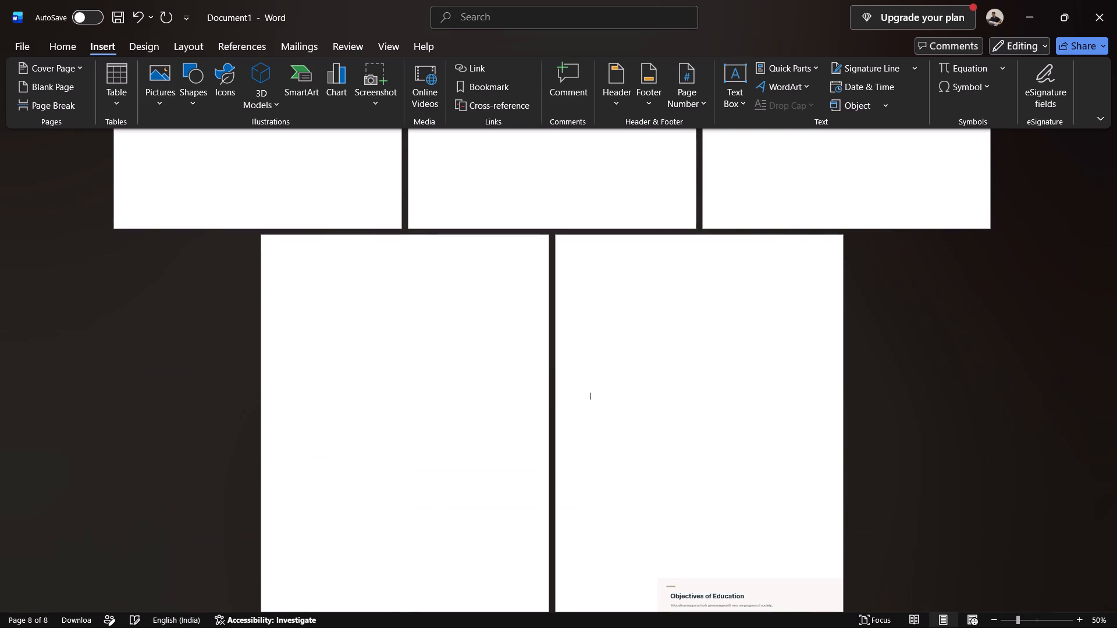
{"action": "key", "text": "BackSpace"}
{"action": "key", "text": "BackSpace"}
{"action": "key", "text": "BackSpace"}
{"action": "key", "text": "BackSpace"}
{"action": "key", "text": "BackSpace"}
{"action": "key", "text": "BackSpace"}
{"action": "key", "text": "BackSpace"}
{"action": "key", "text": "BackSpace"}
{"action": "key", "text": "BackSpace"}
{"action": "key", "text": "BackSpace"}
{"action": "key", "text": "BackSpace"}
{"action": "key", "text": "BackSpace"}
{"action": "key", "text": "BackSpace"}
{"action": "key", "text": "BackSpace"}
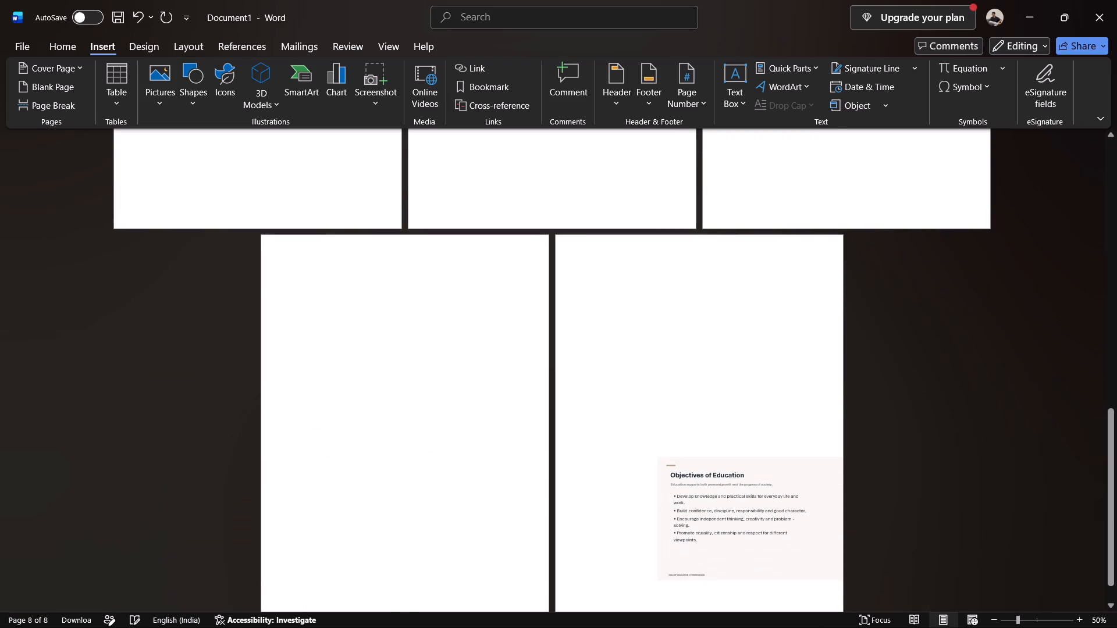
Move the "Objectives of Education" slide from page 8 to the top of page 2, centred horizontally.
{"action": "left_click", "coordinate": [692, 501]}
{"action": "left_click_drag", "start_coordinate": [692, 501], "coordinate": [500, 204]}
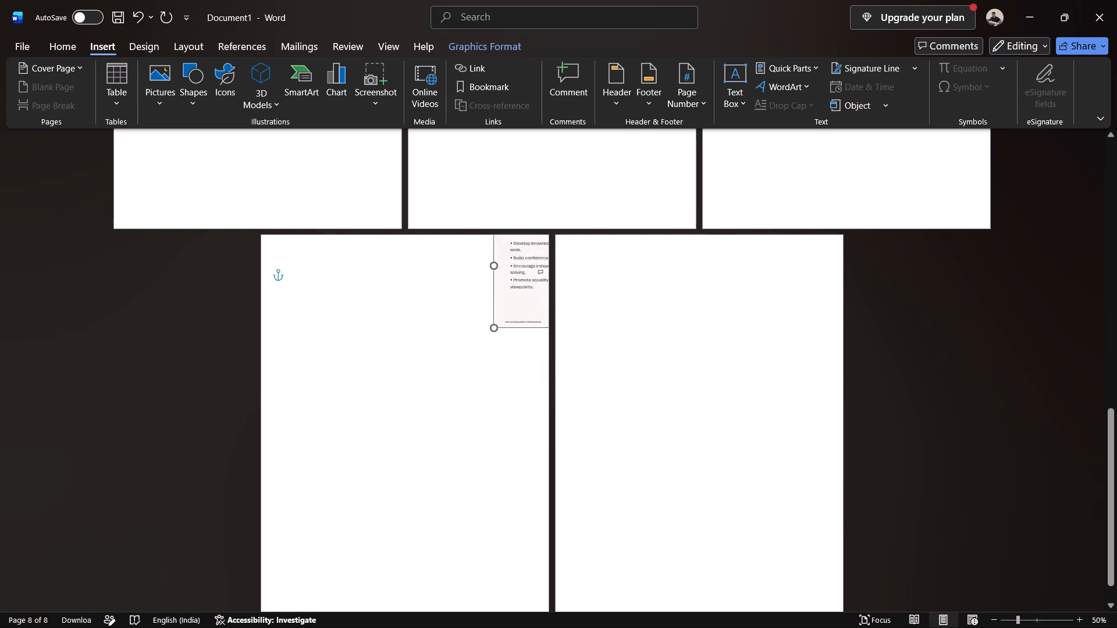
{"action": "left_click_drag", "start_coordinate": [500, 204], "coordinate": [522, 163]}
{"action": "scroll", "coordinate": [522, 163], "scroll_direction": "up", "scroll_amount": 4}
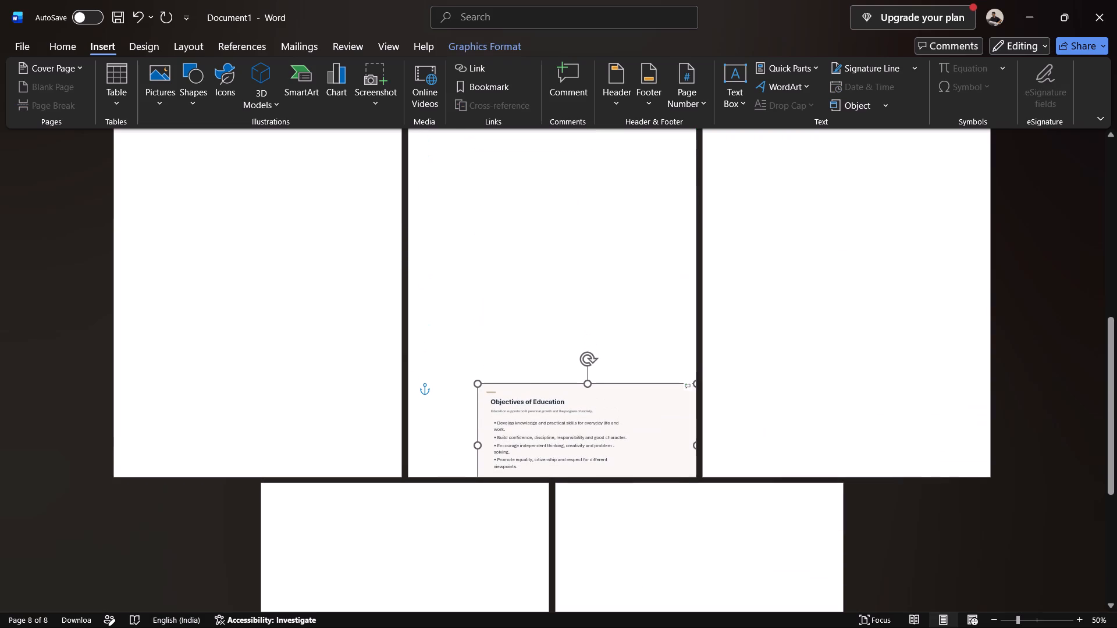
{"action": "left_click_drag", "start_coordinate": [518, 404], "coordinate": [475, 42]}
{"action": "scroll", "coordinate": [475, 42], "scroll_direction": "up", "scroll_amount": 4}
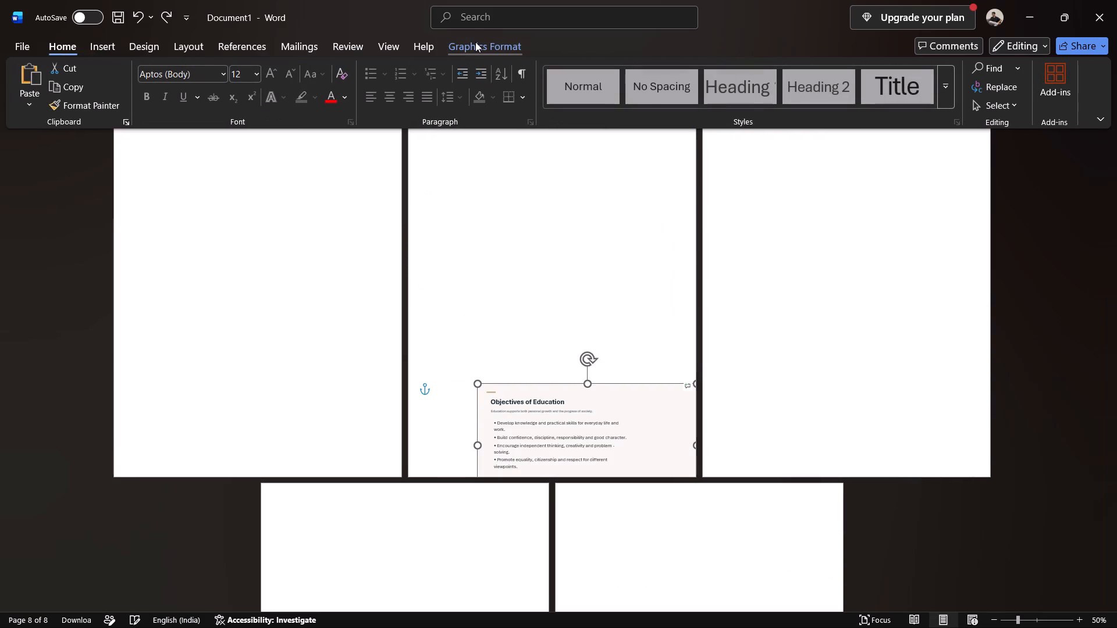
{"action": "scroll", "coordinate": [546, 219], "scroll_direction": "up", "scroll_amount": 3}
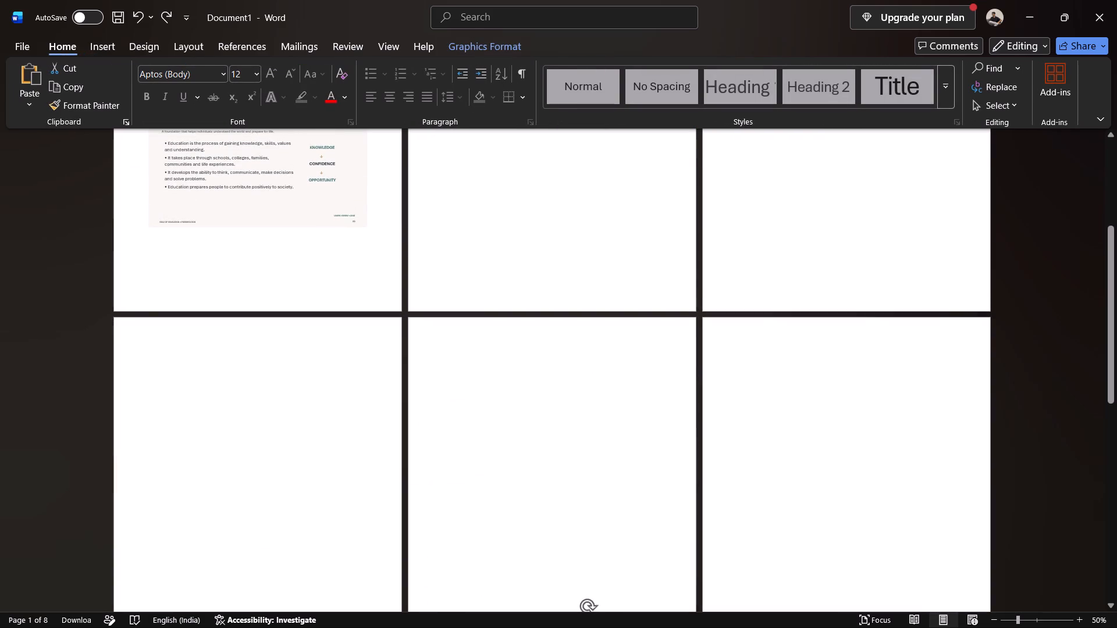
{"action": "scroll", "coordinate": [555, 544], "scroll_direction": "down", "scroll_amount": 1}
{"action": "left_click", "coordinate": [555, 544]}
{"action": "left_click_drag", "start_coordinate": [555, 544], "coordinate": [496, 288]}
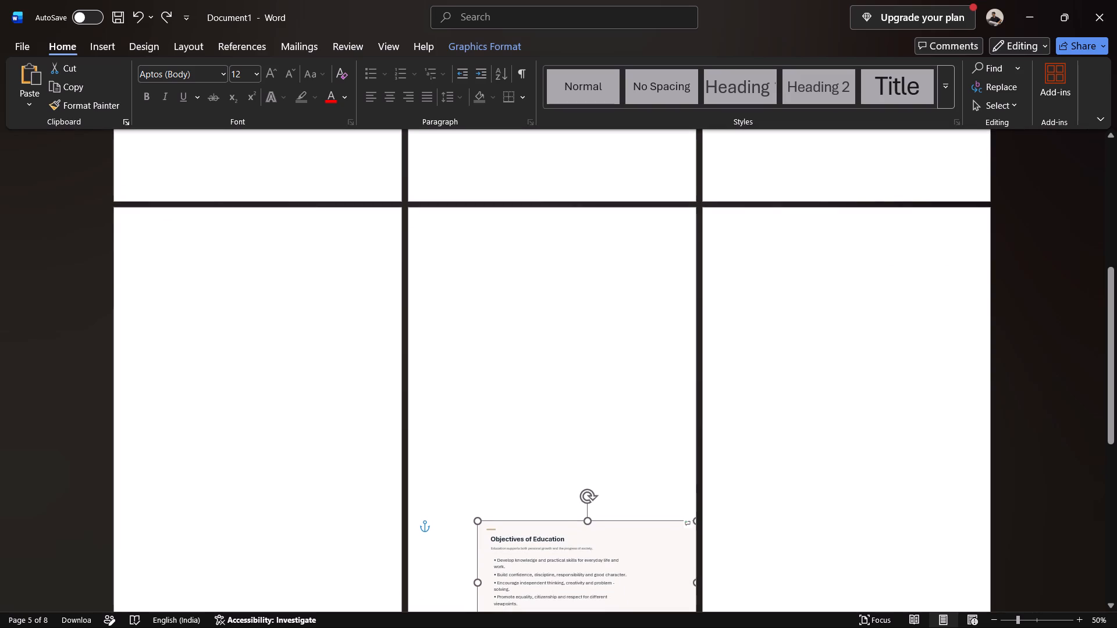
{"action": "left_click_drag", "start_coordinate": [514, 554], "coordinate": [474, 250]}
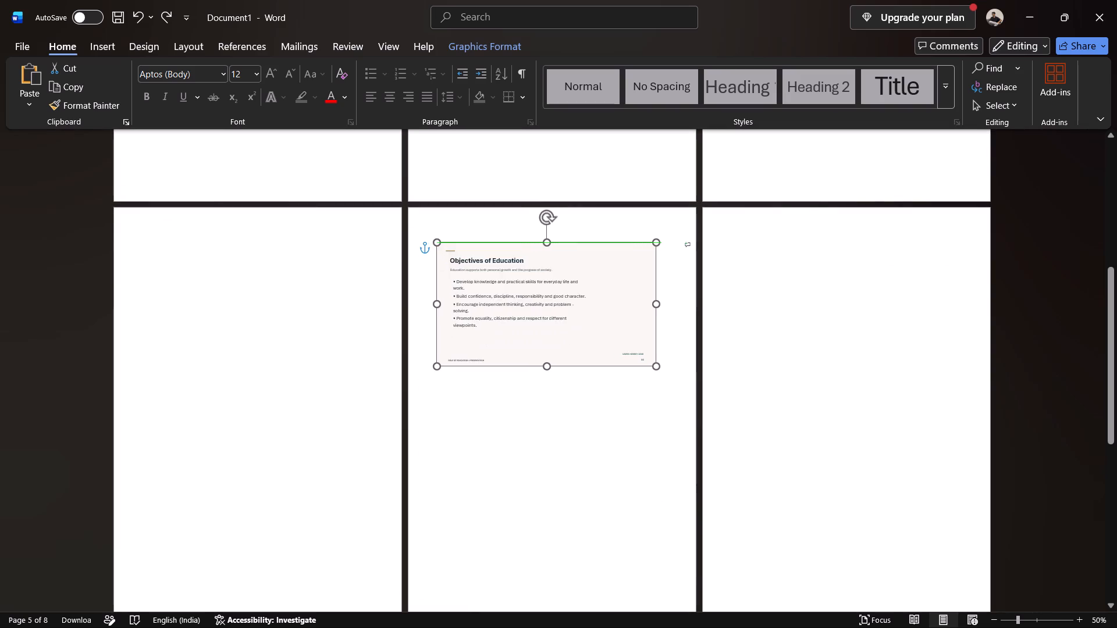
{"action": "scroll", "coordinate": [474, 250], "scroll_direction": "up", "scroll_amount": 4}
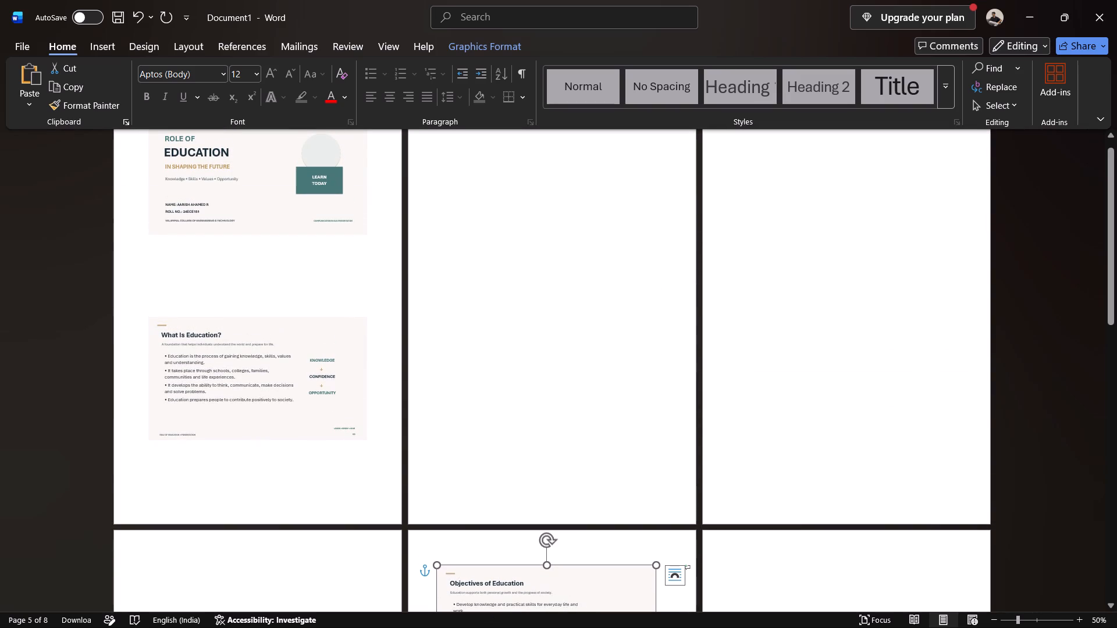
{"action": "left_click_drag", "start_coordinate": [495, 584], "coordinate": [496, 238]}
{"action": "scroll", "coordinate": [496, 238], "scroll_direction": "up", "scroll_amount": 3}
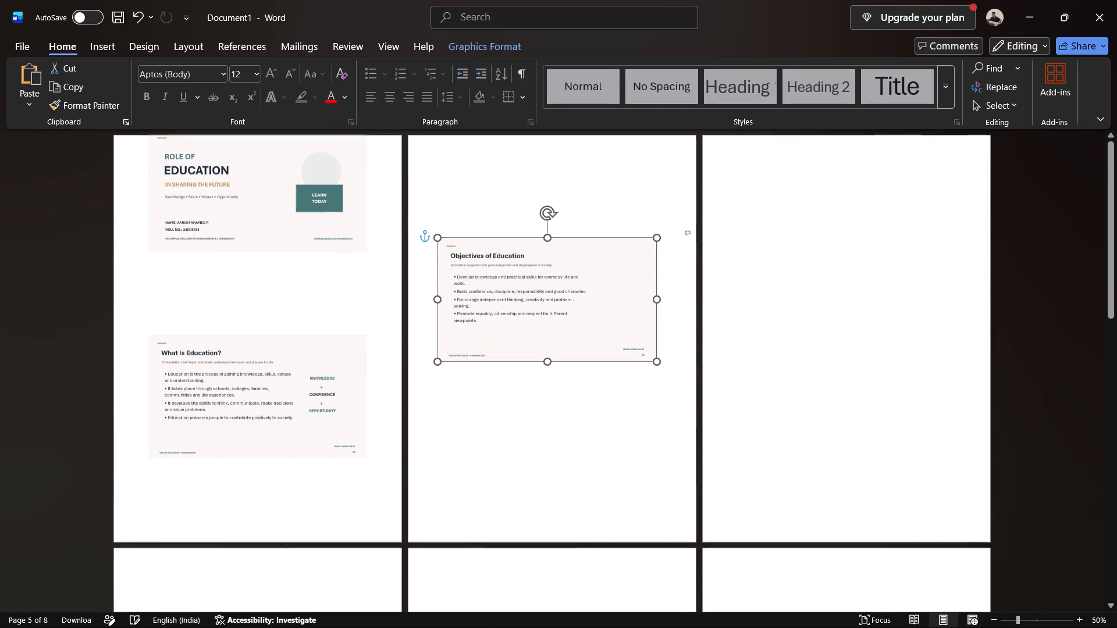
{"action": "left_click_drag", "start_coordinate": [490, 312], "coordinate": [492, 199]}
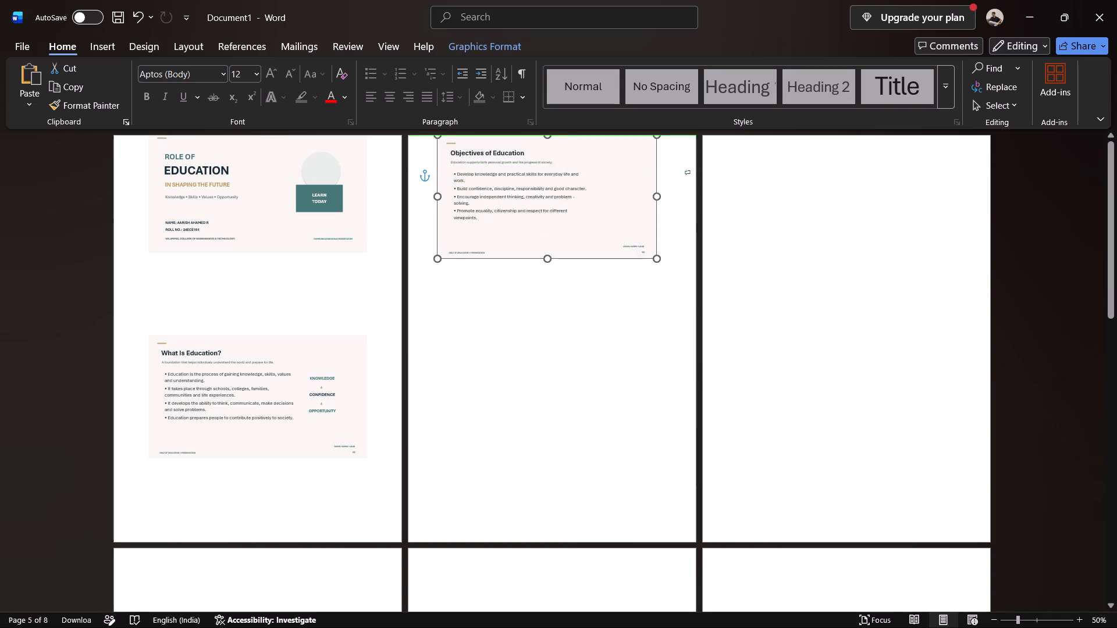
{"action": "left_click_drag", "start_coordinate": [492, 199], "coordinate": [496, 186]}
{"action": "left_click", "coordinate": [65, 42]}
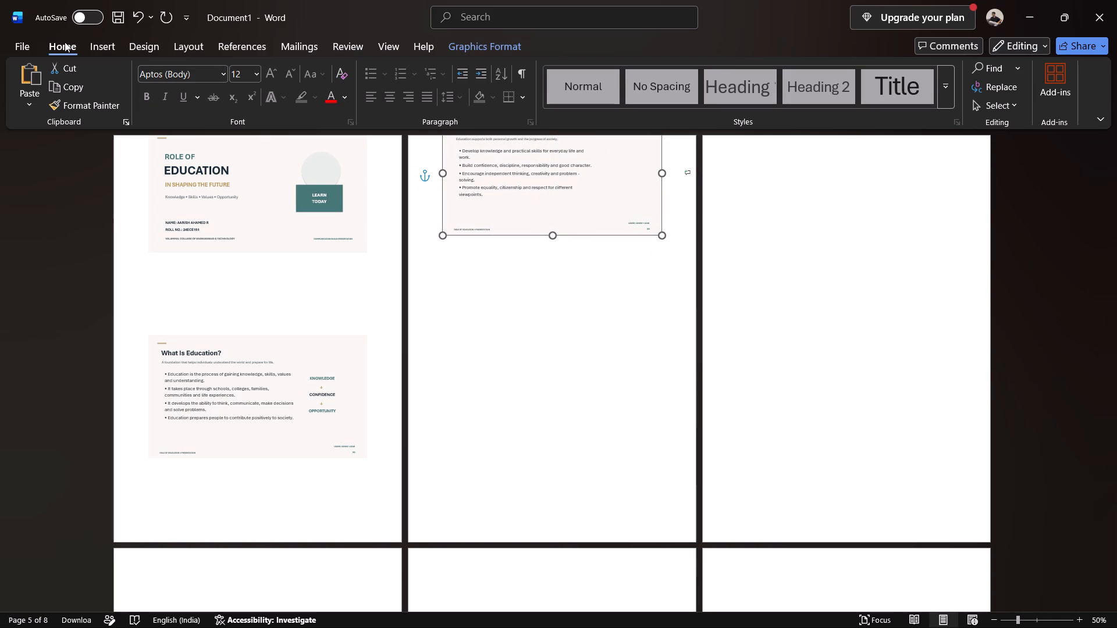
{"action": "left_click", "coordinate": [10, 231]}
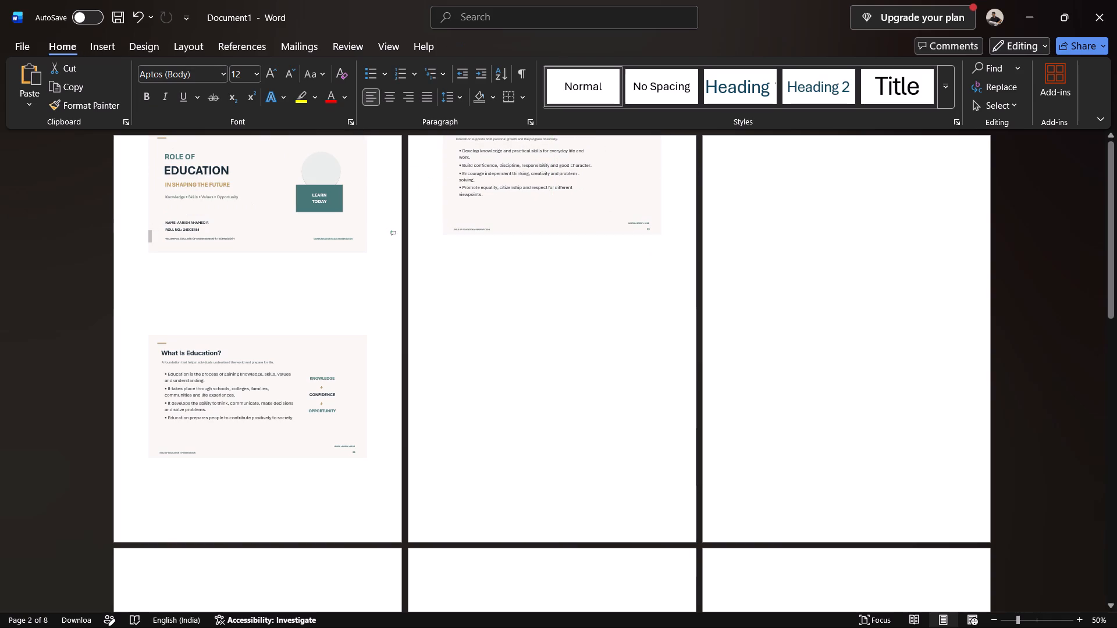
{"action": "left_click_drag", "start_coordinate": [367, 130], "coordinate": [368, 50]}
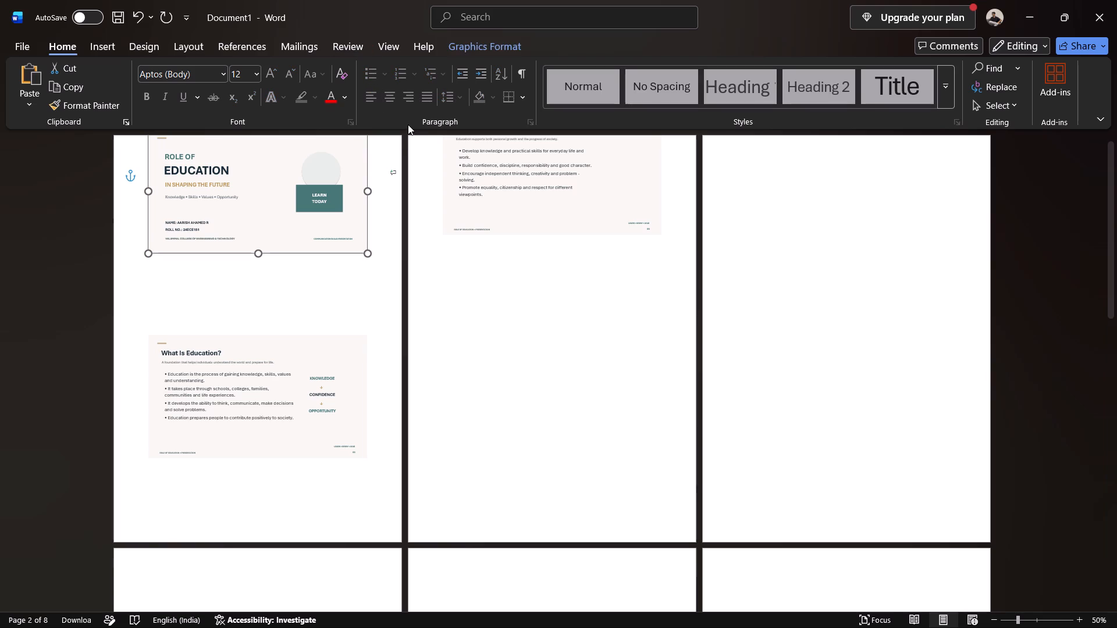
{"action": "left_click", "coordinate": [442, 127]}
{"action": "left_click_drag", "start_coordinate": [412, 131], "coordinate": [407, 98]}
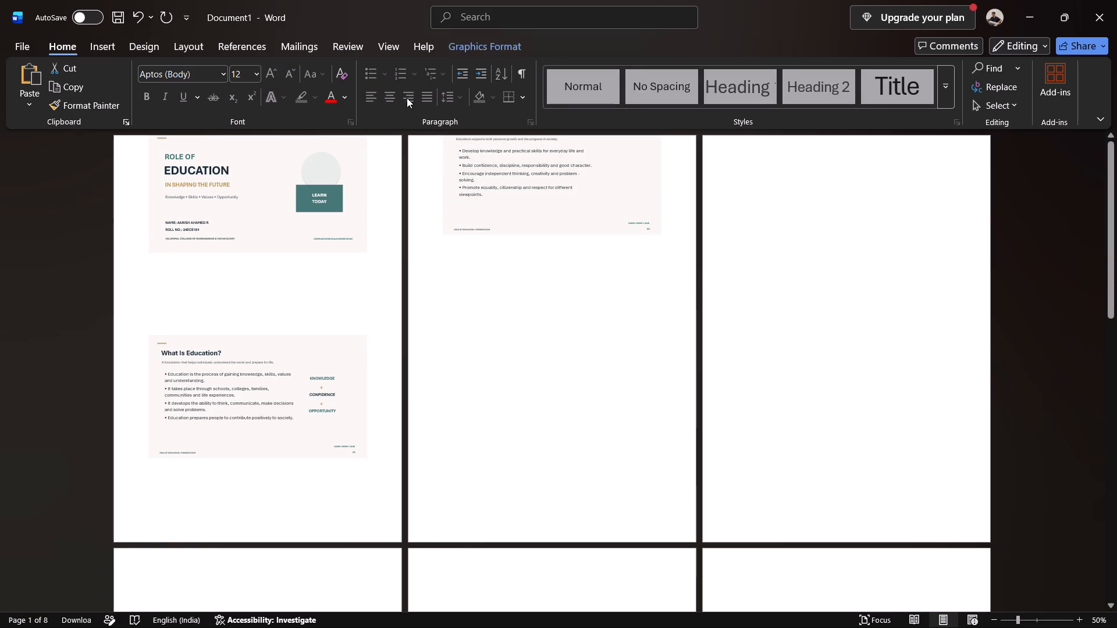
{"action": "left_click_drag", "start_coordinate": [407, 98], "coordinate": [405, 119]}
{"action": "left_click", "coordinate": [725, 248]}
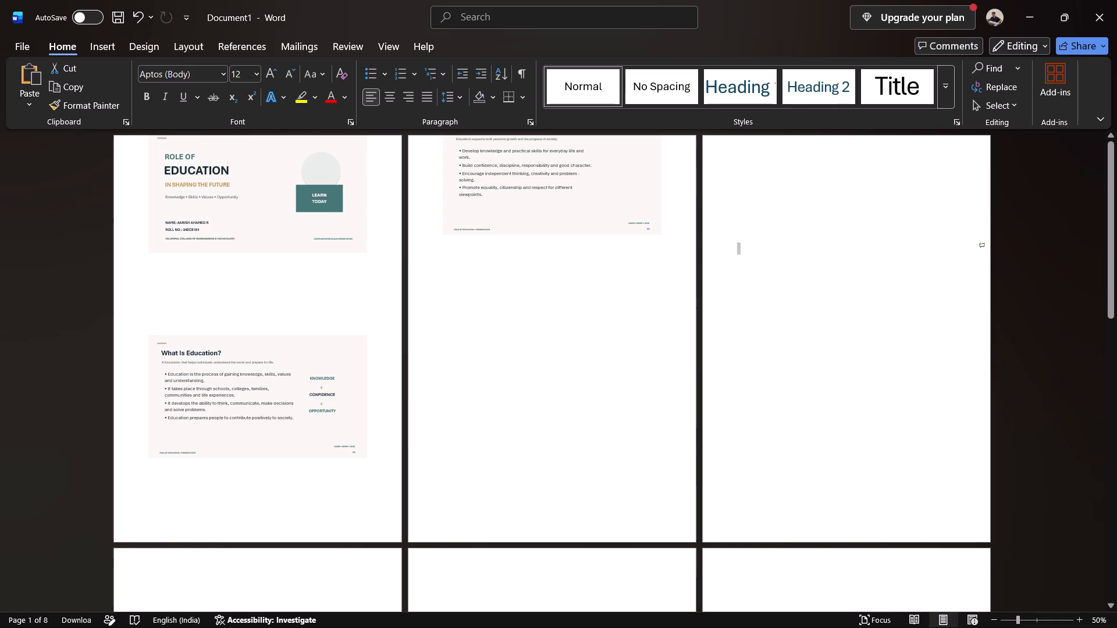
Lower the "Objectives of Education" slide on page 2 until it lines up with the title slide on page 1.
{"action": "left_click", "coordinate": [521, 158]}
{"action": "scroll", "coordinate": [521, 158], "scroll_direction": "up", "scroll_amount": 1}
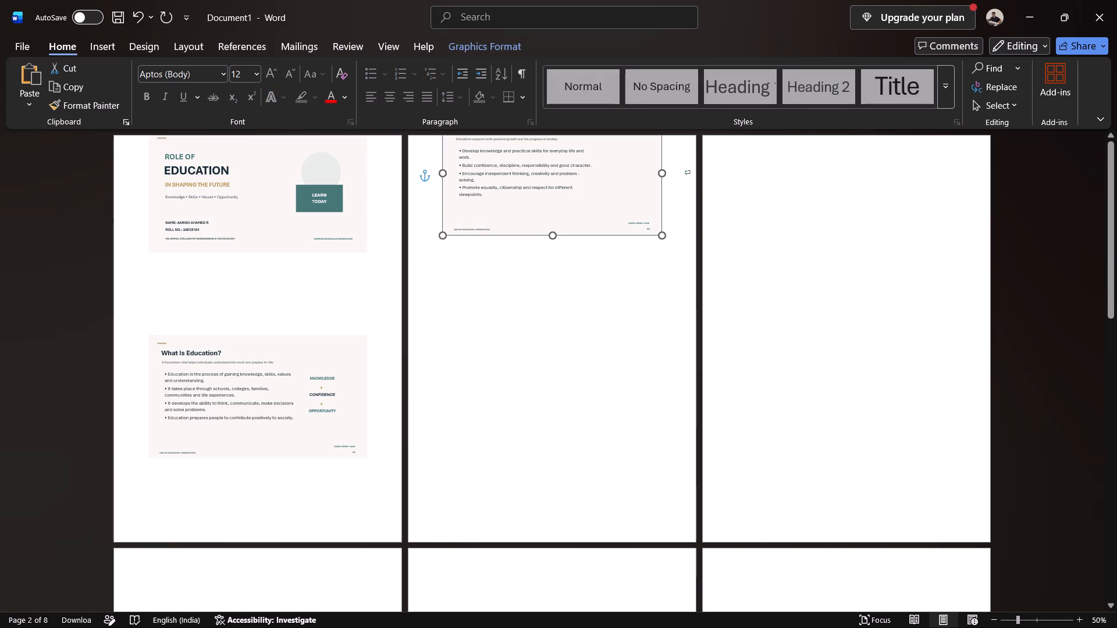
{"action": "left_click_drag", "start_coordinate": [527, 170], "coordinate": [527, 187]}
{"action": "left_click", "coordinate": [391, 276]}
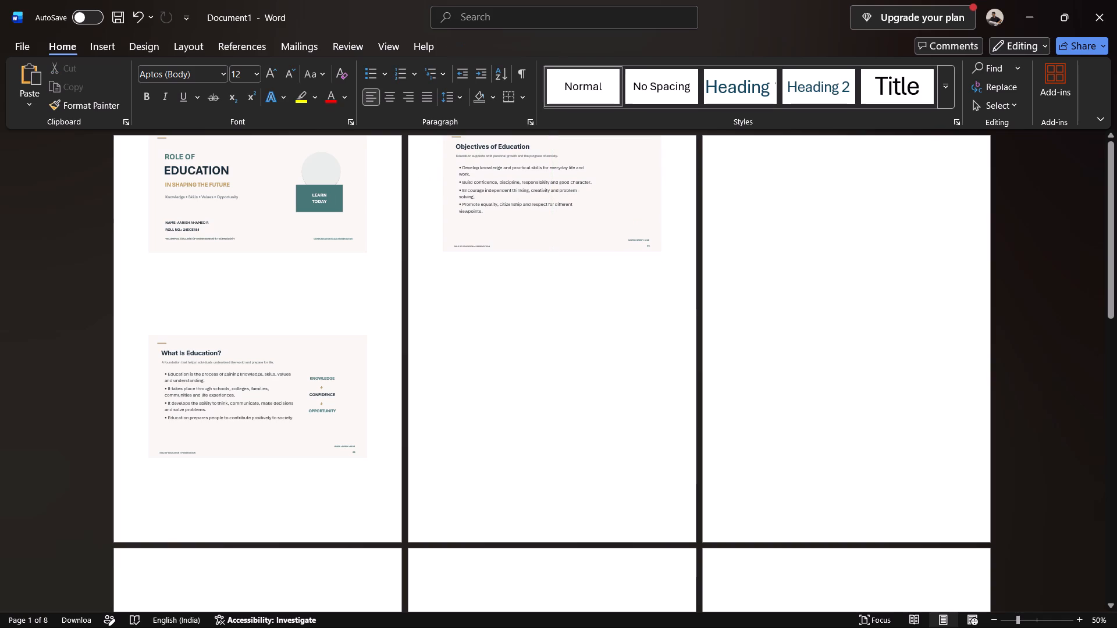
Copy slide 4, "Types of Education", from PowerPoint and paste it on page 2 of the Word document below the "Objectives of Education" slide.
{"action": "left_click", "coordinate": [593, 359]}
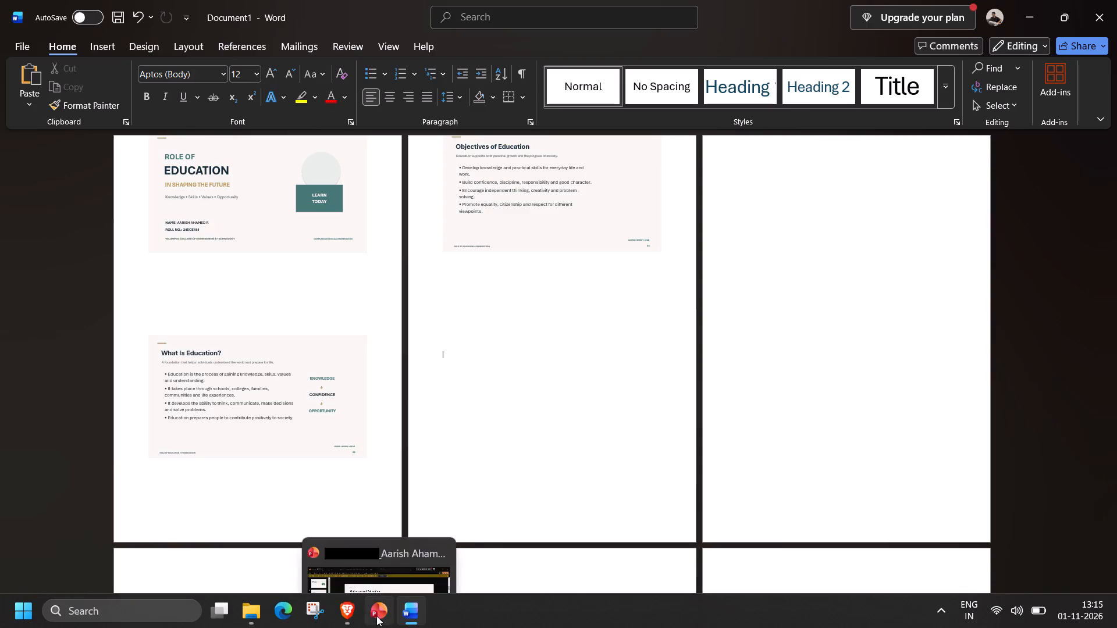
{"action": "left_click", "coordinate": [376, 616]}
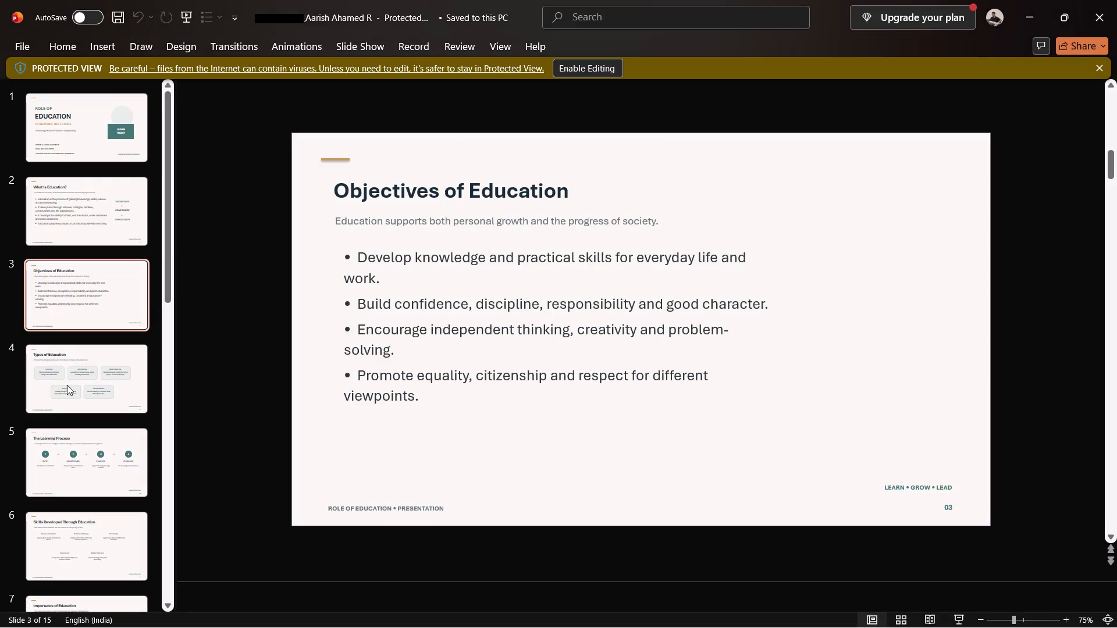
{"action": "left_click", "coordinate": [72, 392]}
{"action": "right_click", "coordinate": [72, 392]}
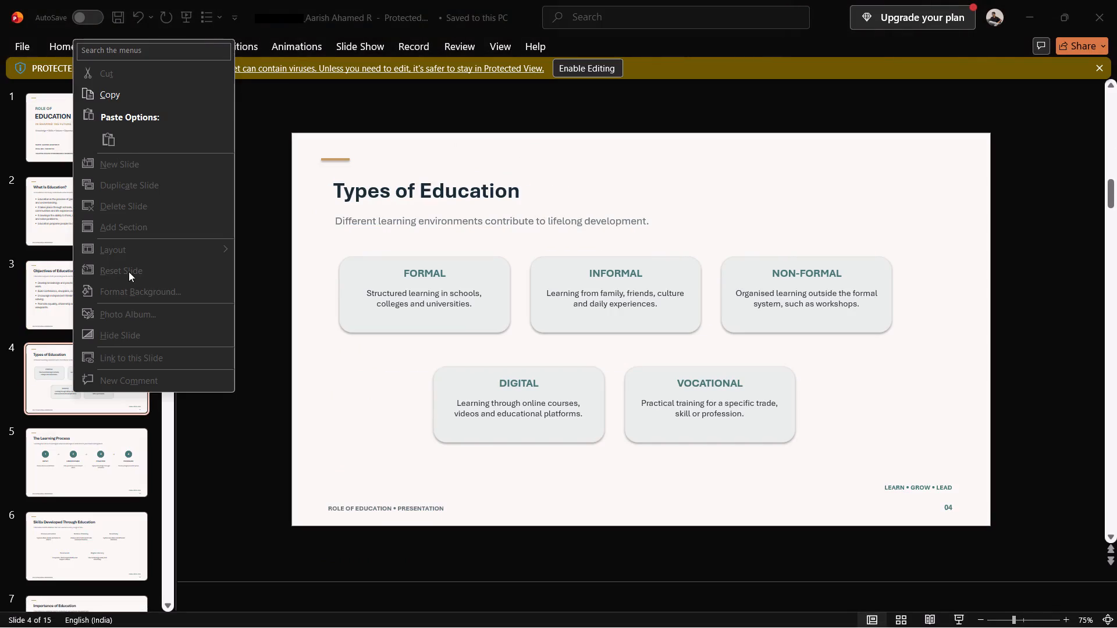
{"action": "left_click", "coordinate": [137, 97]}
{"action": "key", "text": "alt+Tab"}
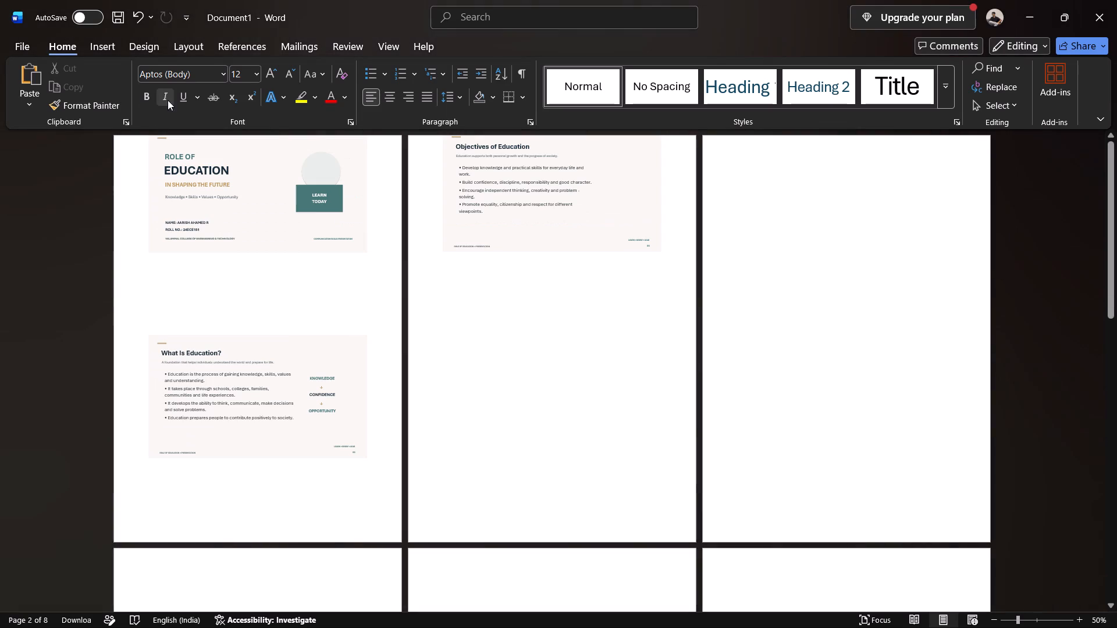
{"action": "left_click", "coordinate": [468, 327]}
{"action": "key", "text": "ctrl+v"}
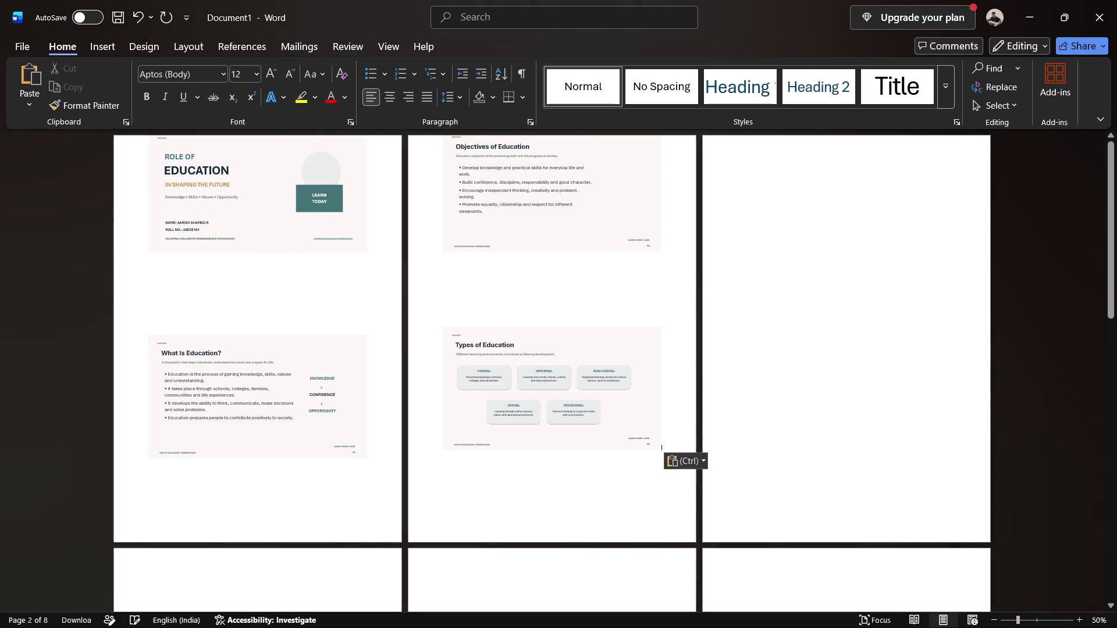
Set the "Types of Education" slide's wrapping to In Front of Text and align it beneath the "Objectives of Education" slide on page 2.
{"action": "left_click", "coordinate": [493, 367]}
{"action": "right_click", "coordinate": [493, 367]}
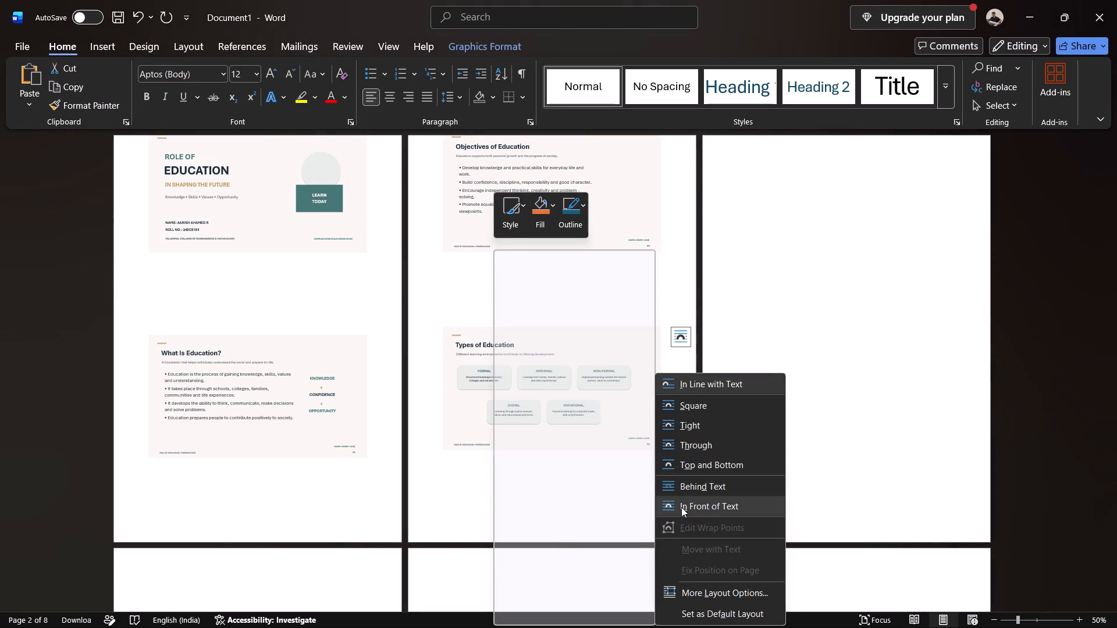
{"action": "left_click", "coordinate": [681, 507]}
{"action": "left_click_drag", "start_coordinate": [575, 391], "coordinate": [574, 412]}
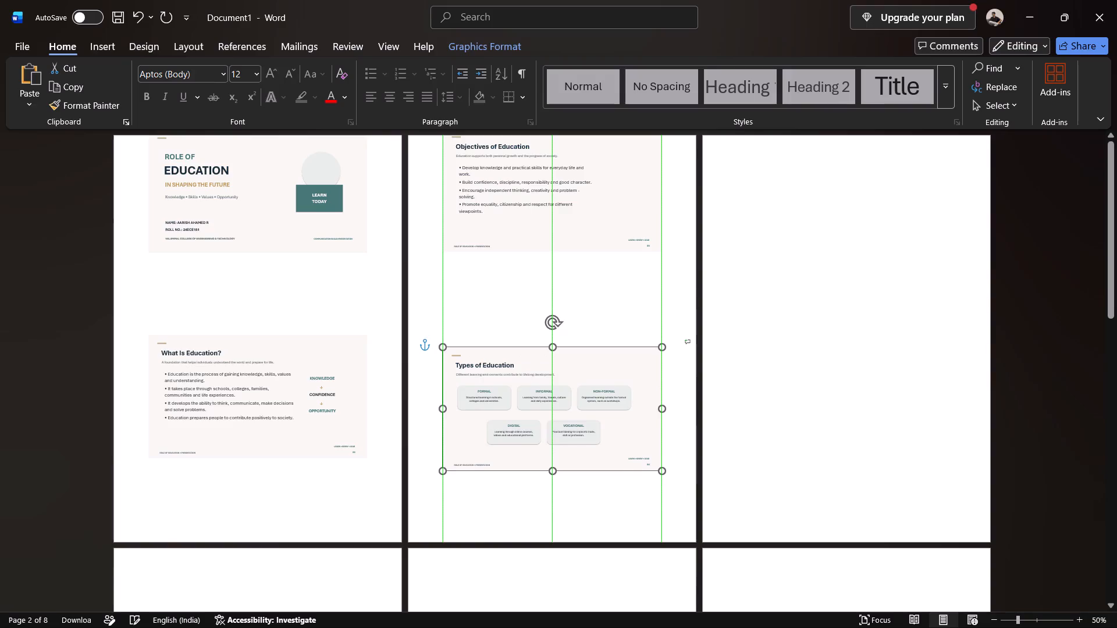
{"action": "left_click_drag", "start_coordinate": [574, 412], "coordinate": [571, 401]}
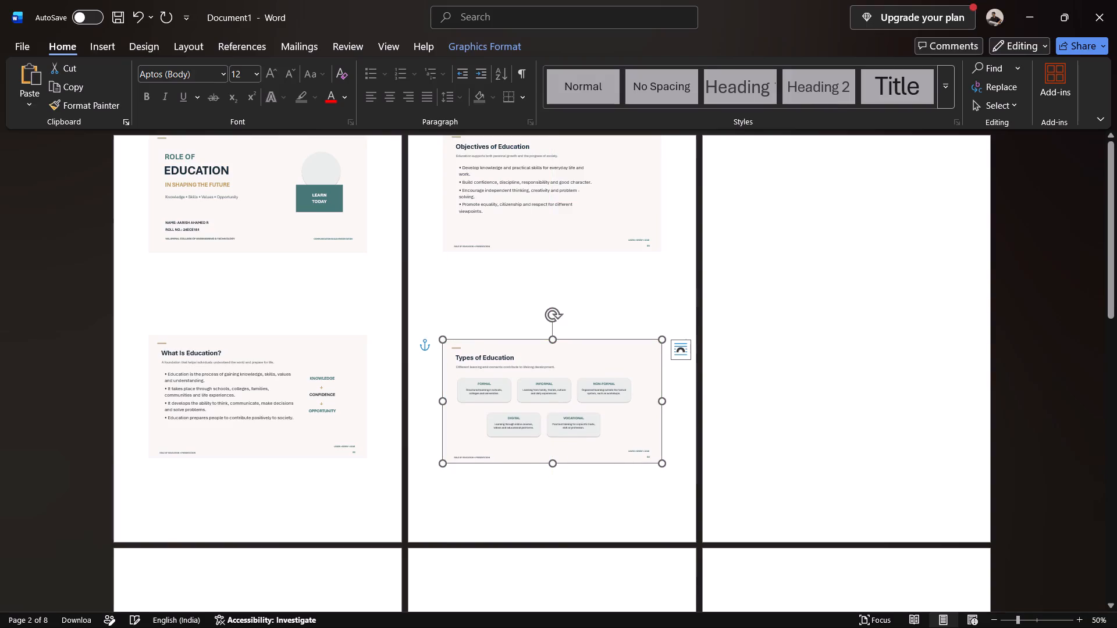
{"action": "left_click", "coordinate": [485, 255]}
{"action": "left_click", "coordinate": [489, 213]}
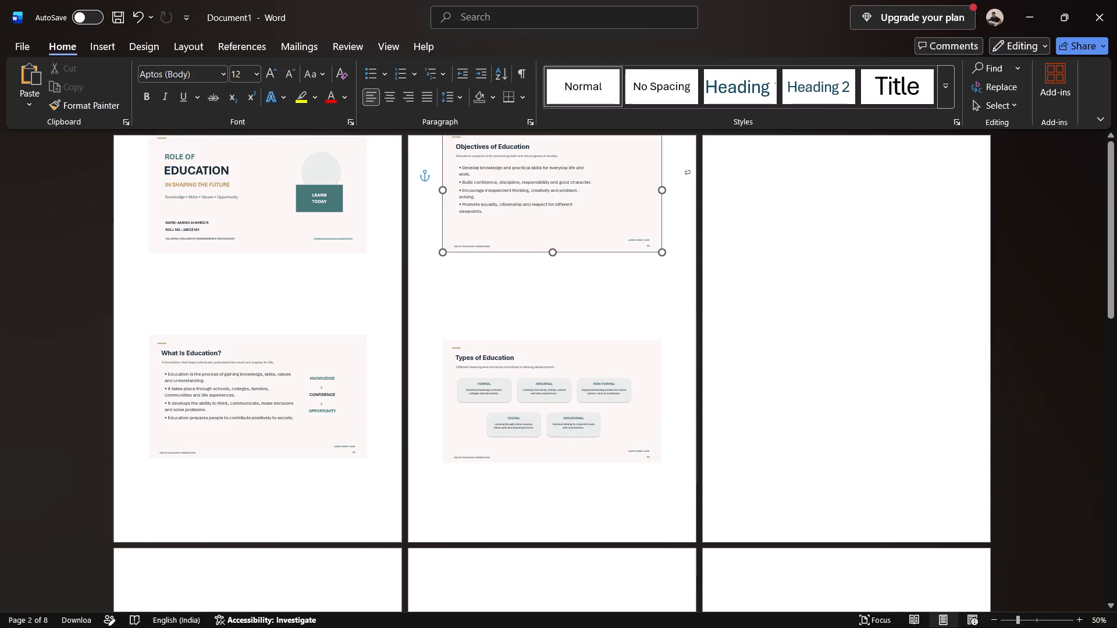
Copy slide 5, "The Learning Process", from PowerPoint and paste it on page 3 of the Word document.
{"action": "left_click", "coordinate": [826, 290]}
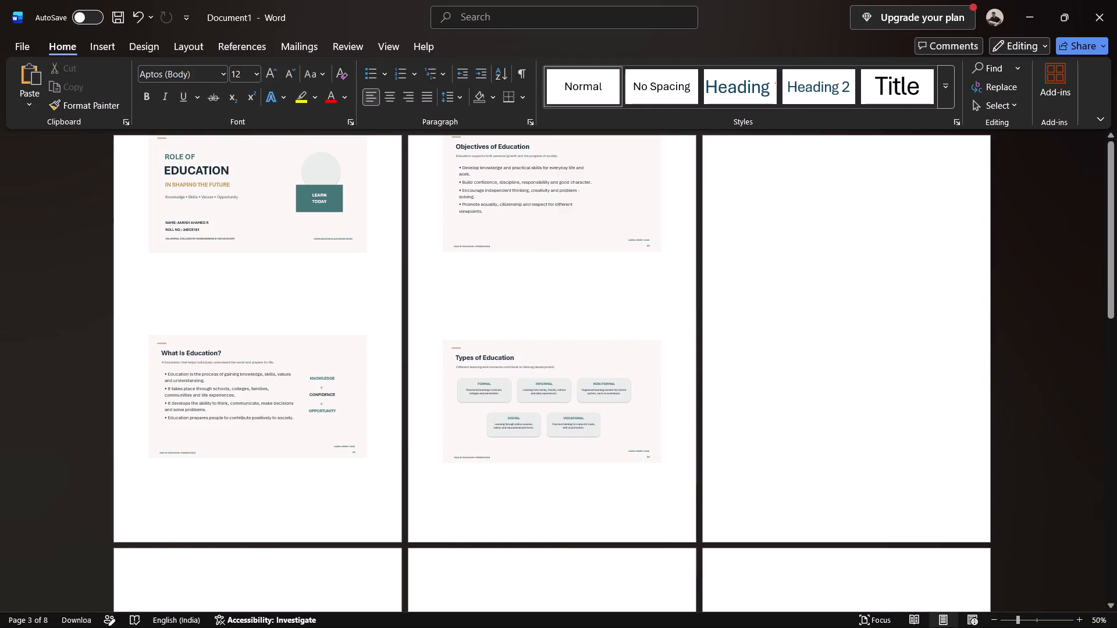
{"action": "key", "text": "alt+Tab"}
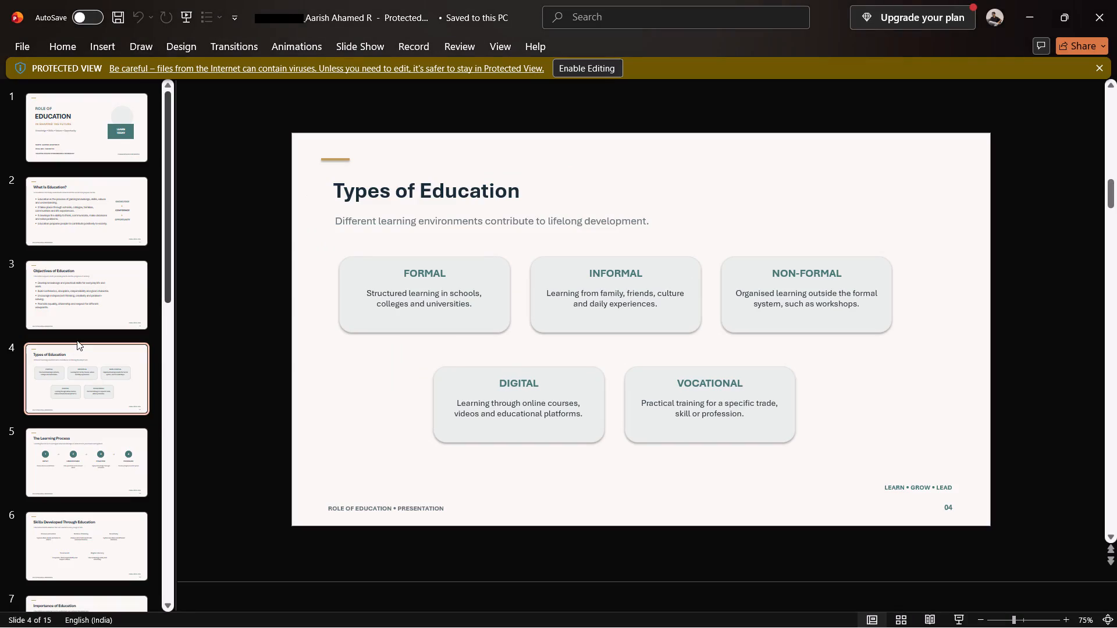
{"action": "left_click", "coordinate": [54, 459]}
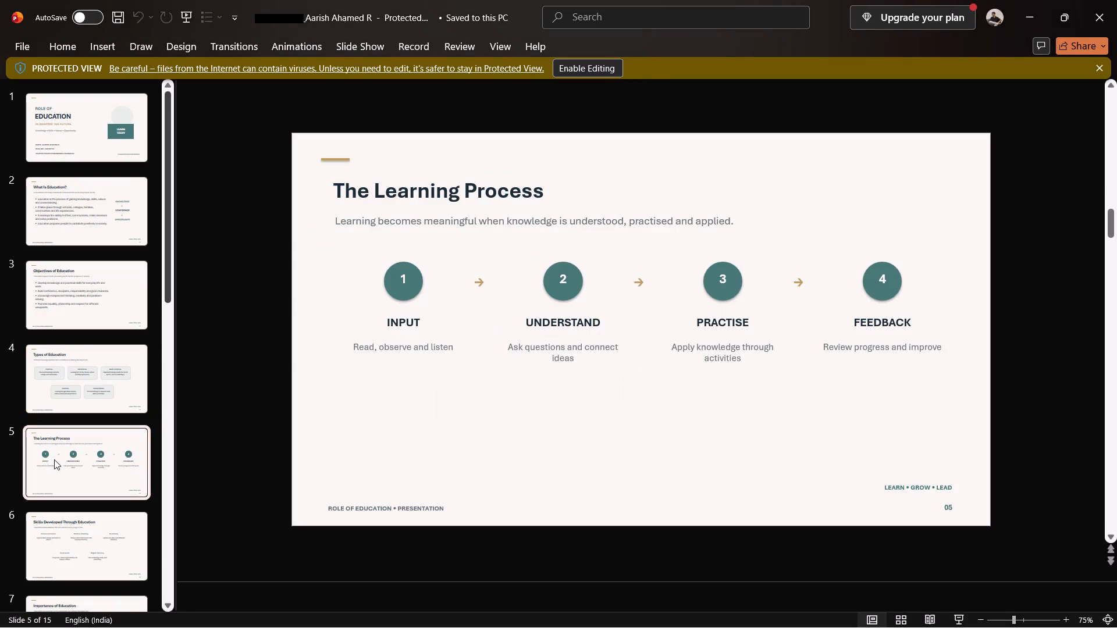
{"action": "key", "text": "ctrl+c"}
{"action": "key", "text": "alt+Tab"}
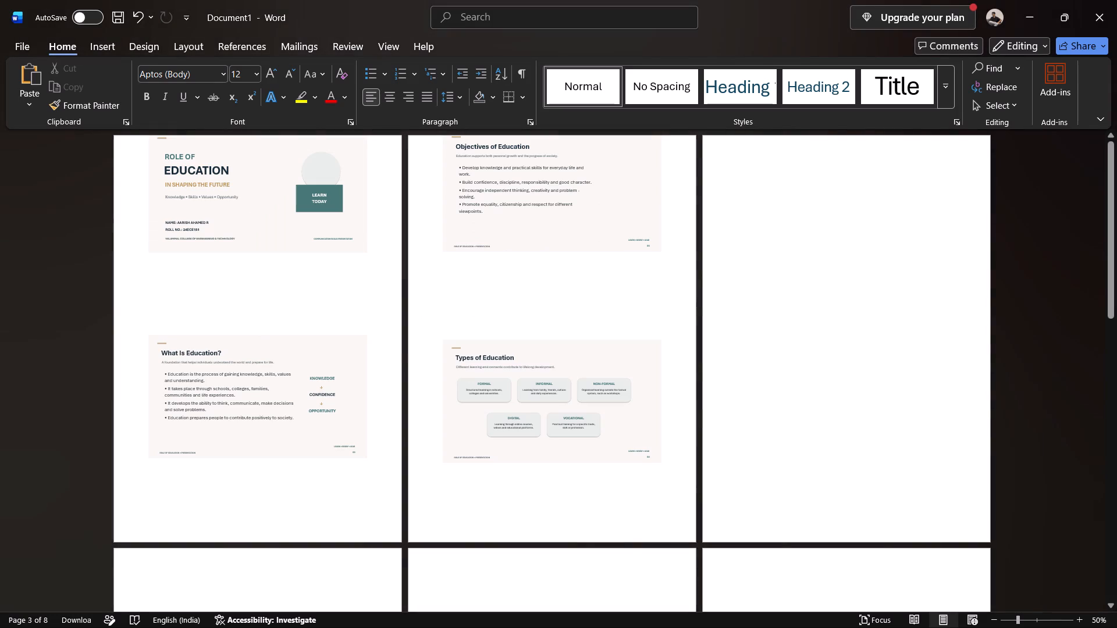
{"action": "key", "text": "ctrl+v"}
Set the "The Learning Process" slide's wrapping to In Front of Text and move it to the top of page 3, centred horizontally.
{"action": "left_click", "coordinate": [797, 288]}
{"action": "left_click_drag", "start_coordinate": [797, 288], "coordinate": [798, 213]}
{"action": "right_click", "coordinate": [808, 295]}
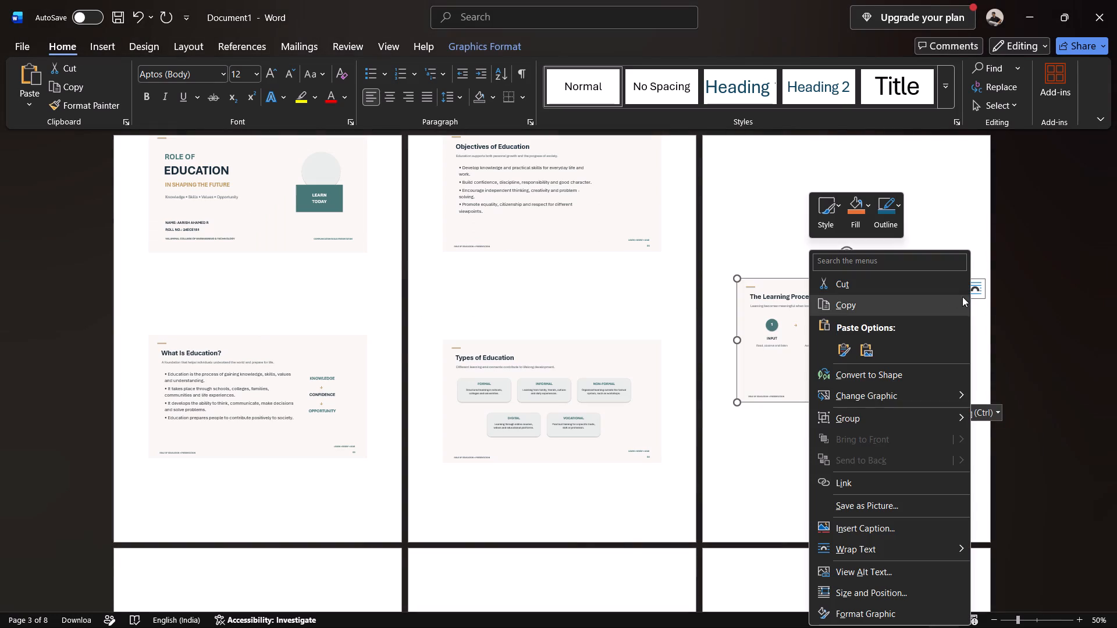
{"action": "left_click", "coordinate": [982, 288]}
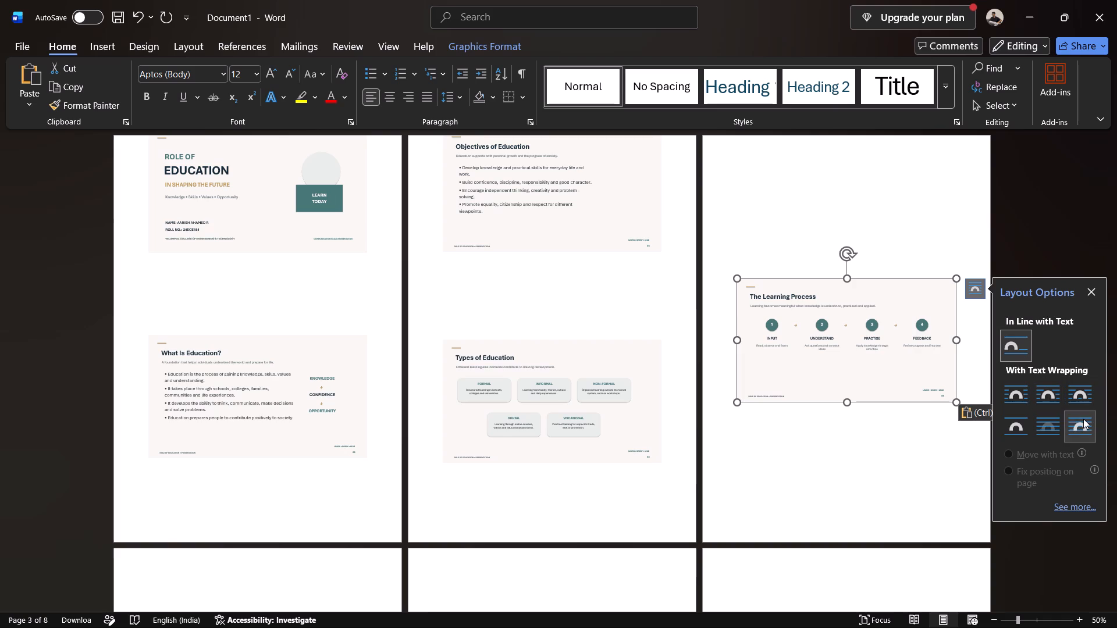
{"action": "left_click", "coordinate": [1083, 419]}
{"action": "left_click_drag", "start_coordinate": [851, 355], "coordinate": [851, 284]}
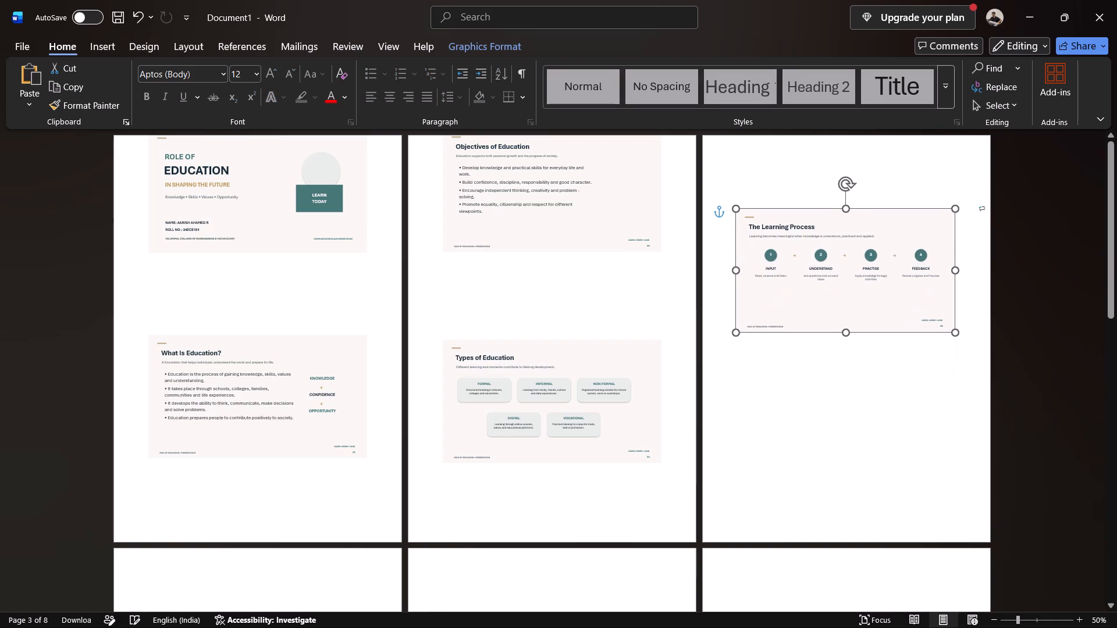
{"action": "left_click_drag", "start_coordinate": [851, 284], "coordinate": [864, 223]}
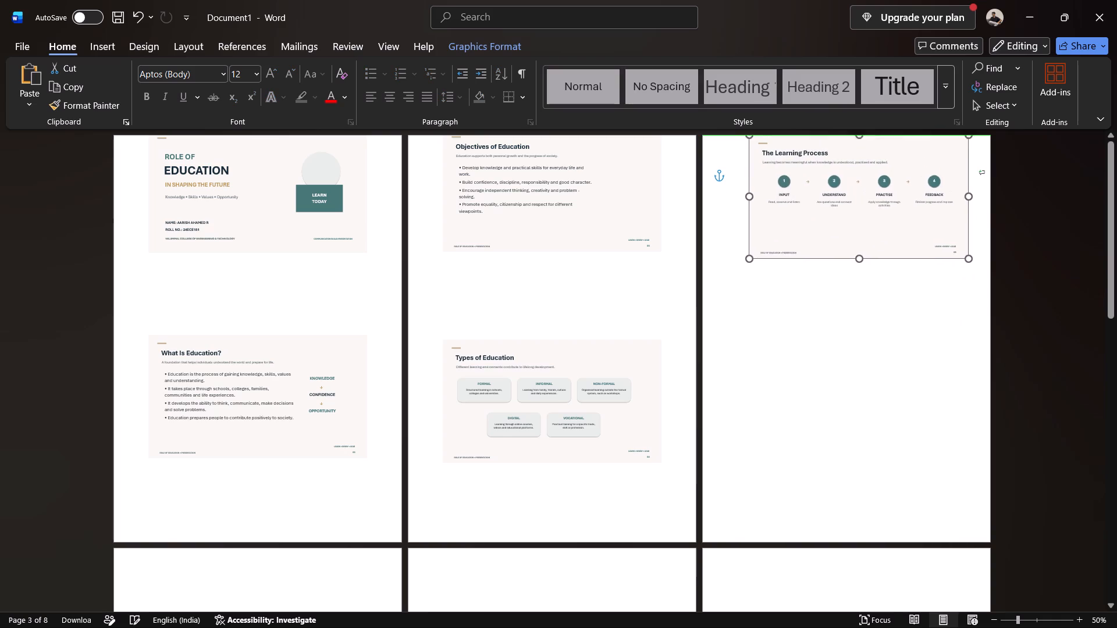
{"action": "left_click_drag", "start_coordinate": [864, 223], "coordinate": [860, 189]}
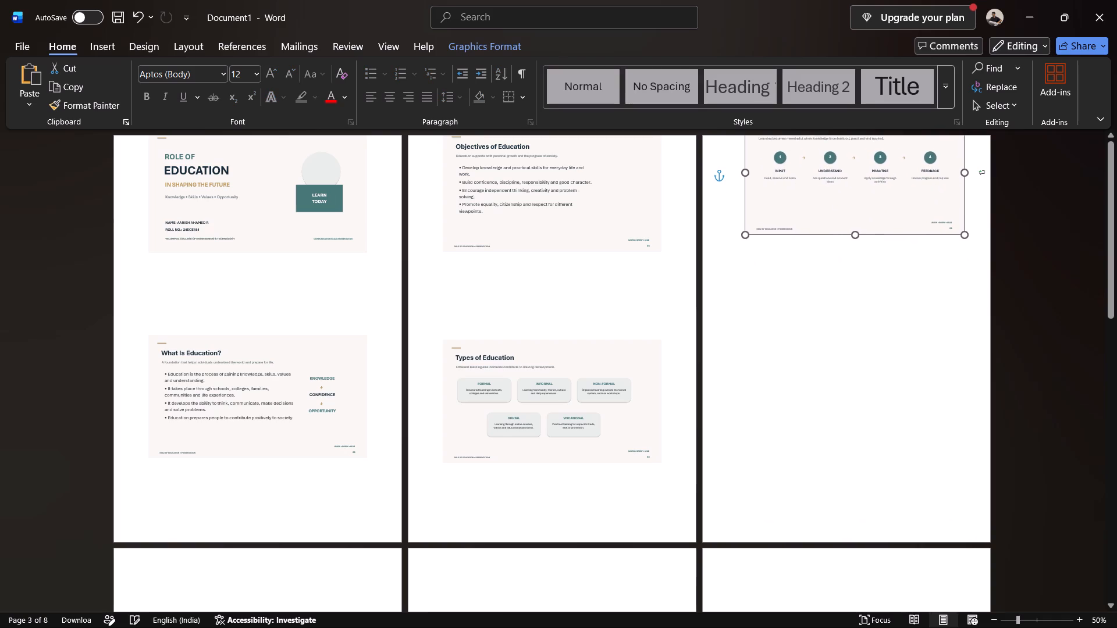
{"action": "left_click_drag", "start_coordinate": [860, 189], "coordinate": [848, 210]}
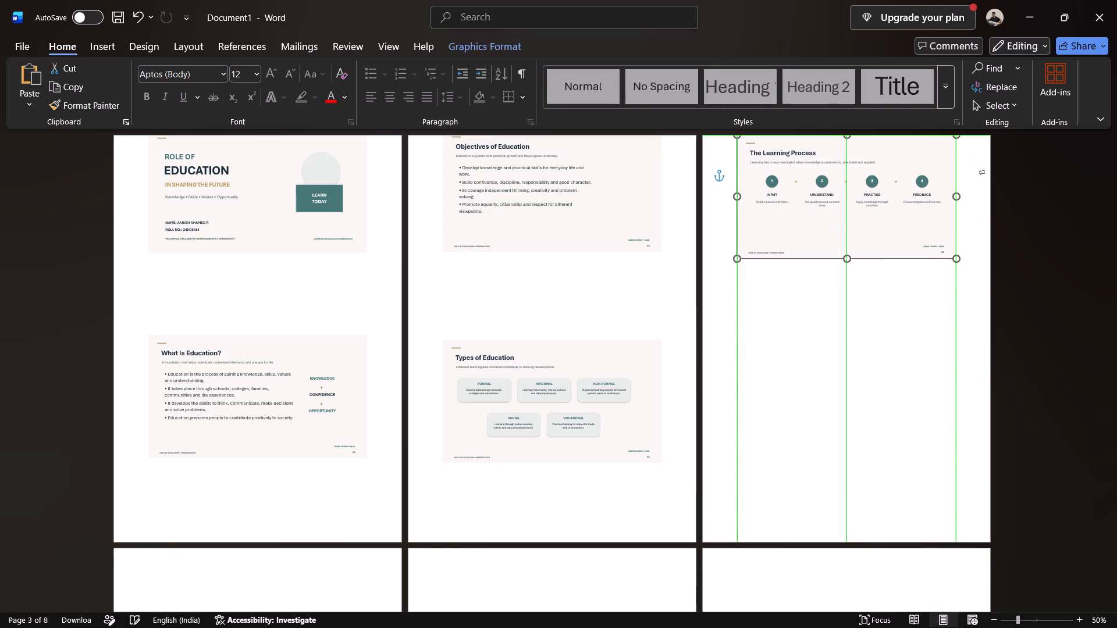
{"action": "left_click_drag", "start_coordinate": [848, 210], "coordinate": [846, 208]}
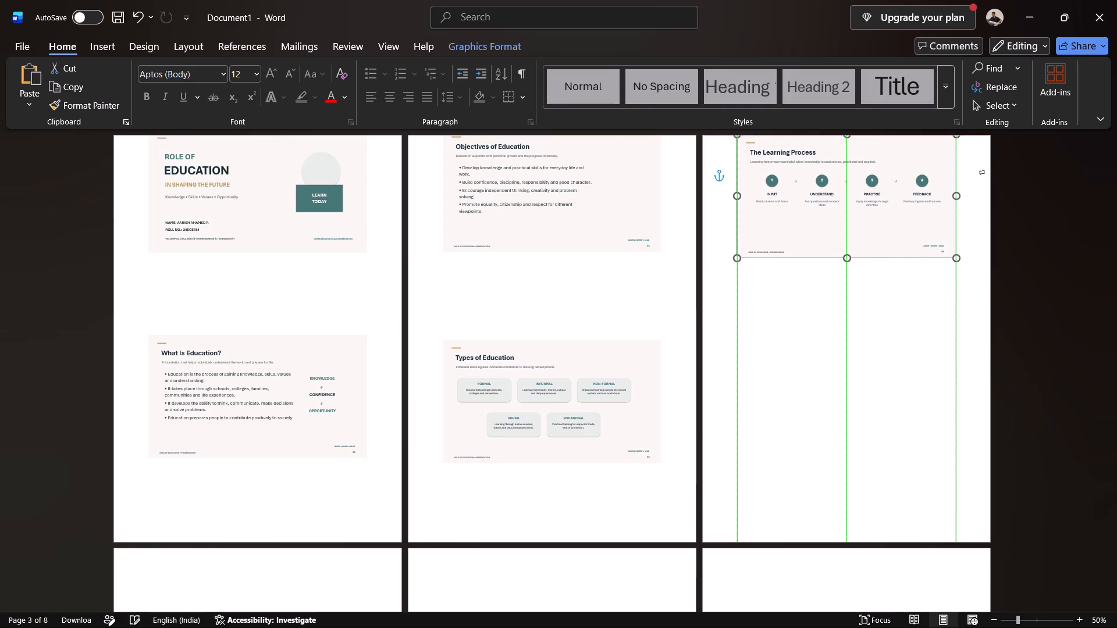
{"action": "left_click_drag", "start_coordinate": [846, 208], "coordinate": [846, 207]}
Lower the "Objectives of Education" slide on page 2 until it lines up with "The Learning Process" on page 3, keeping it centred.
{"action": "left_click", "coordinate": [603, 216]}
{"action": "left_click_drag", "start_coordinate": [603, 216], "coordinate": [604, 231]}
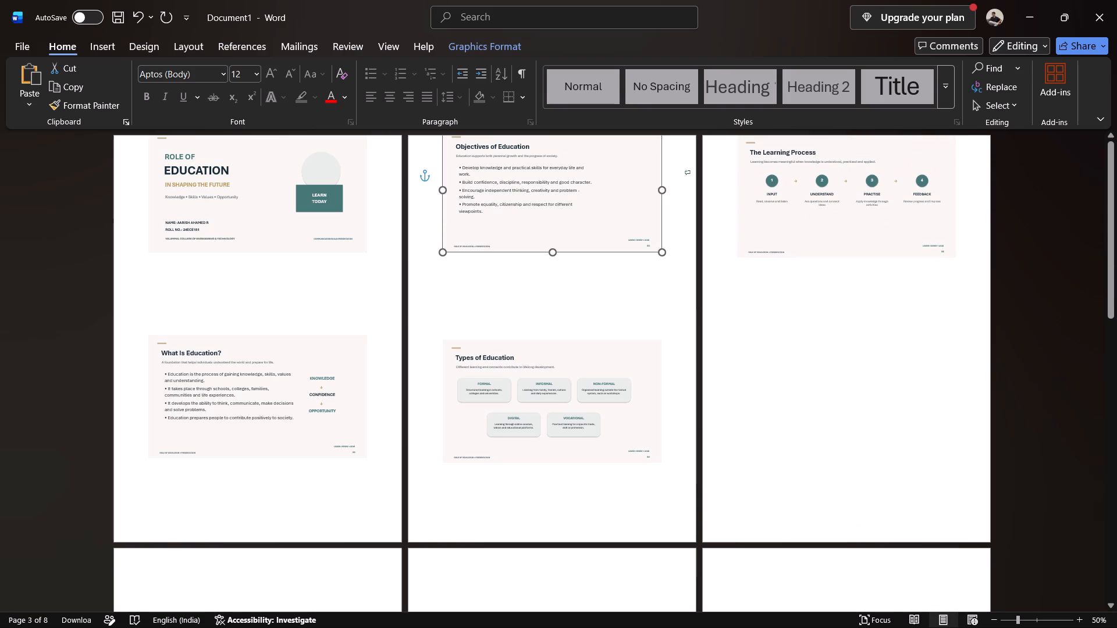
{"action": "left_click_drag", "start_coordinate": [604, 231], "coordinate": [604, 238]}
{"action": "left_click_drag", "start_coordinate": [604, 238], "coordinate": [604, 248]}
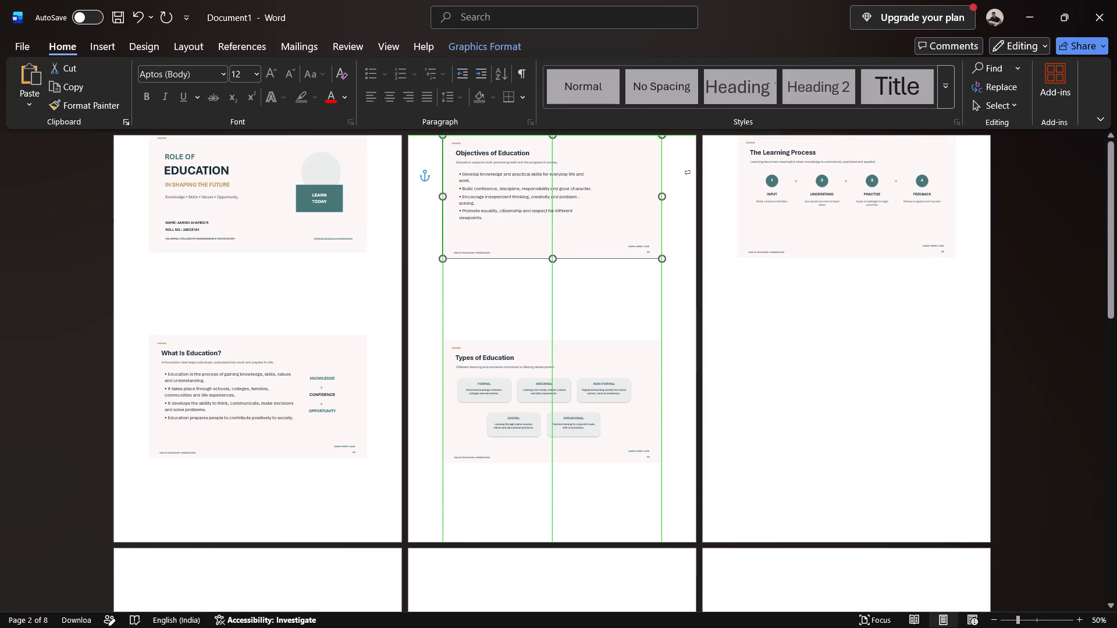
{"action": "left_click_drag", "start_coordinate": [604, 248], "coordinate": [606, 249]}
Lower the title slide on page 1 to line up with the top slides on pages 2 and 3.
{"action": "left_click", "coordinate": [284, 239]}
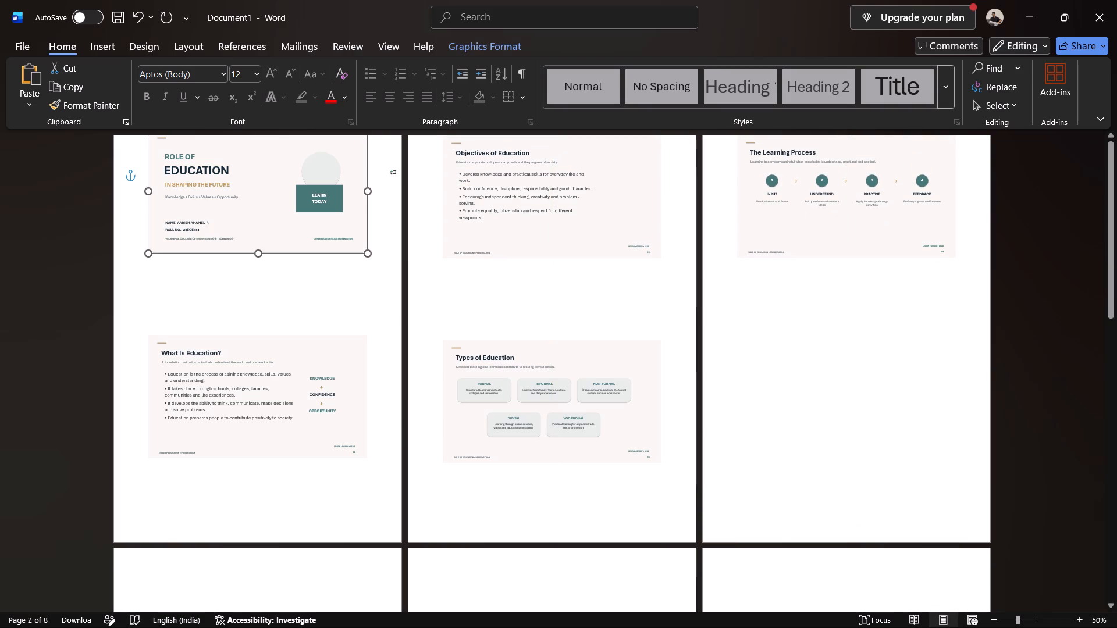
{"action": "left_click", "coordinate": [273, 213]}
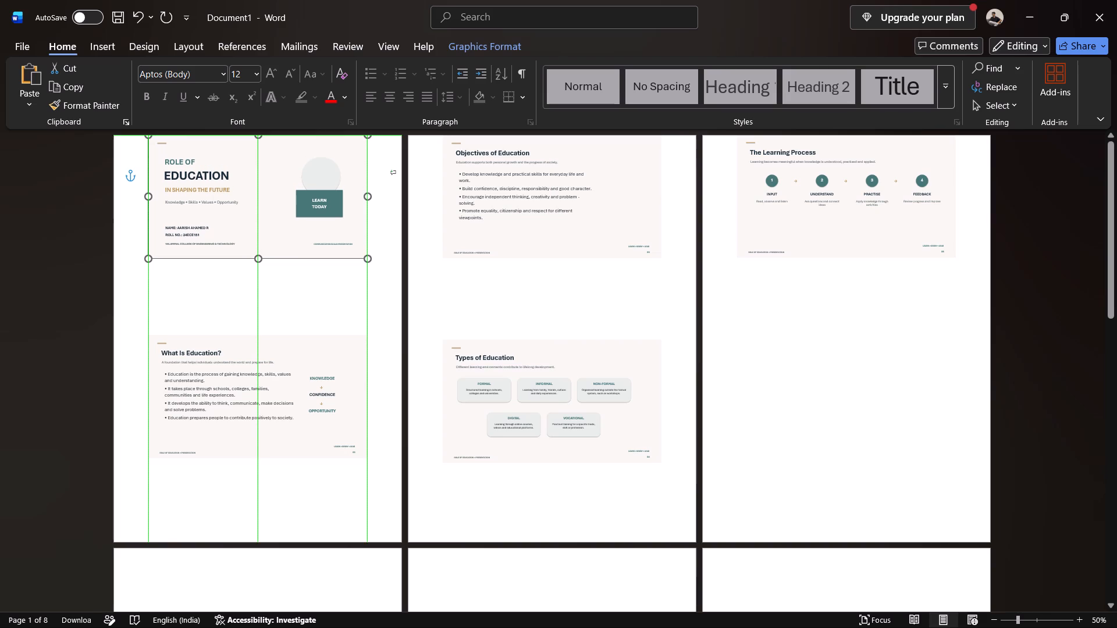
{"action": "left_click", "coordinate": [487, 259]}
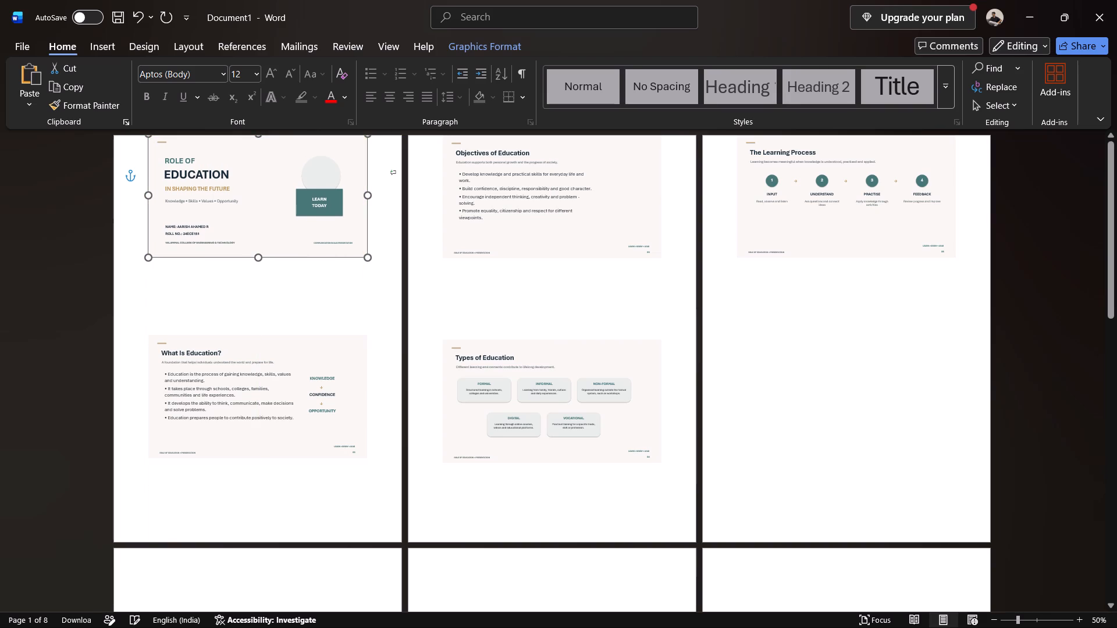
{"action": "left_click", "coordinate": [492, 248]}
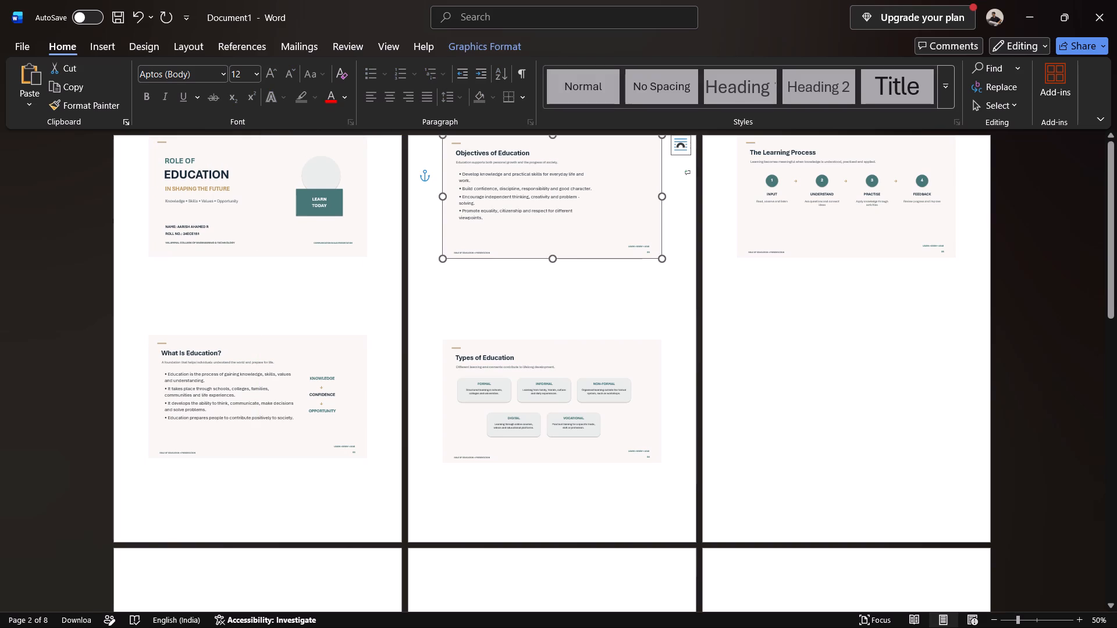
Copy slide 6, "Skills Developed Through Education", from PowerPoint and paste it on page 3 of the Word document below "The Learning Process".
{"action": "scroll", "coordinate": [428, 303], "scroll_direction": "up", "scroll_amount": 4, "text": "ctrl"}
{"action": "scroll", "coordinate": [428, 303], "scroll_direction": "down", "scroll_amount": 1, "text": "ctrl"}
{"action": "scroll", "coordinate": [428, 303], "scroll_direction": "up", "scroll_amount": 5}
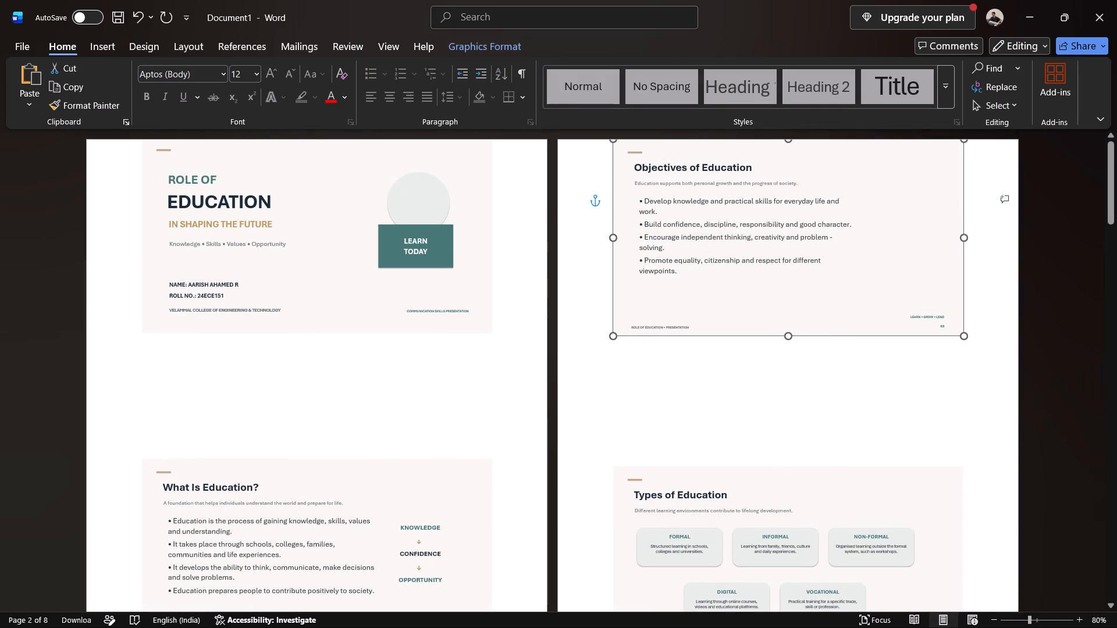
{"action": "scroll", "coordinate": [426, 232], "scroll_direction": "down", "scroll_amount": 2, "text": "ctrl"}
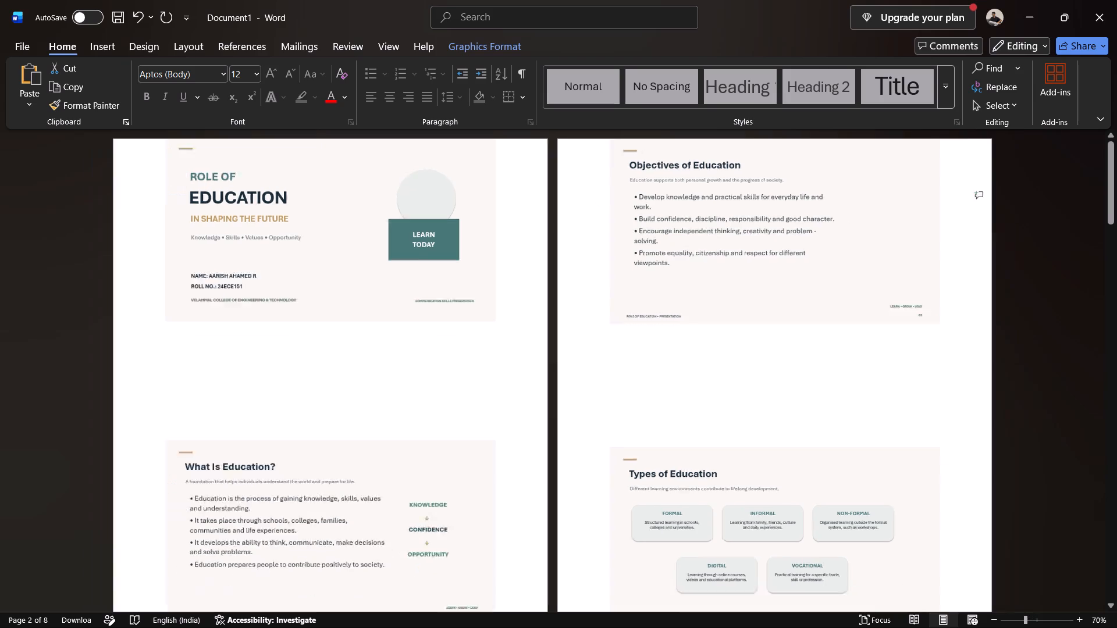
{"action": "scroll", "coordinate": [426, 232], "scroll_direction": "down", "scroll_amount": 2, "text": "ctrl"}
{"action": "scroll", "coordinate": [426, 232], "scroll_direction": "up", "scroll_amount": 1}
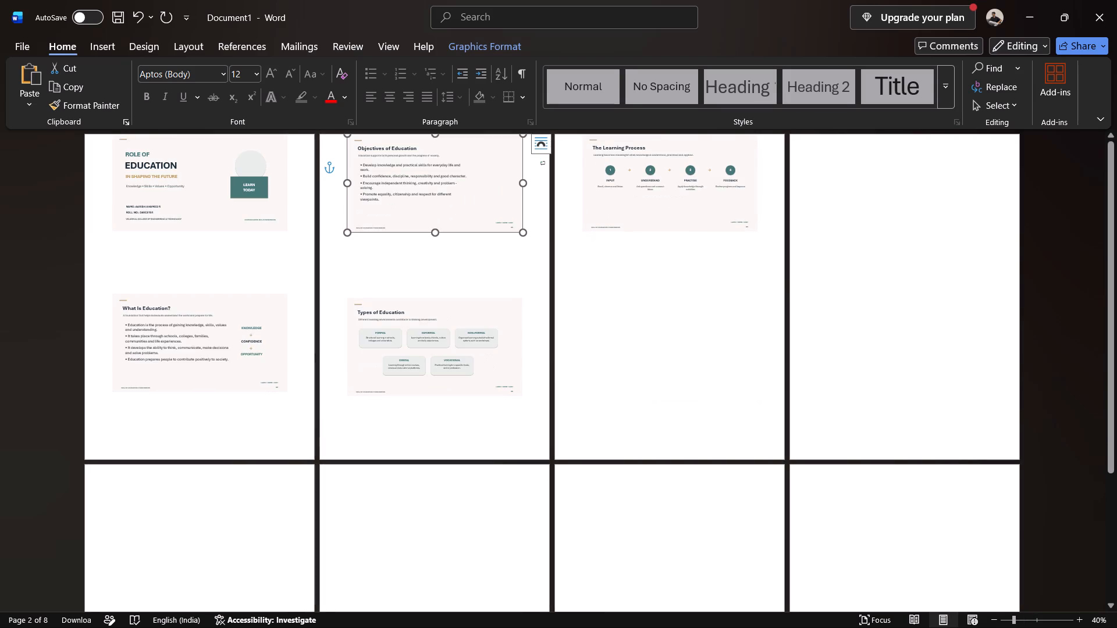
{"action": "left_click", "coordinate": [621, 180]}
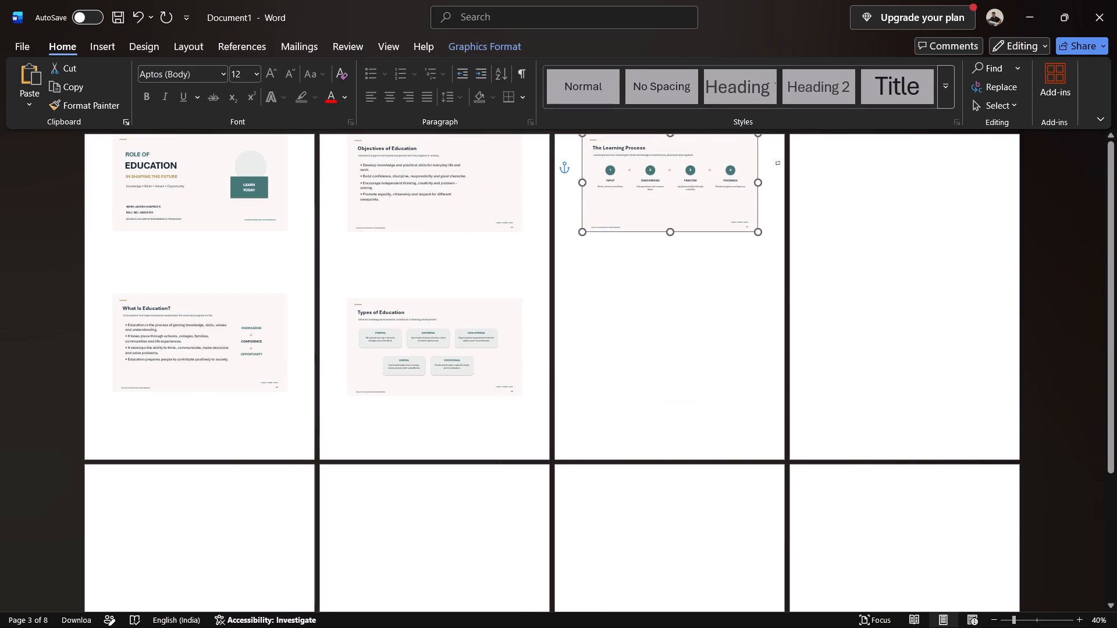
{"action": "left_click", "coordinate": [653, 336]}
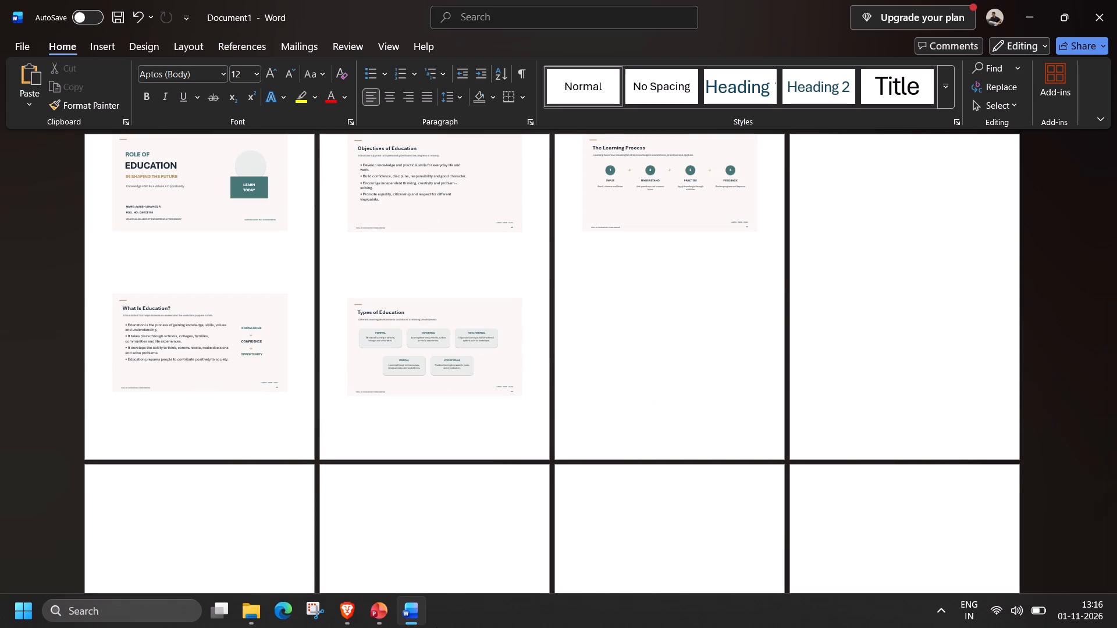
{"action": "left_click", "coordinate": [381, 608]}
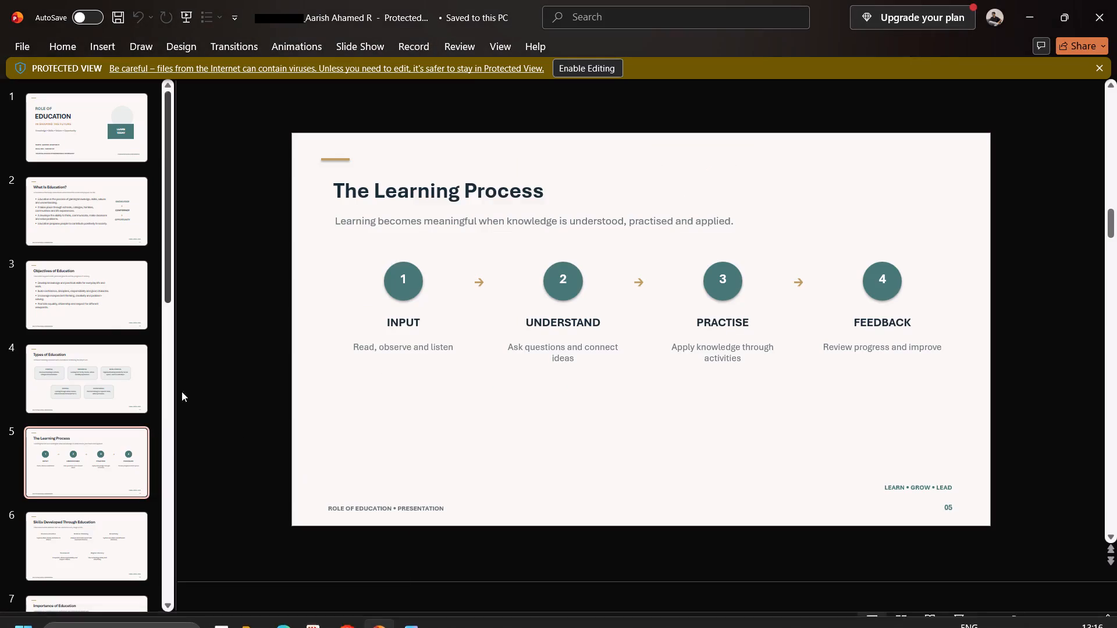
{"action": "key", "text": "alt+Tab"}
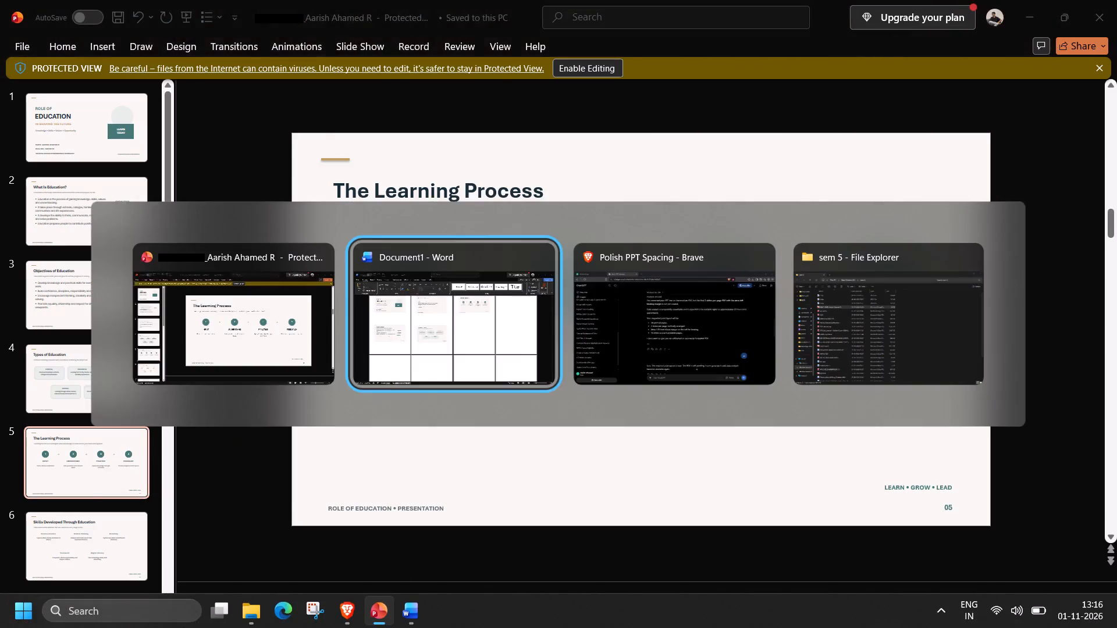
{"action": "key", "text": "alt+Tab"}
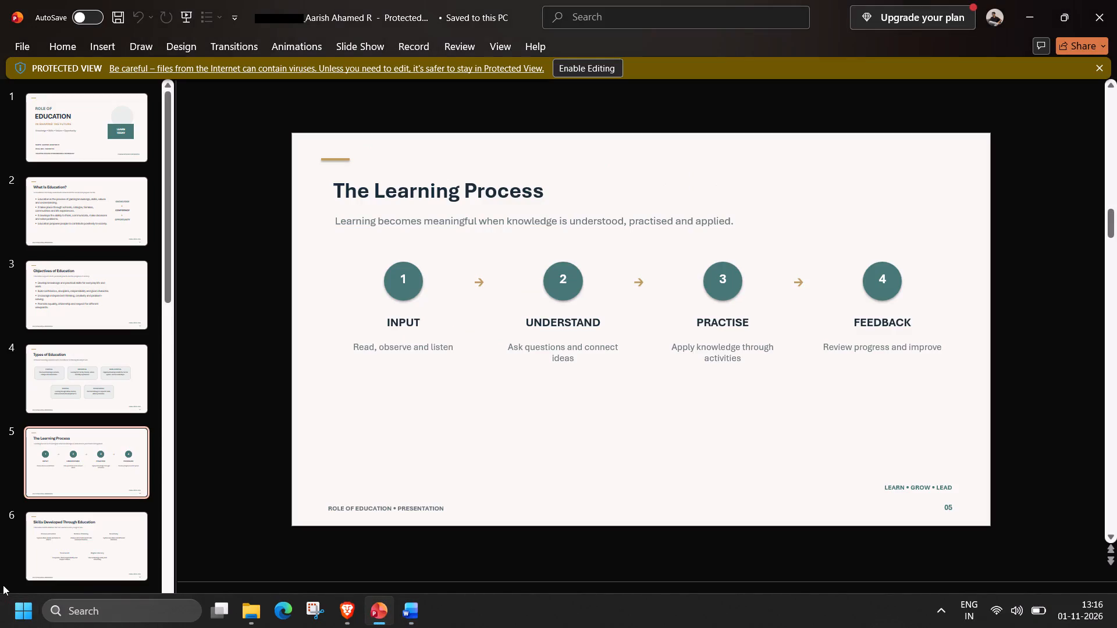
{"action": "scroll", "coordinate": [109, 488], "scroll_direction": "down", "scroll_amount": 2}
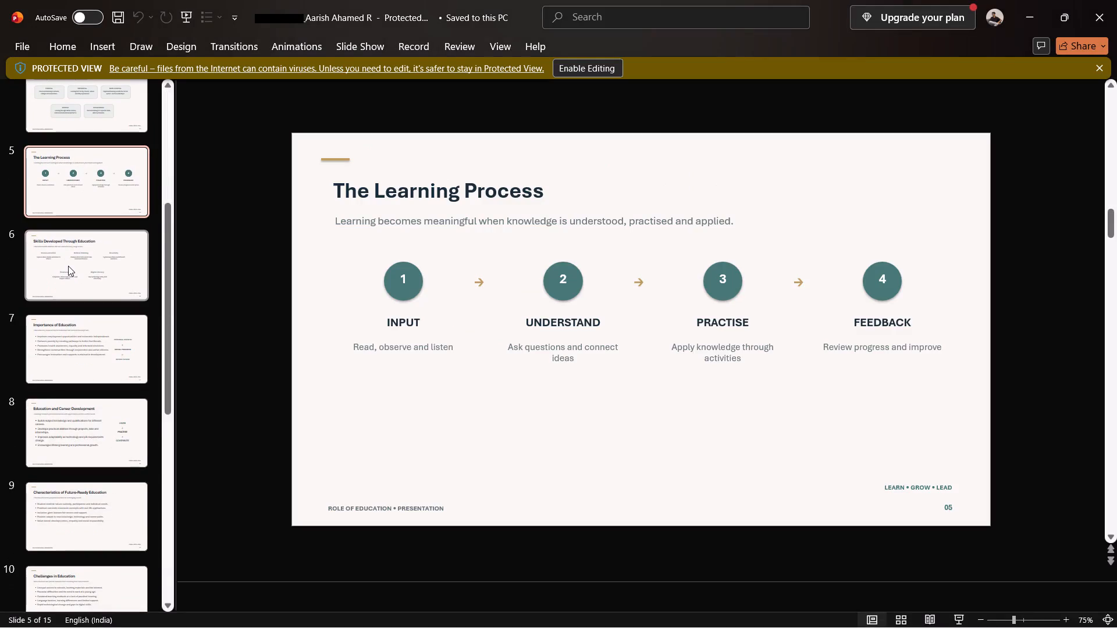
{"action": "left_click", "coordinate": [68, 266]}
{"action": "key", "text": "ctrl+c"}
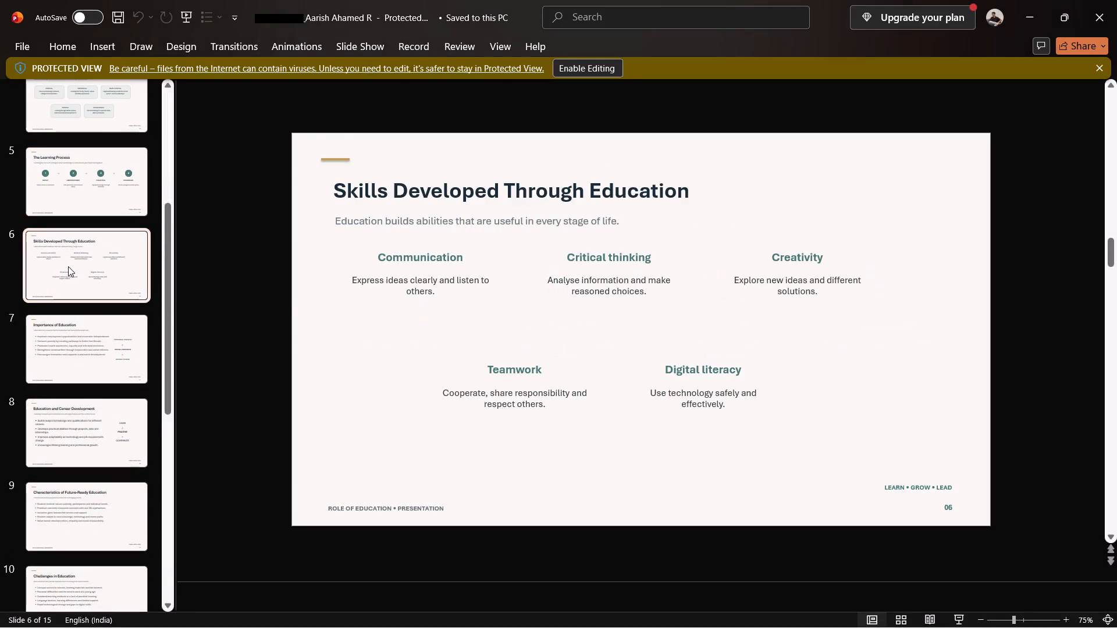
{"action": "key", "text": "alt+Tab"}
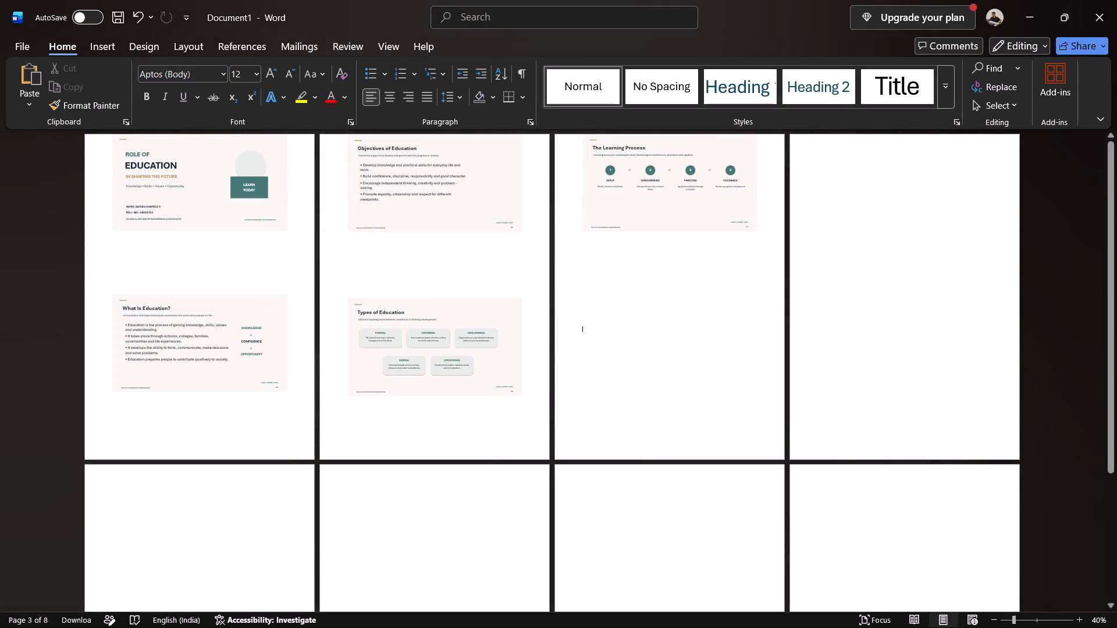
{"action": "left_click", "coordinate": [596, 333]}
{"action": "key", "text": "ctrl+v"}
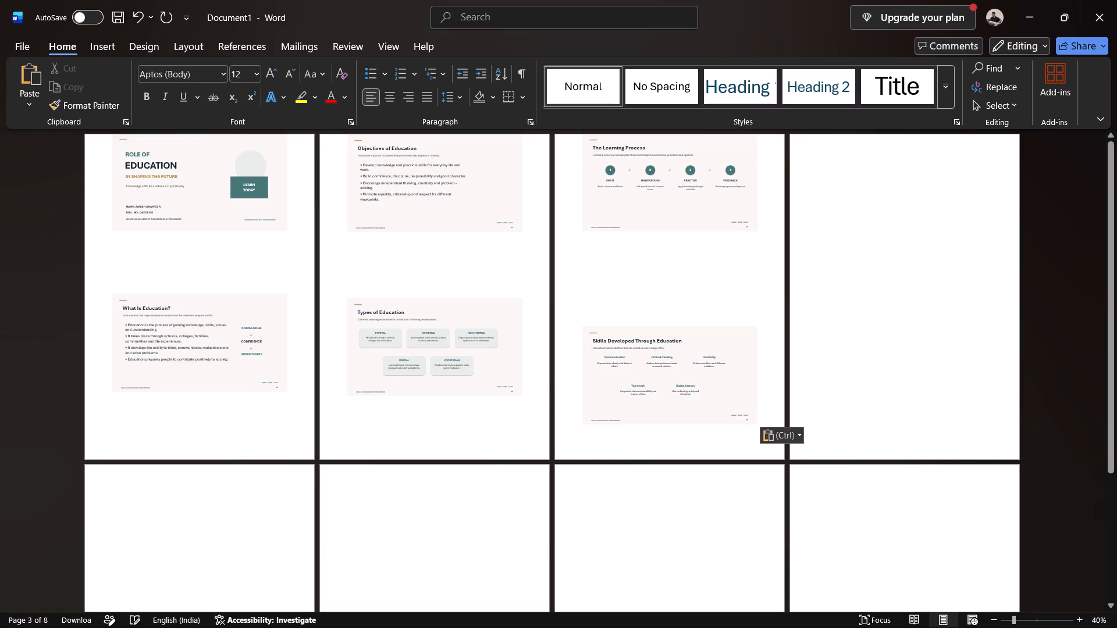
Set the "Skills Developed Through Education" slide's wrapping to In Front of Text and align it beneath "The Learning Process" on page 3.
{"action": "left_click_drag", "start_coordinate": [628, 356], "coordinate": [635, 332]}
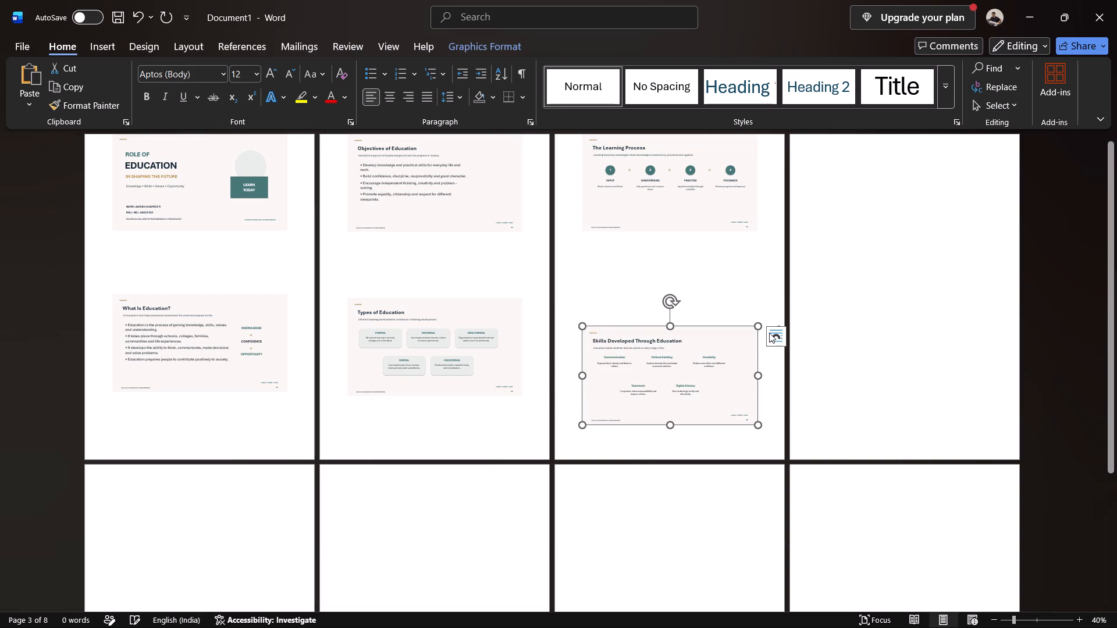
{"action": "left_click", "coordinate": [774, 333]}
{"action": "left_click", "coordinate": [878, 473]}
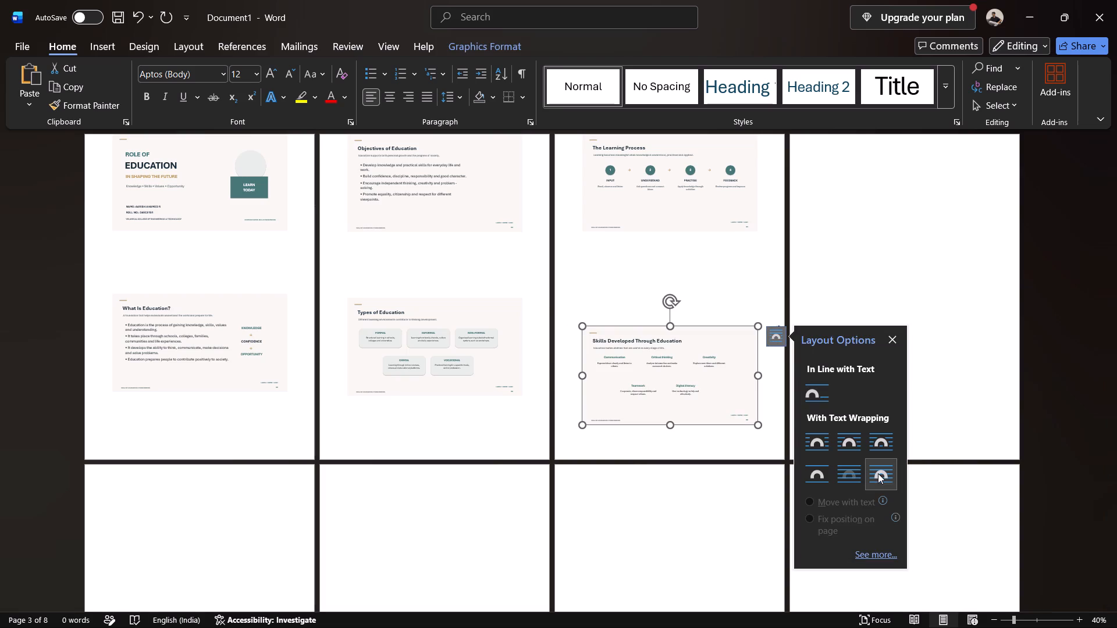
{"action": "left_click_drag", "start_coordinate": [661, 392], "coordinate": [658, 366]}
{"action": "key", "text": "z"}
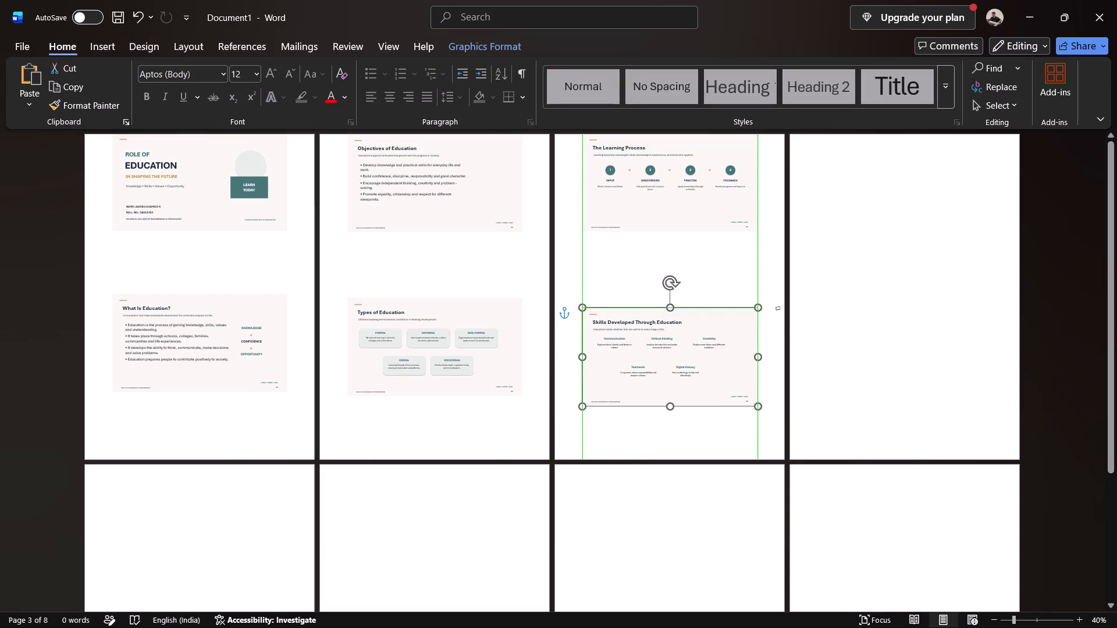
{"action": "left_click_drag", "start_coordinate": [658, 366], "coordinate": [660, 362]}
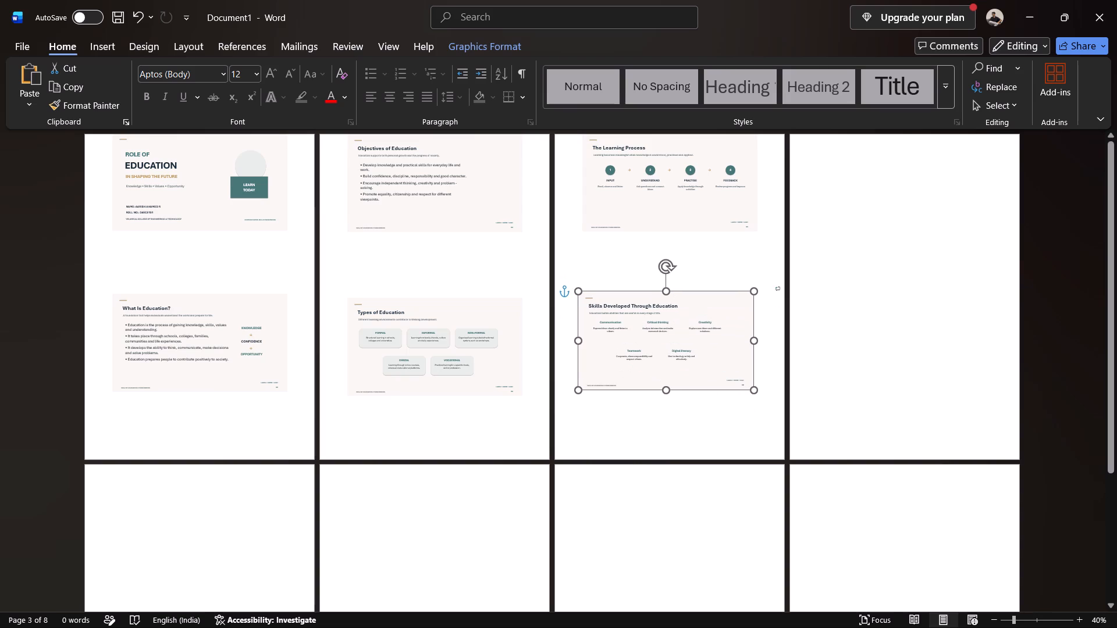
{"action": "left_click_drag", "start_coordinate": [660, 362], "coordinate": [666, 367]}
Adjust the "Skills Developed Through Education" slide on page 3 to line up with "Types of Education", centred beneath "The Learning Process".
{"action": "left_click", "coordinate": [885, 333]}
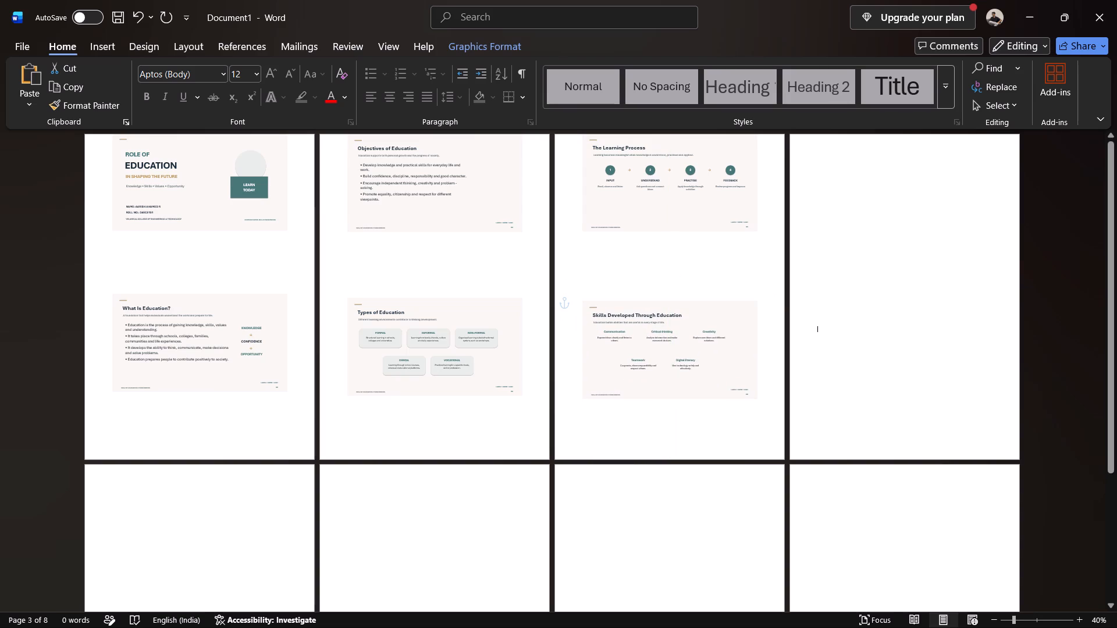
{"action": "scroll", "coordinate": [628, 391], "scroll_direction": "up", "scroll_amount": 1, "text": "ctrl"}
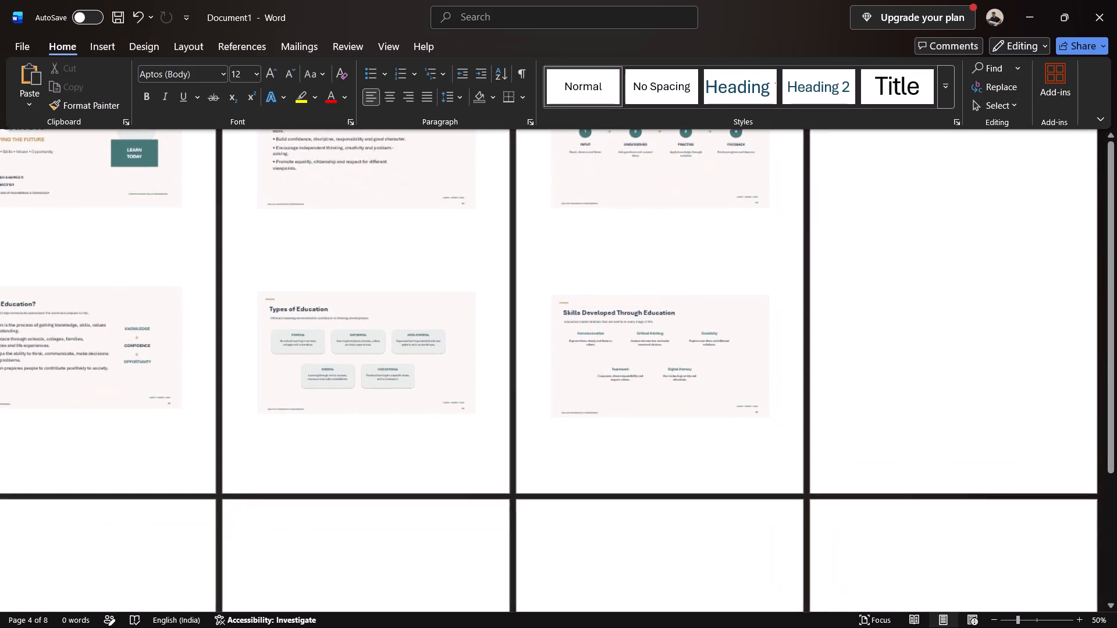
{"action": "scroll", "coordinate": [615, 358], "scroll_direction": "up", "scroll_amount": 20}
{"action": "scroll", "coordinate": [615, 358], "scroll_direction": "up", "scroll_amount": 4}
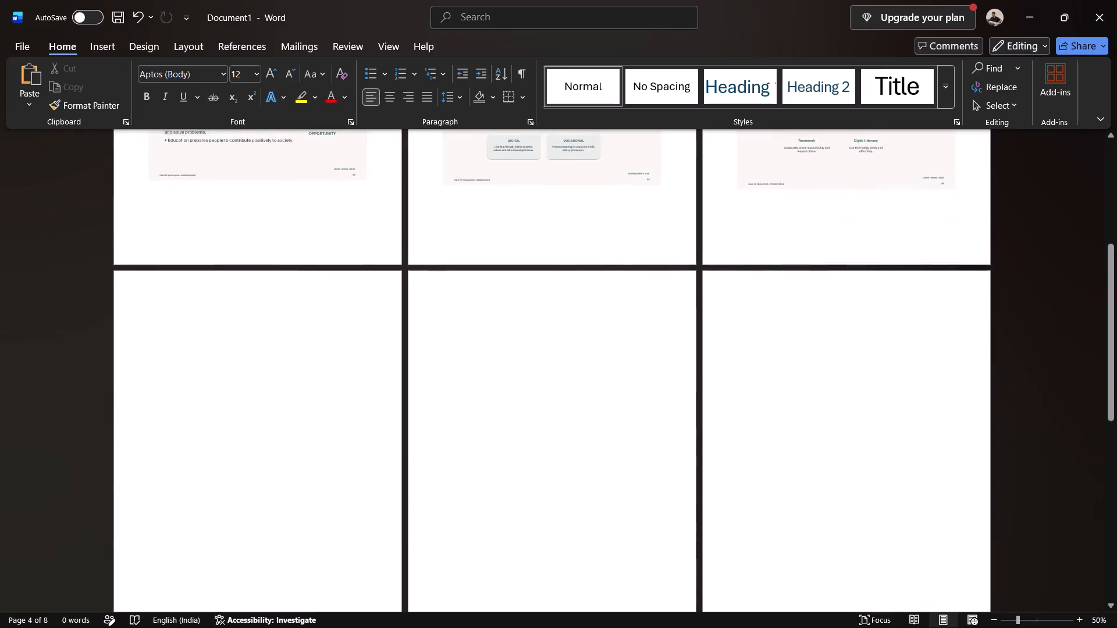
{"action": "scroll", "coordinate": [615, 358], "scroll_direction": "up", "scroll_amount": 15}
{"action": "left_click", "coordinate": [880, 405]}
{"action": "left_click_drag", "start_coordinate": [880, 405], "coordinate": [880, 397]}
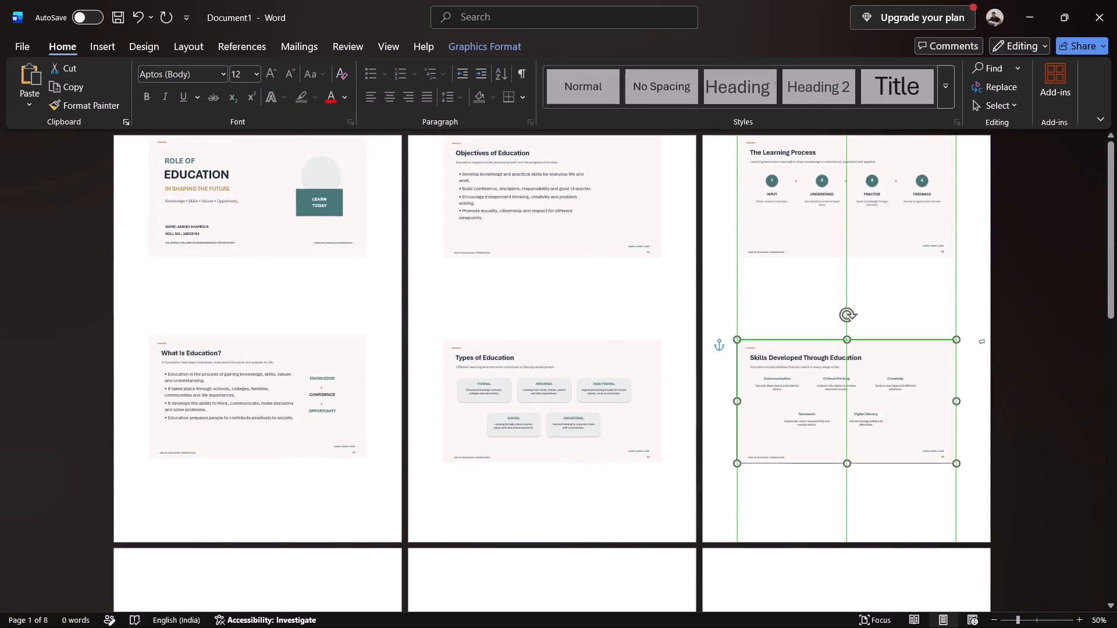
{"action": "left_click_drag", "start_coordinate": [880, 397], "coordinate": [880, 398]}
Copy slide 7, "Importance of Education", from PowerPoint and paste it on page 4 of the Word document.
{"action": "left_click", "coordinate": [613, 609]}
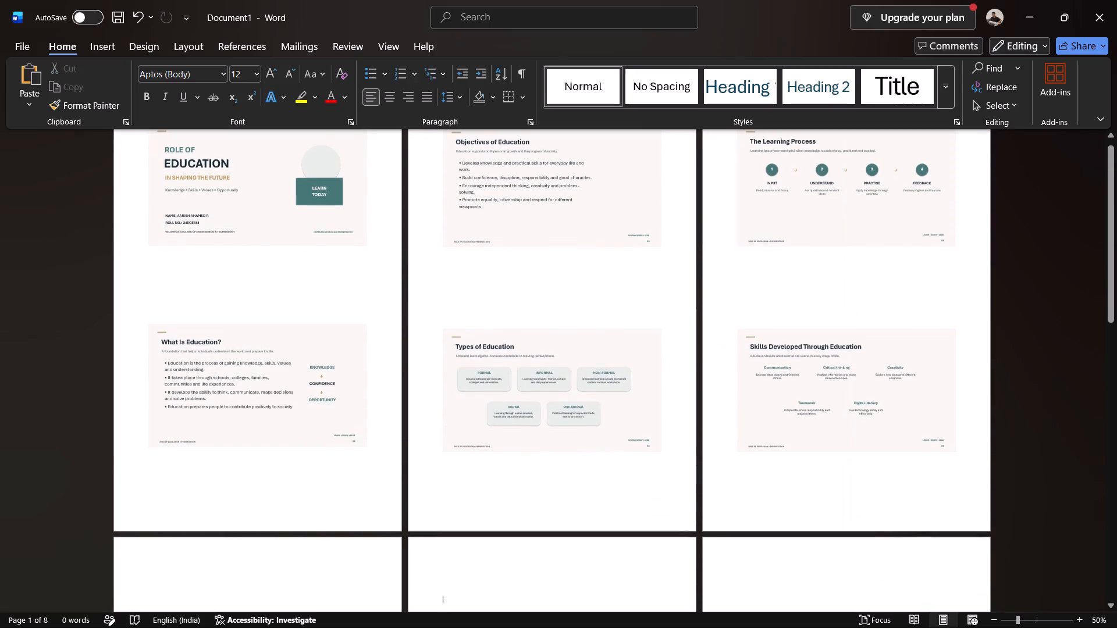
{"action": "scroll", "coordinate": [479, 522], "scroll_direction": "down", "scroll_amount": 3}
{"action": "left_click", "coordinate": [310, 413]}
{"action": "scroll", "coordinate": [310, 413], "scroll_direction": "down", "scroll_amount": 3}
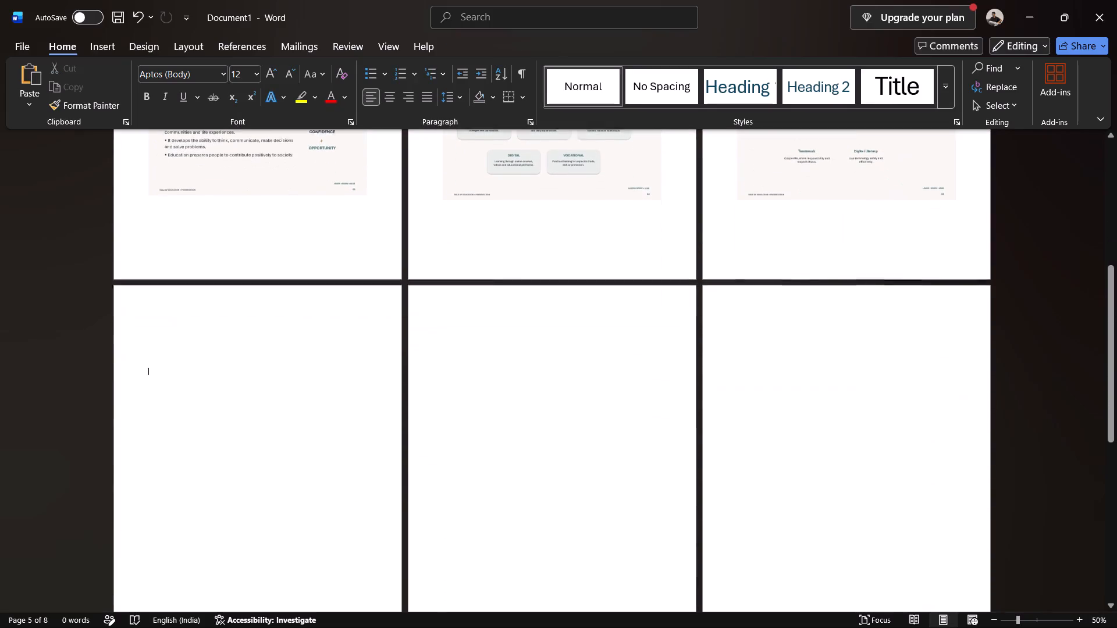
{"action": "scroll", "coordinate": [310, 413], "scroll_direction": "down", "scroll_amount": 2}
{"action": "key", "text": "alt+Tab"}
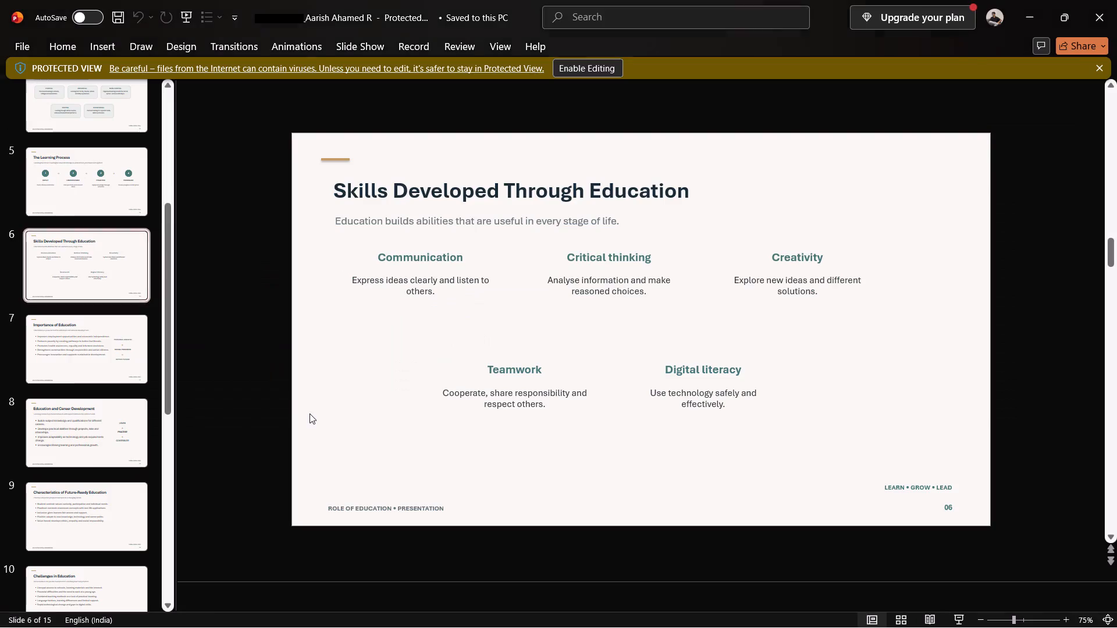
{"action": "left_click", "coordinate": [66, 328]}
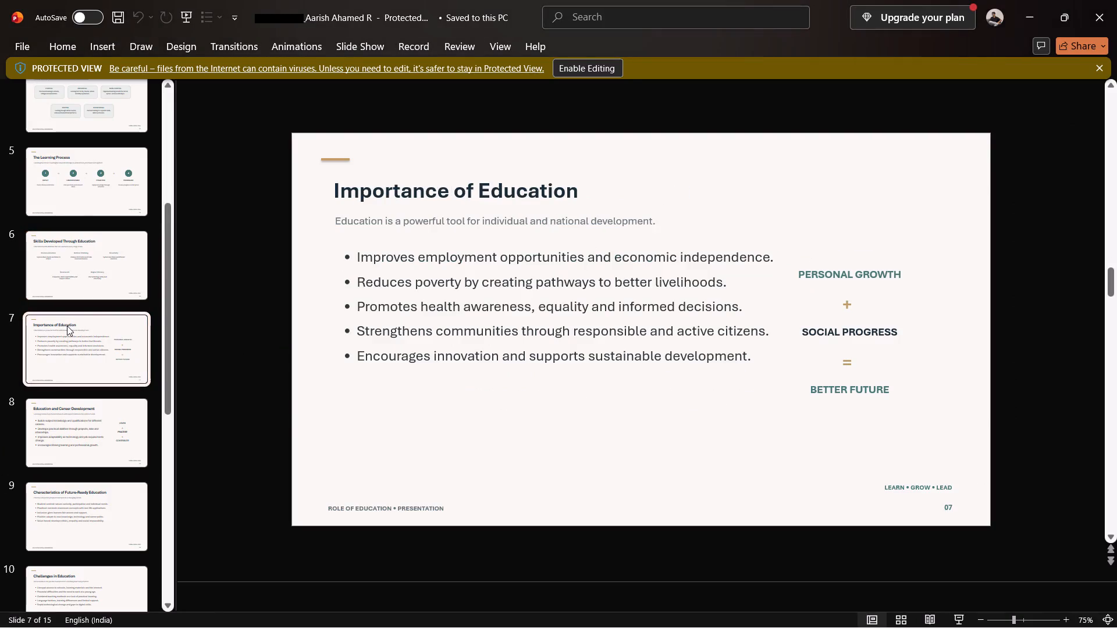
{"action": "key", "text": "ctrl+c"}
{"action": "key", "text": "alt+Tab"}
{"action": "key", "text": "ctrl+v"}
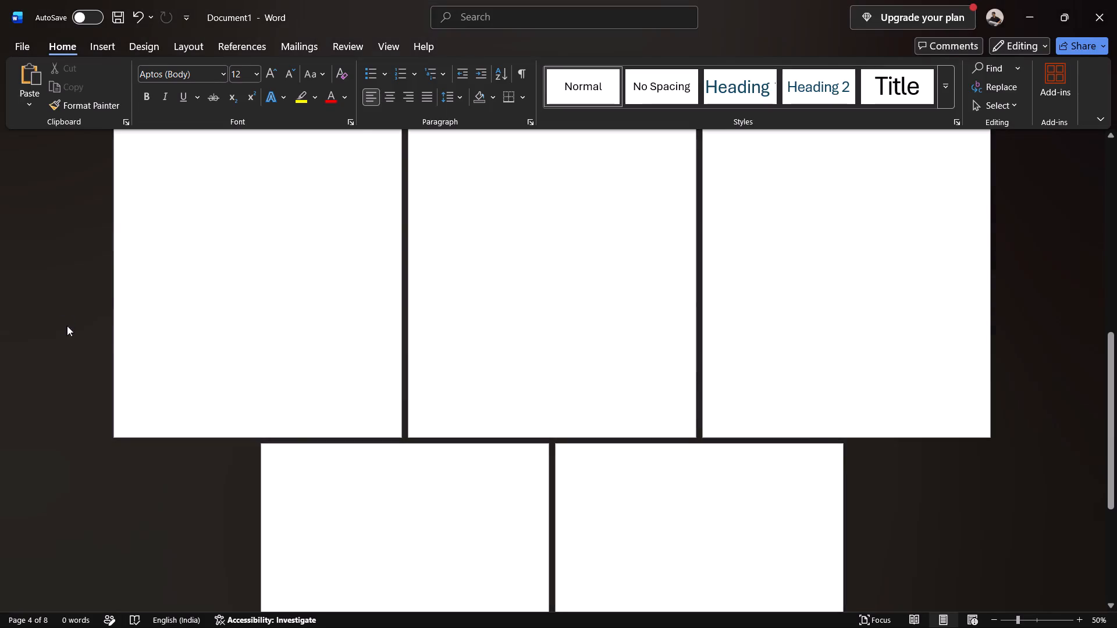
Copy slide 8, "Education and Career Development", from PowerPoint and paste it into the Word document after "Importance of Education".
{"action": "key", "text": "alt+Tab"}
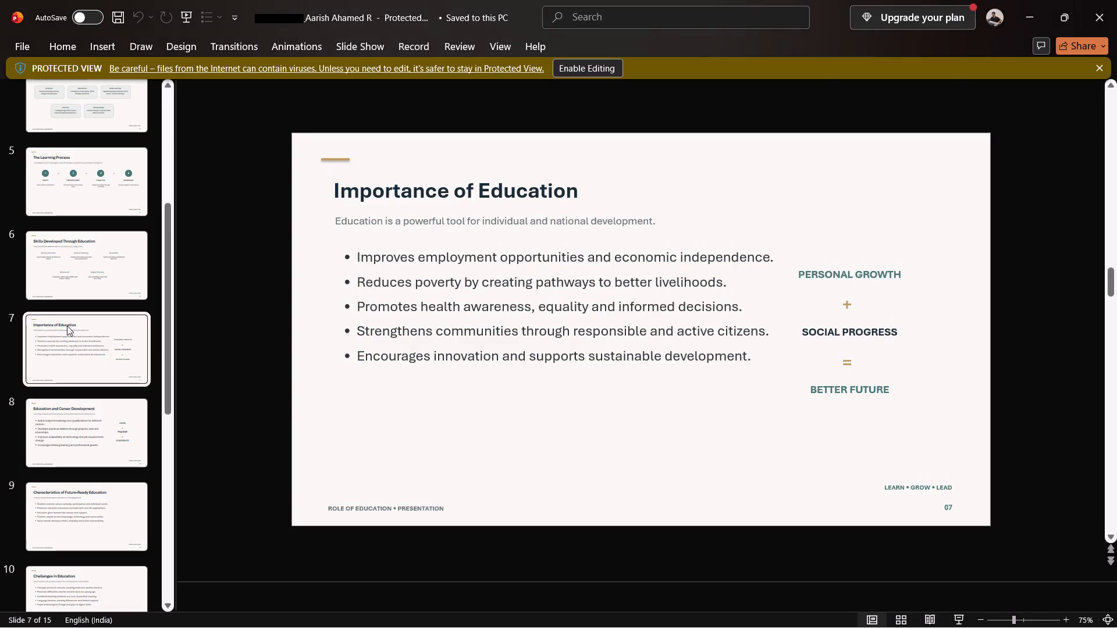
{"action": "left_click", "coordinate": [81, 424]}
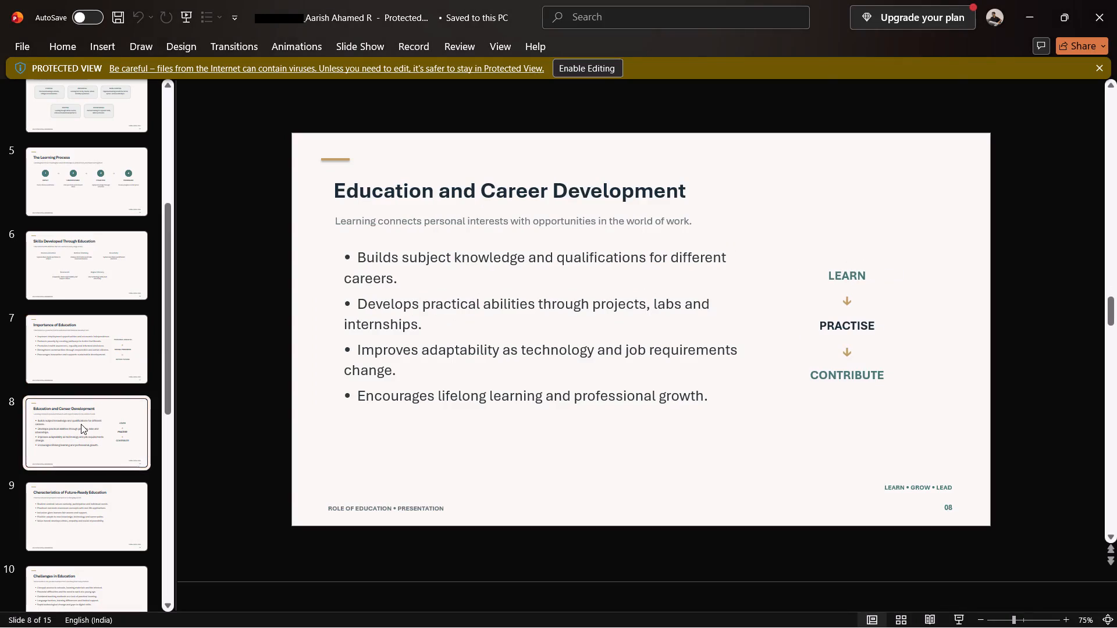
{"action": "key", "text": "ctrl+c"}
{"action": "key", "text": "alt+Tab"}
{"action": "left_click", "coordinate": [298, 320]}
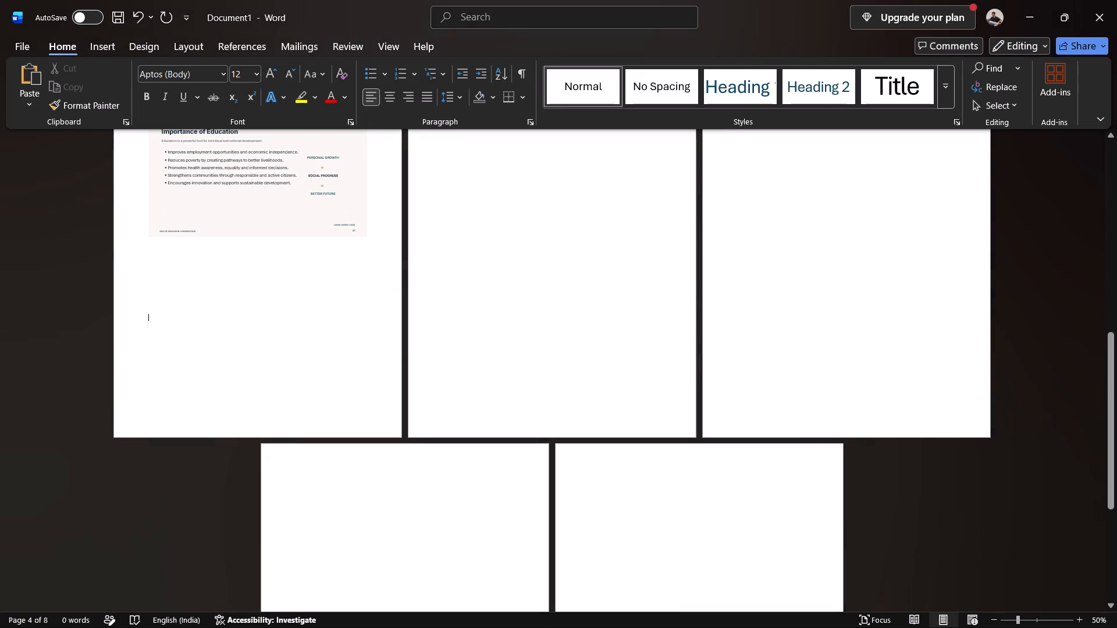
{"action": "key", "text": "ctrl+v"}
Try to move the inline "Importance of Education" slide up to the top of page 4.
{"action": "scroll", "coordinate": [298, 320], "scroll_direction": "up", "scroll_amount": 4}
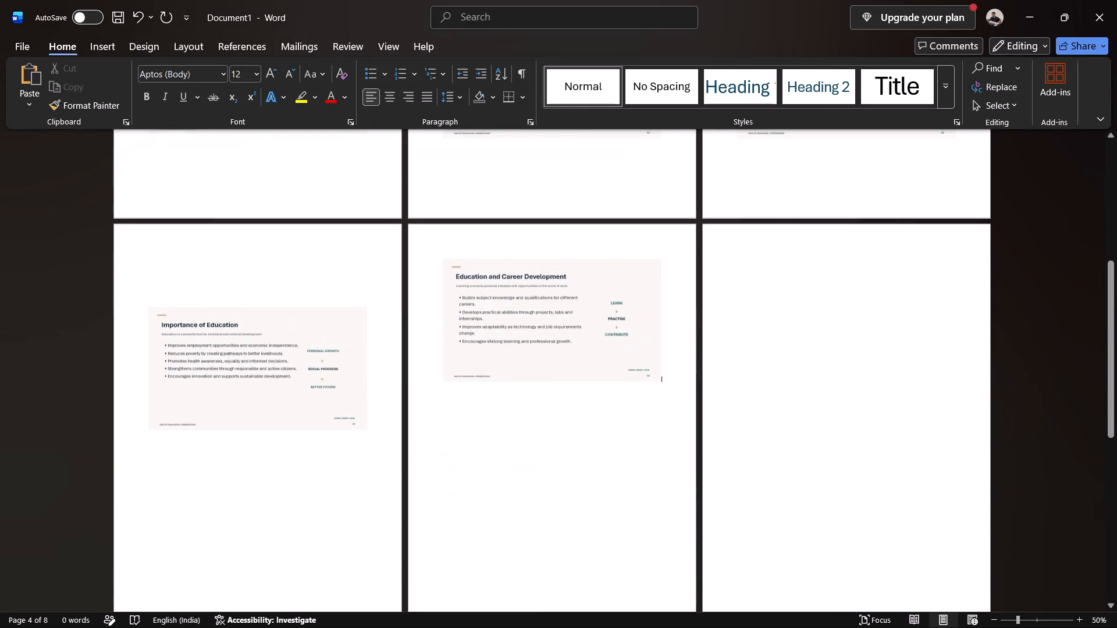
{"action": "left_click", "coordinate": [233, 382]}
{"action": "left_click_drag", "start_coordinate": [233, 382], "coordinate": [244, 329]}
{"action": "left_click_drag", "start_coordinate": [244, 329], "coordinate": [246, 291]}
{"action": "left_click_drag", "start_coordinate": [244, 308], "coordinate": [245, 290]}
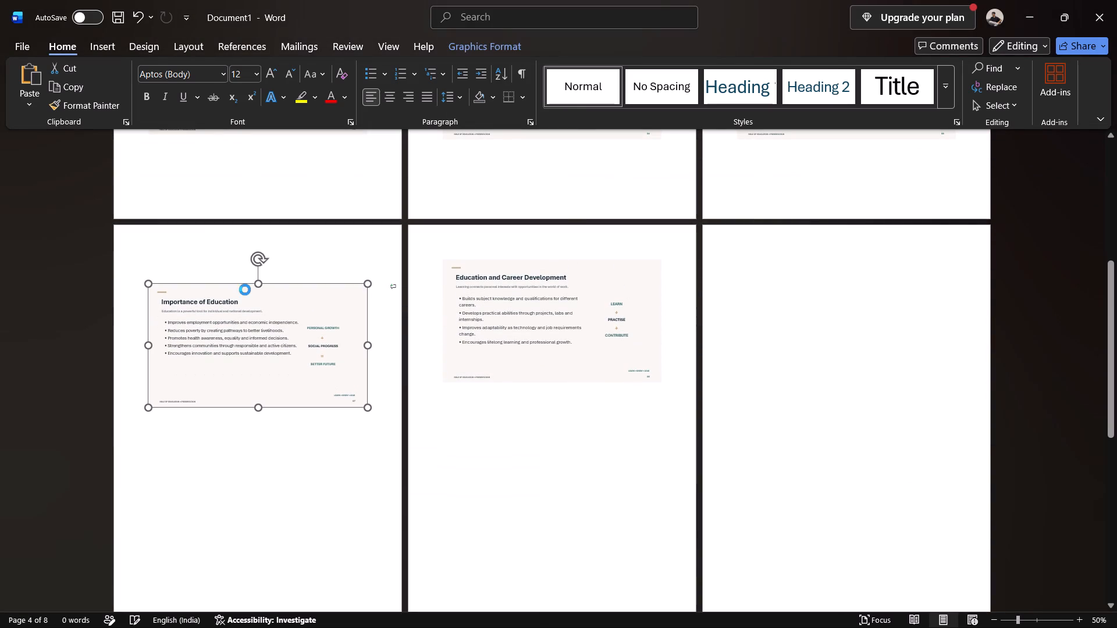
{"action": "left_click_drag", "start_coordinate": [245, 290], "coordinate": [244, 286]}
Move "Education and Career Development" to page 4, set its wrapping to In Front of Text and place it beneath "Importance of Education".
{"action": "scroll", "coordinate": [244, 286], "scroll_direction": "up", "scroll_amount": 3}
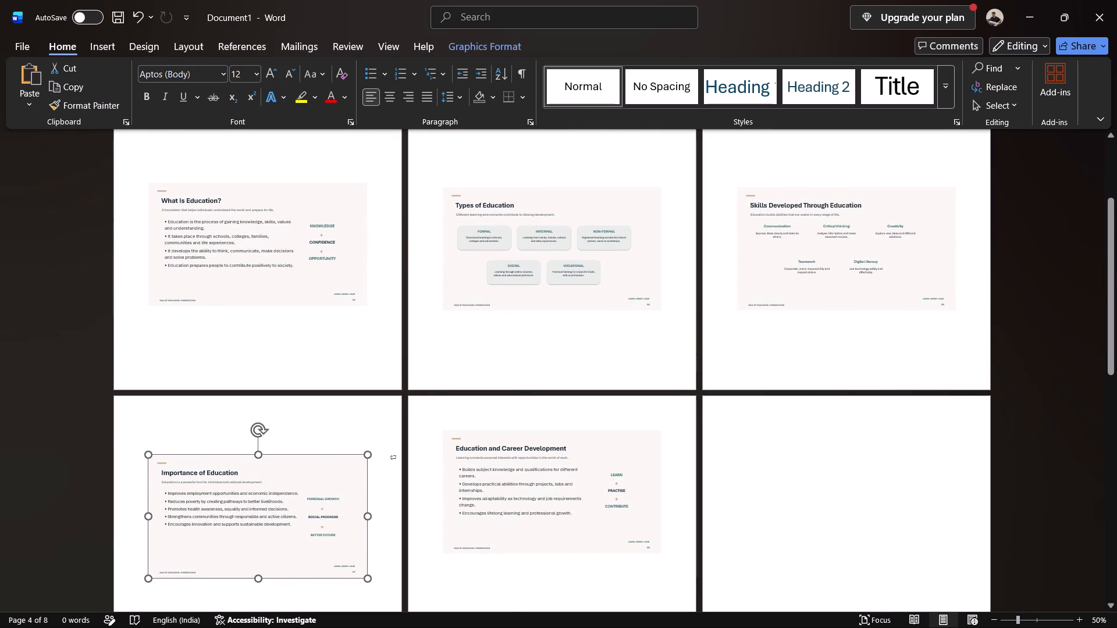
{"action": "scroll", "coordinate": [244, 286], "scroll_direction": "down", "scroll_amount": 4, "text": "ctrl"}
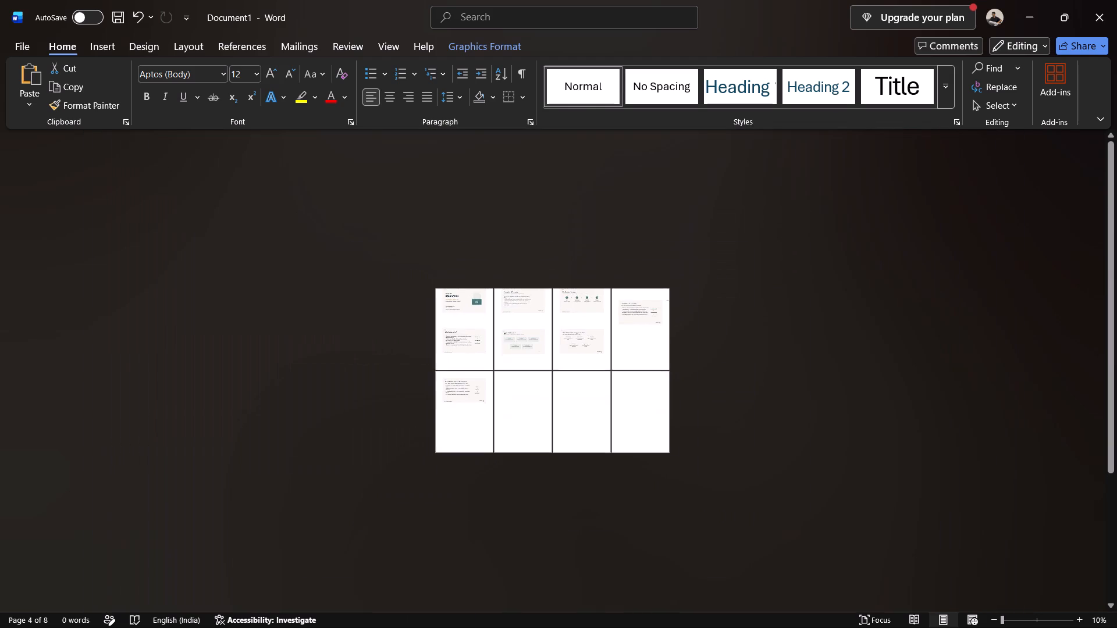
{"action": "scroll", "coordinate": [244, 286], "scroll_direction": "up", "scroll_amount": 3, "text": "ctrl"}
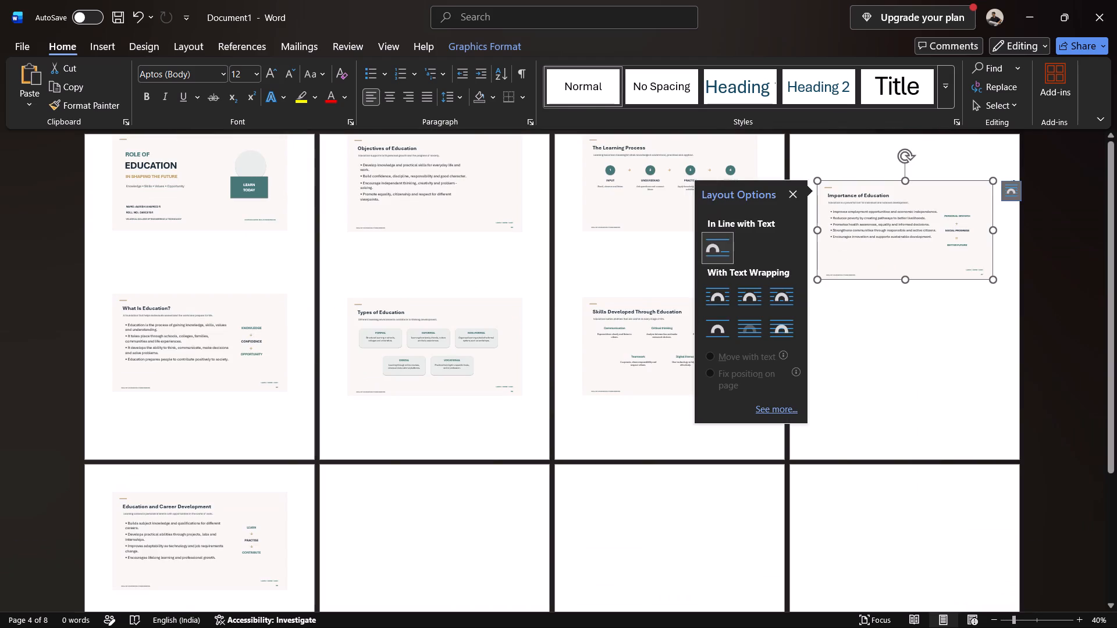
{"action": "left_click_drag", "start_coordinate": [220, 524], "coordinate": [854, 353]}
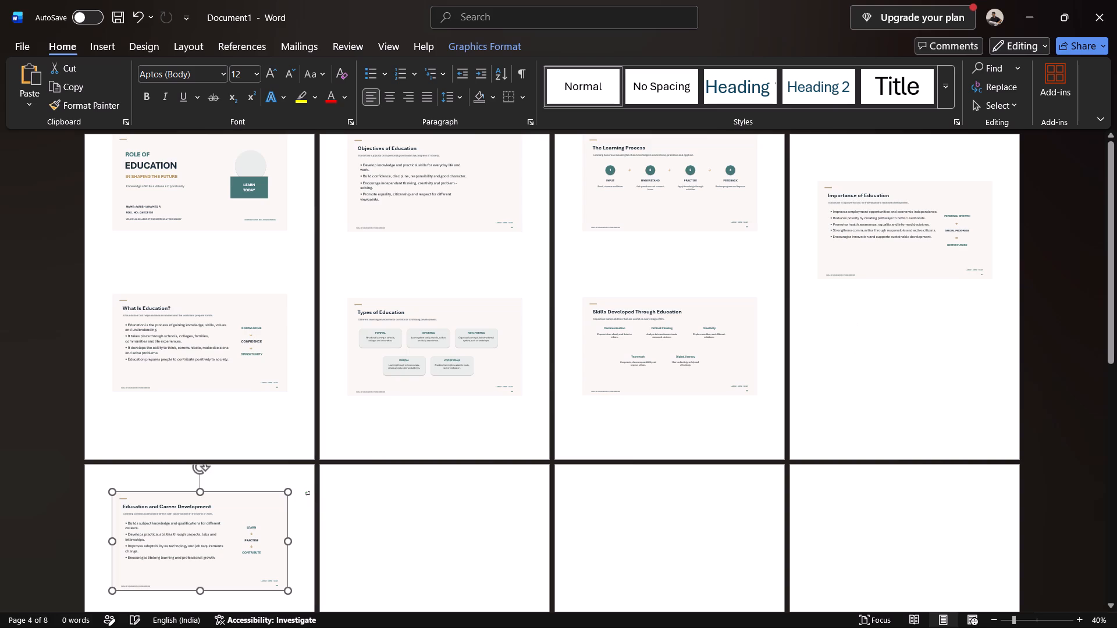
{"action": "right_click", "coordinate": [230, 524]}
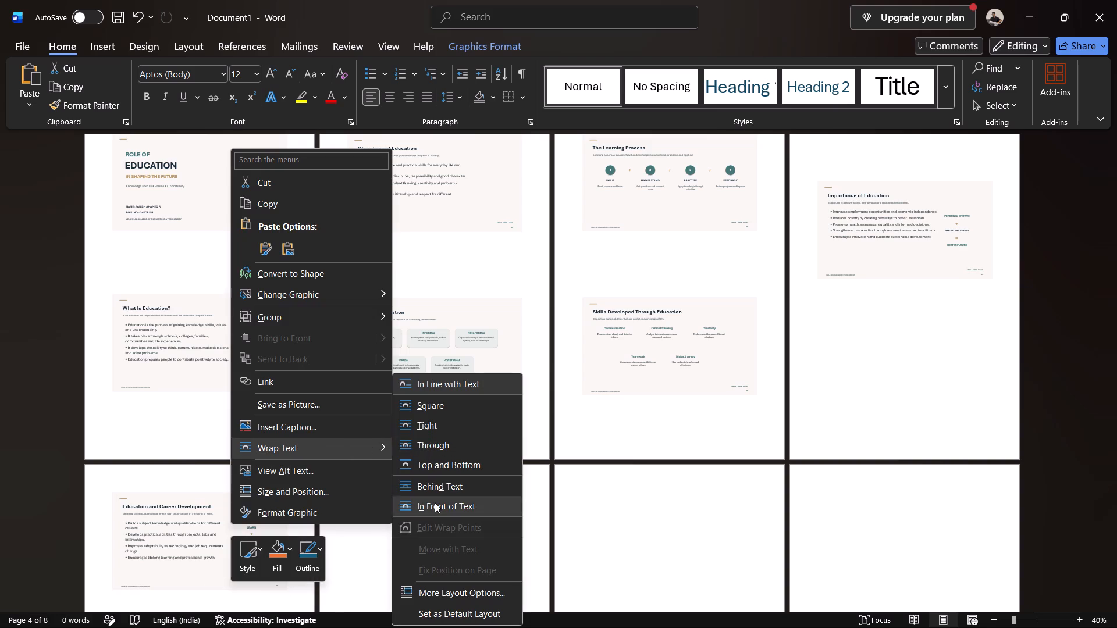
{"action": "left_click", "coordinate": [435, 502]}
{"action": "scroll", "coordinate": [896, 334], "scroll_direction": "up", "scroll_amount": 2}
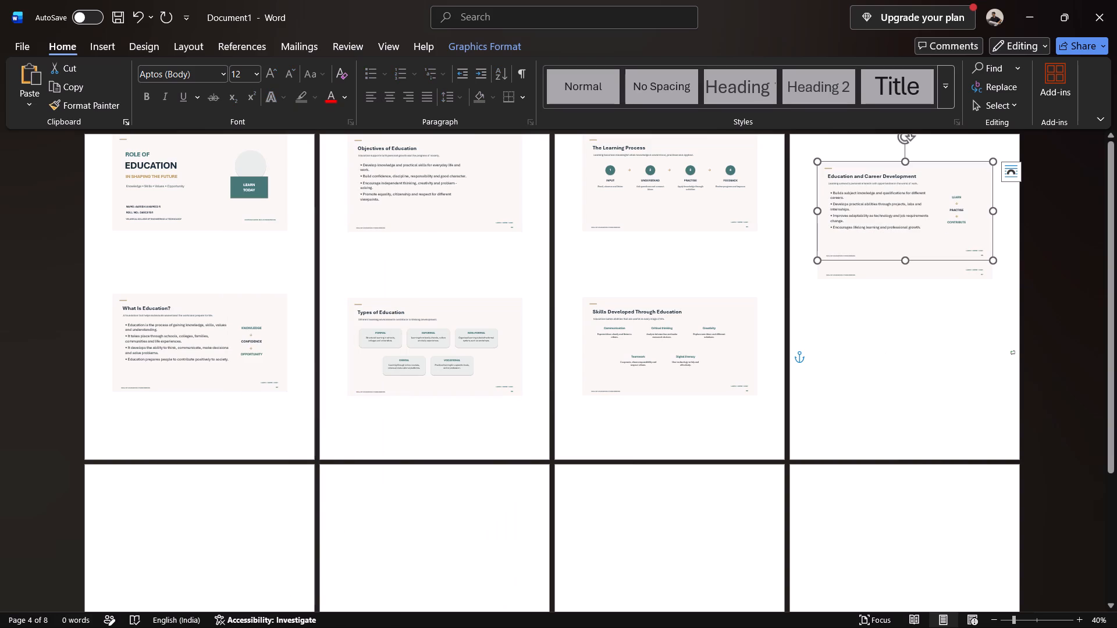
{"action": "left_click_drag", "start_coordinate": [887, 180], "coordinate": [892, 322]}
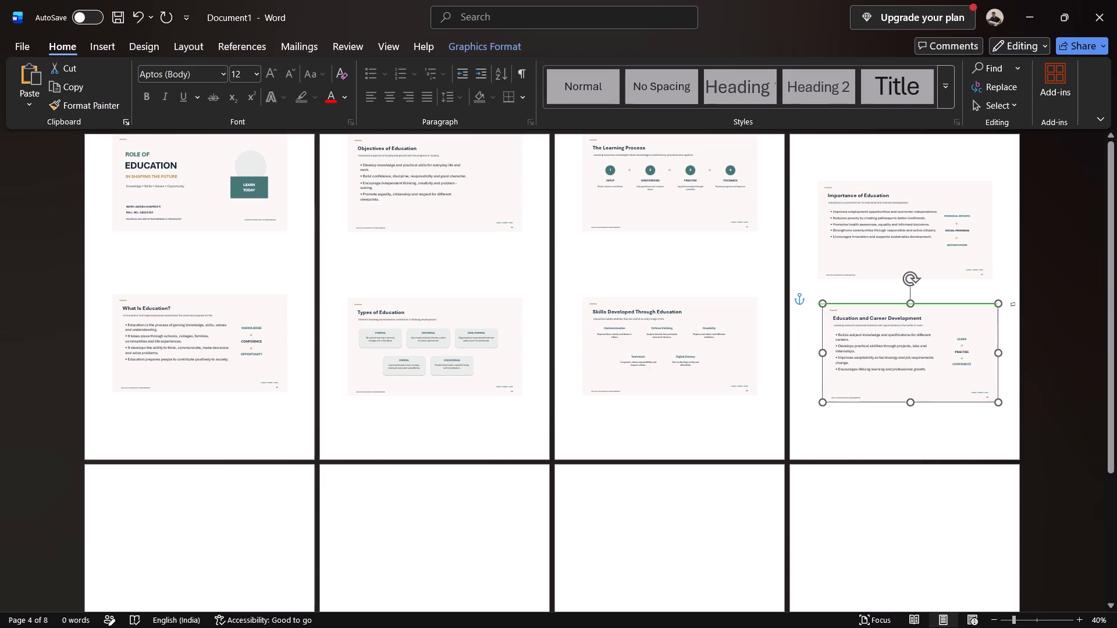
{"action": "left_click_drag", "start_coordinate": [892, 322], "coordinate": [888, 341]}
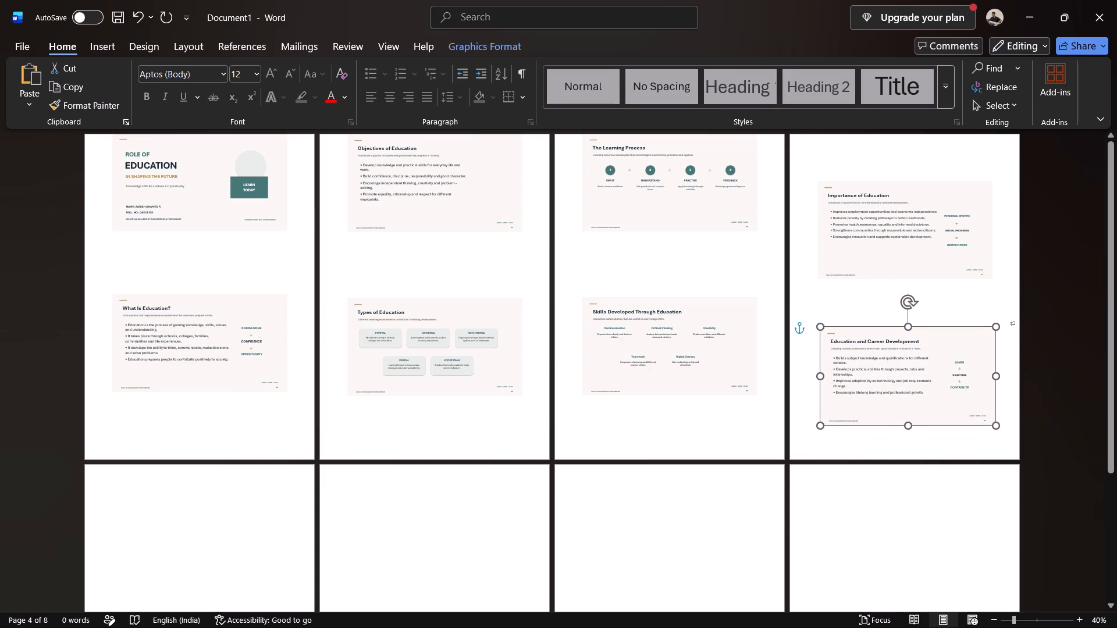
{"action": "left_click_drag", "start_coordinate": [888, 341], "coordinate": [888, 320]}
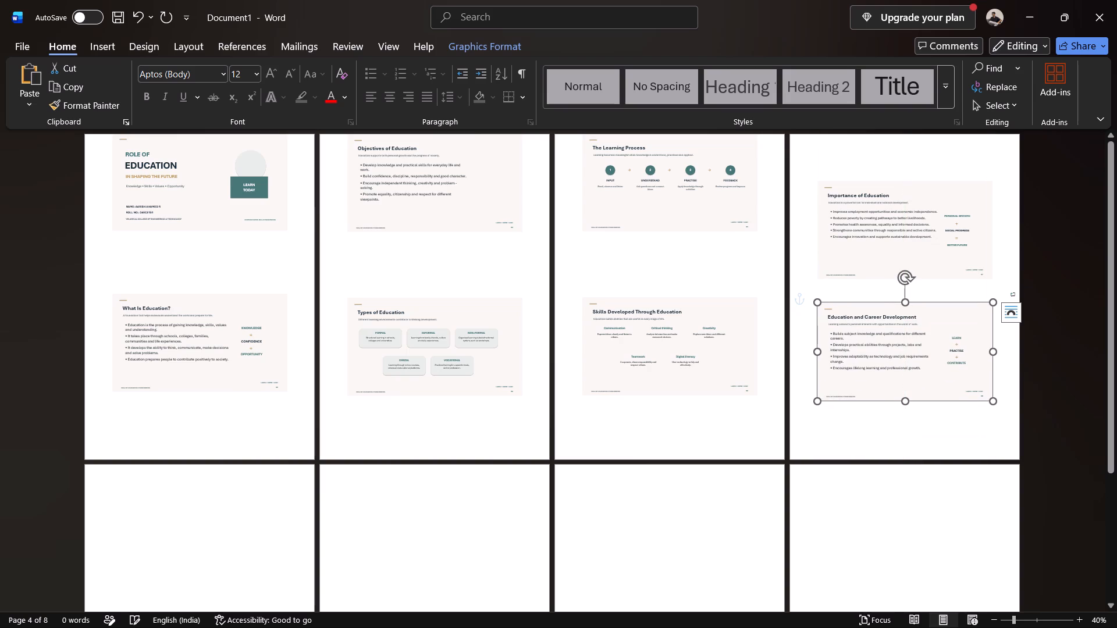
Set the "Importance of Education" slide's wrapping to In Front of Text and raise it level with "The Learning Process" on page 3.
{"action": "left_click_drag", "start_coordinate": [874, 238], "coordinate": [872, 213]}
{"action": "left_click", "coordinate": [872, 213]}
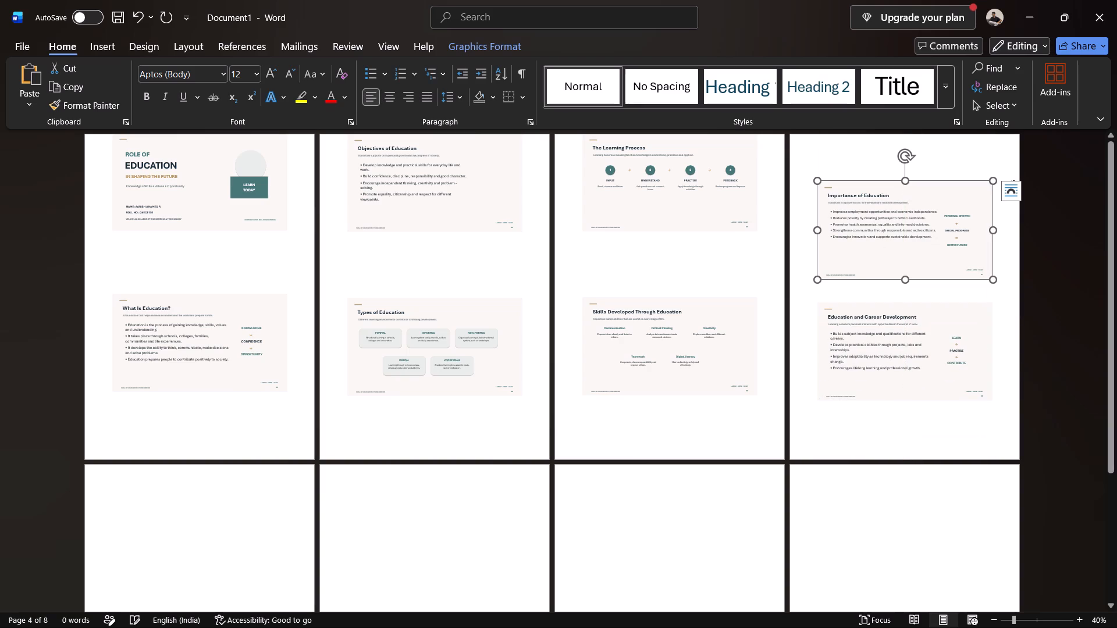
{"action": "left_click", "coordinate": [1019, 190]}
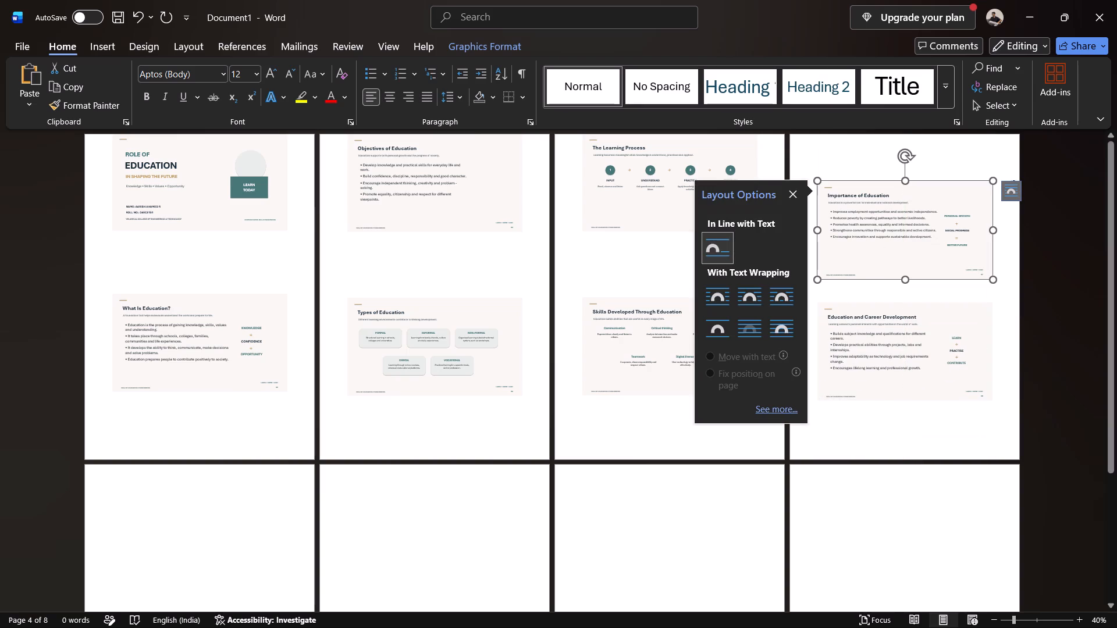
{"action": "left_click", "coordinate": [777, 337]}
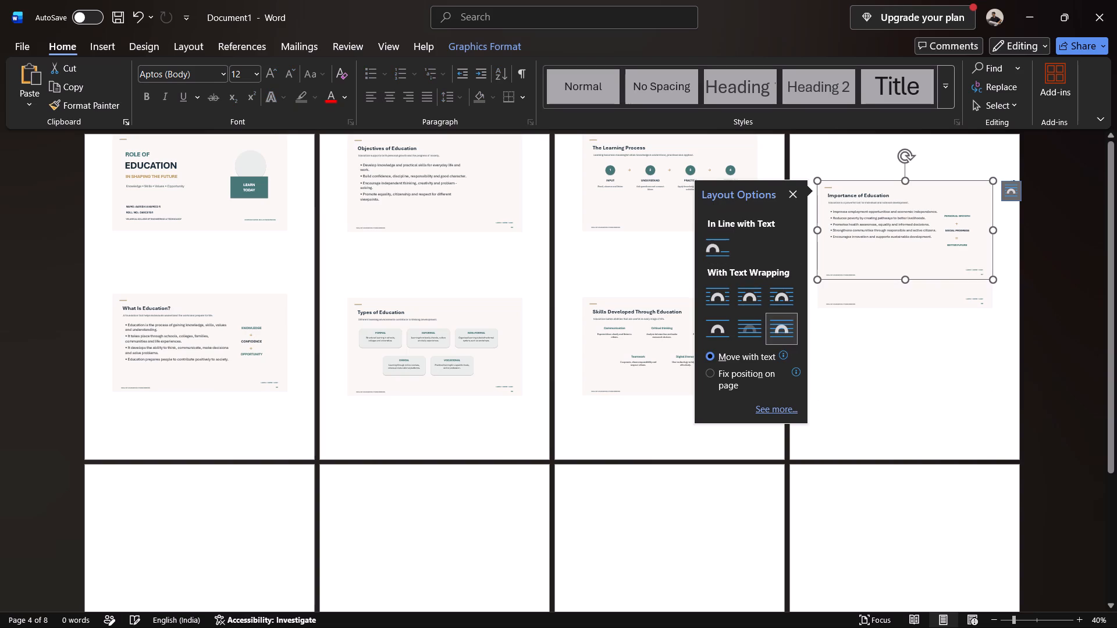
{"action": "left_click", "coordinate": [905, 216]}
{"action": "left_click_drag", "start_coordinate": [905, 216], "coordinate": [906, 159]}
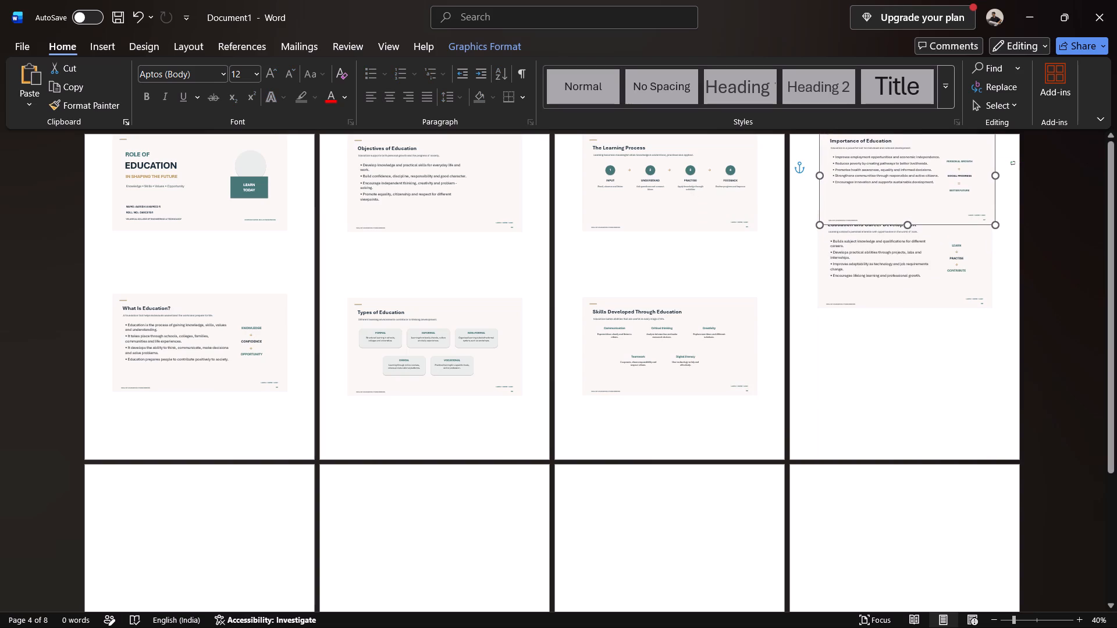
{"action": "left_click_drag", "start_coordinate": [906, 159], "coordinate": [903, 175]}
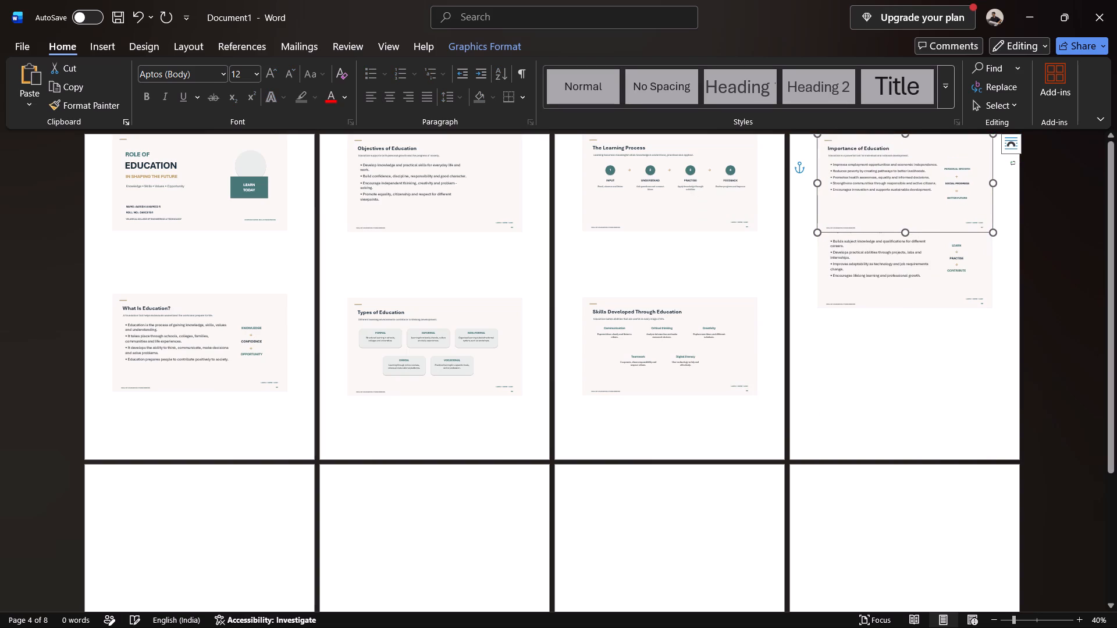
Set "Education and Career Development" to Behind Text and lower it on page 4 to line up with "Skills Developed Through Education".
{"action": "left_click", "coordinate": [913, 270]}
{"action": "left_click_drag", "start_coordinate": [913, 270], "coordinate": [921, 348]}
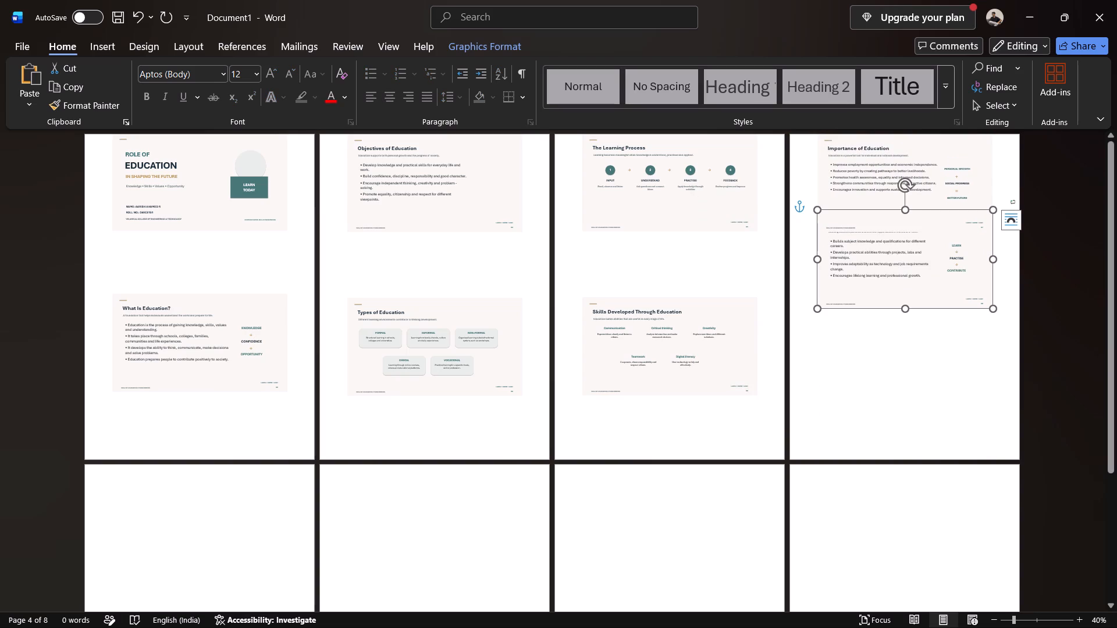
{"action": "left_click", "coordinate": [1015, 216]}
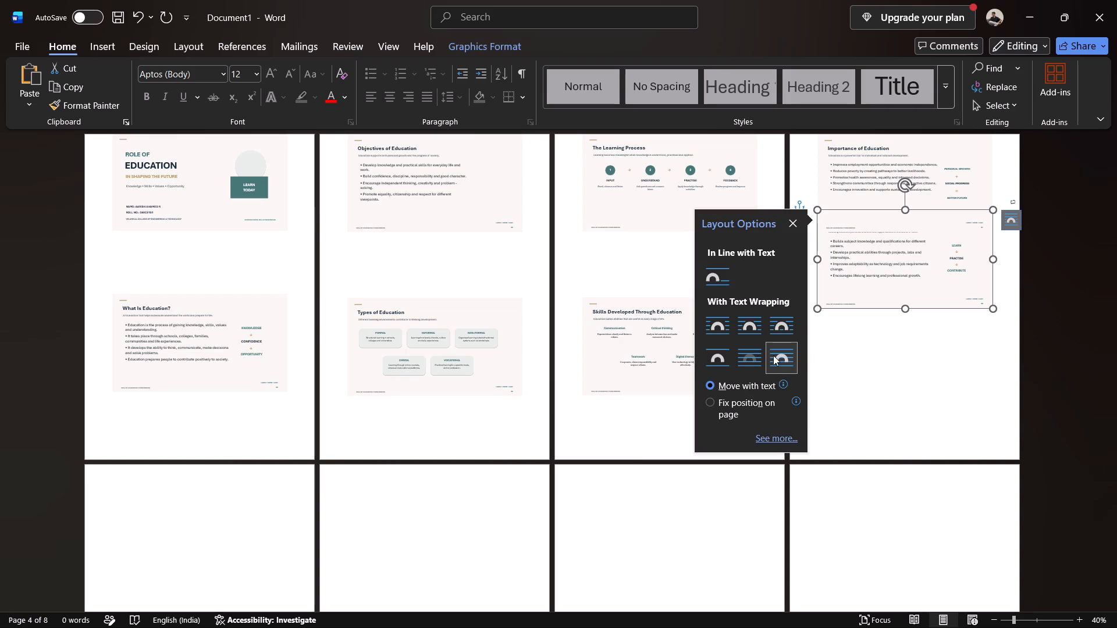
{"action": "left_click", "coordinate": [773, 355]}
{"action": "left_click", "coordinate": [888, 262]}
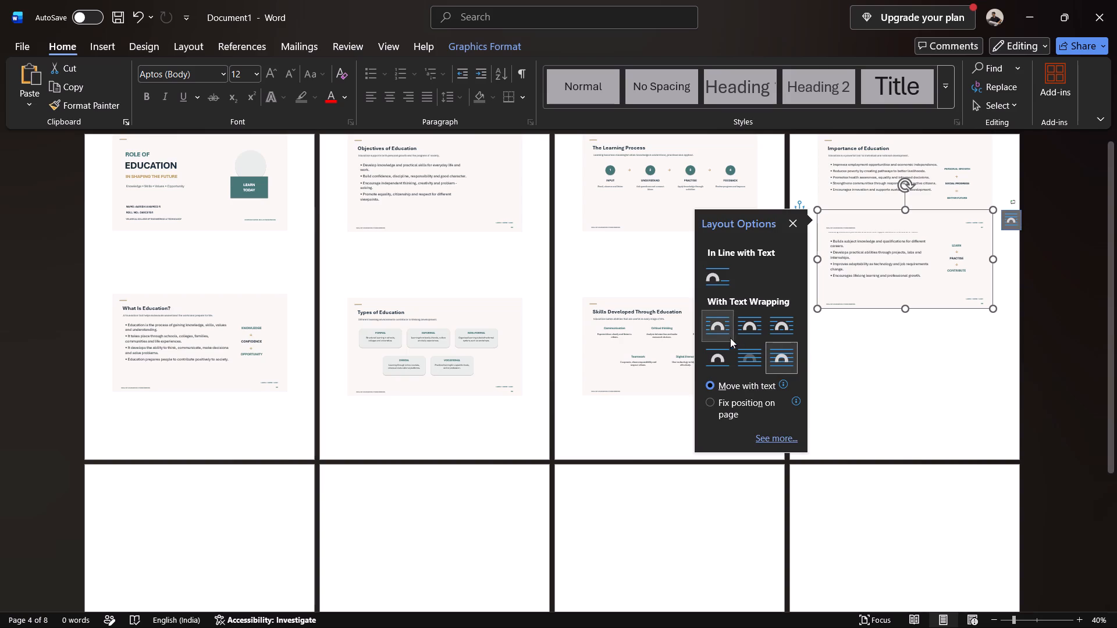
{"action": "left_click", "coordinate": [741, 362]}
{"action": "left_click", "coordinate": [875, 263]}
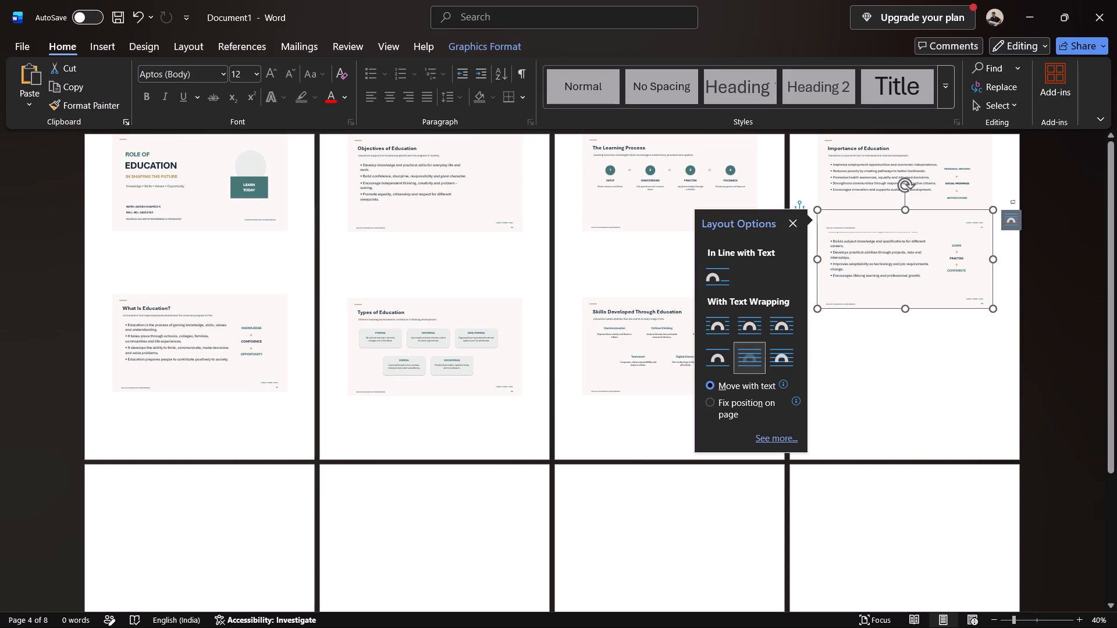
{"action": "left_click_drag", "start_coordinate": [875, 263], "coordinate": [870, 350]}
{"action": "left_click", "coordinate": [689, 485]}
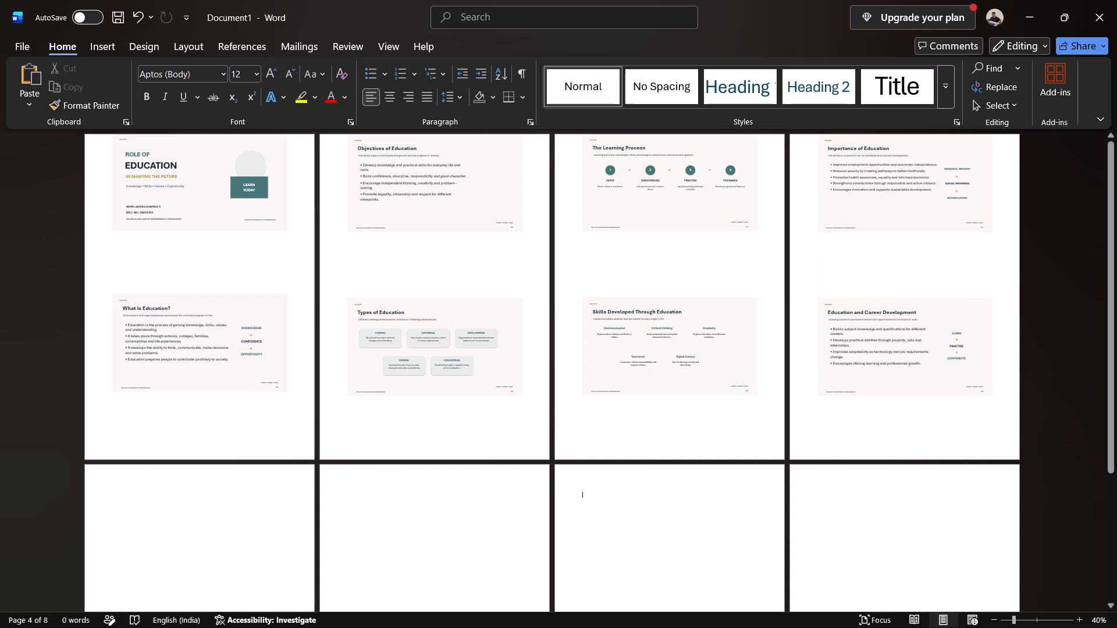
Lower the "Importance of Education" slide on page 4 to leave a margin between it and the page's top edge.
{"action": "scroll", "coordinate": [689, 485], "scroll_direction": "down", "scroll_amount": 4}
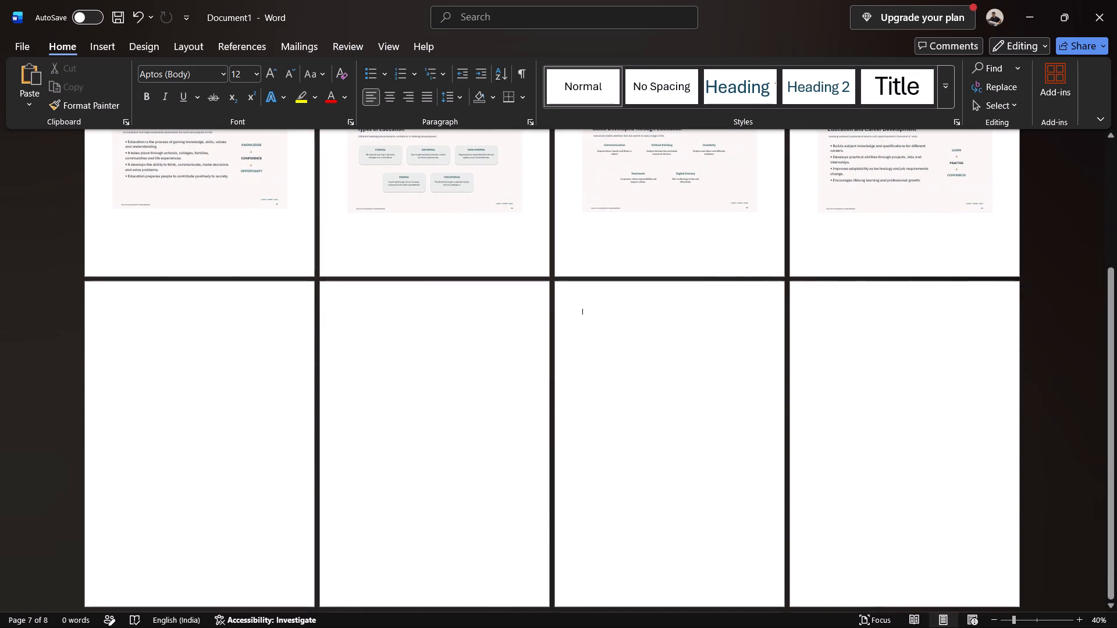
{"action": "left_click", "coordinate": [180, 361]}
{"action": "scroll", "coordinate": [180, 361], "scroll_direction": "up", "scroll_amount": 1, "text": "ctrl"}
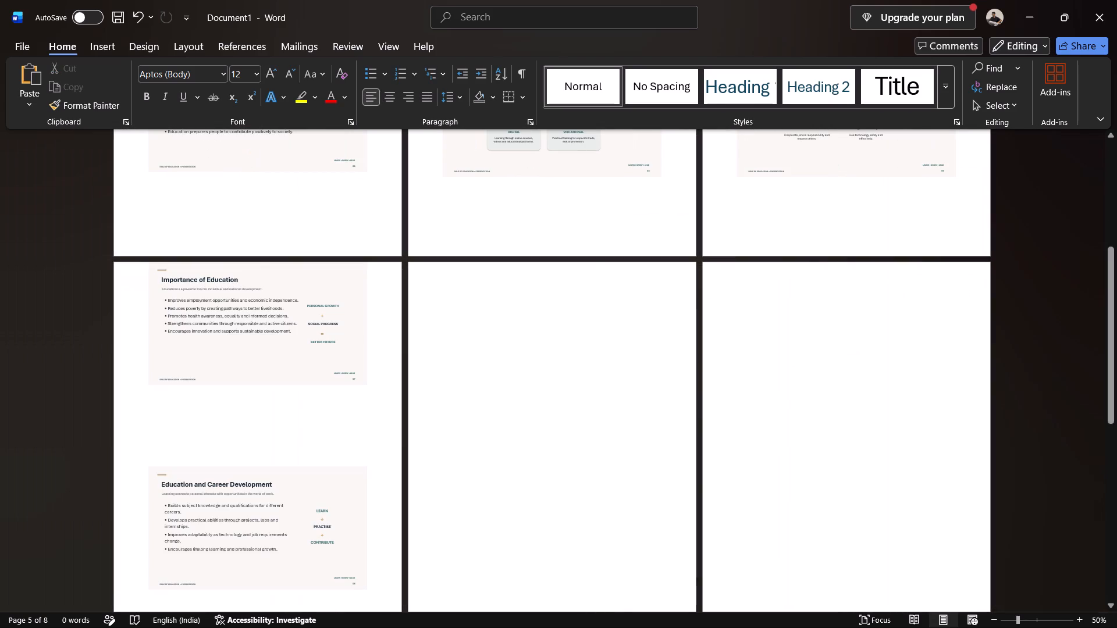
{"action": "left_click", "coordinate": [262, 324]}
{"action": "left_click_drag", "start_coordinate": [262, 324], "coordinate": [264, 368]}
{"action": "left_click_drag", "start_coordinate": [264, 368], "coordinate": [262, 383]}
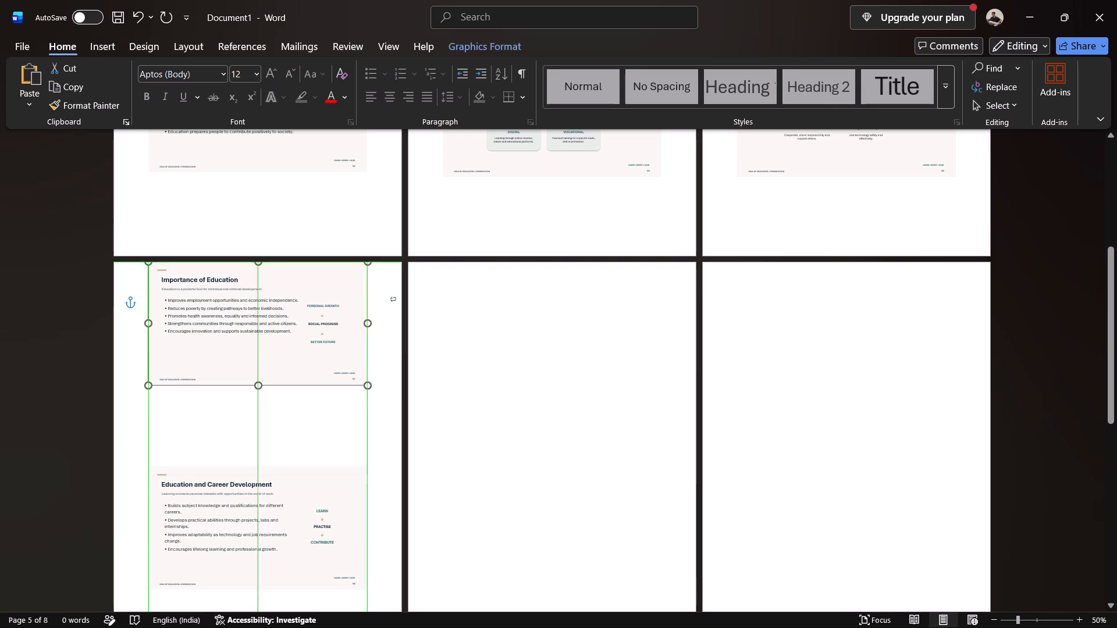
{"action": "left_click_drag", "start_coordinate": [262, 383], "coordinate": [265, 402]}
Lower the title slide "Role of Education in Shaping the Future" on page 1 to leave a margin above it.
{"action": "scroll", "coordinate": [260, 460], "scroll_direction": "down", "scroll_amount": 2}
{"action": "scroll", "coordinate": [351, 385], "scroll_direction": "up", "scroll_amount": 4}
{"action": "scroll", "coordinate": [351, 385], "scroll_direction": "down", "scroll_amount": 2, "text": "ctrl"}
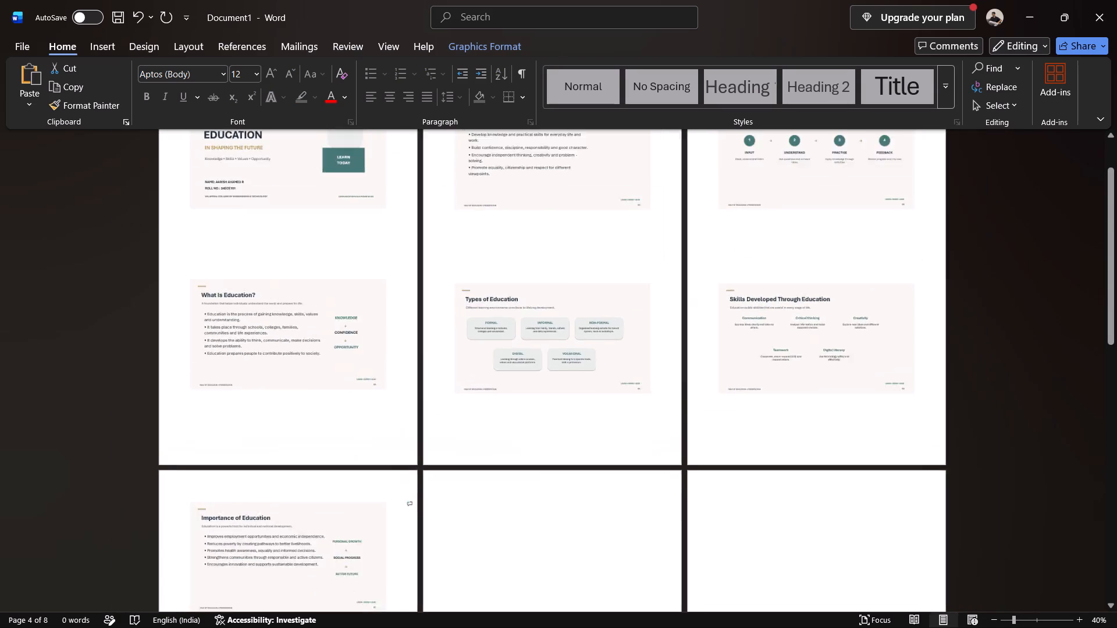
{"action": "scroll", "coordinate": [351, 385], "scroll_direction": "up", "scroll_amount": 4}
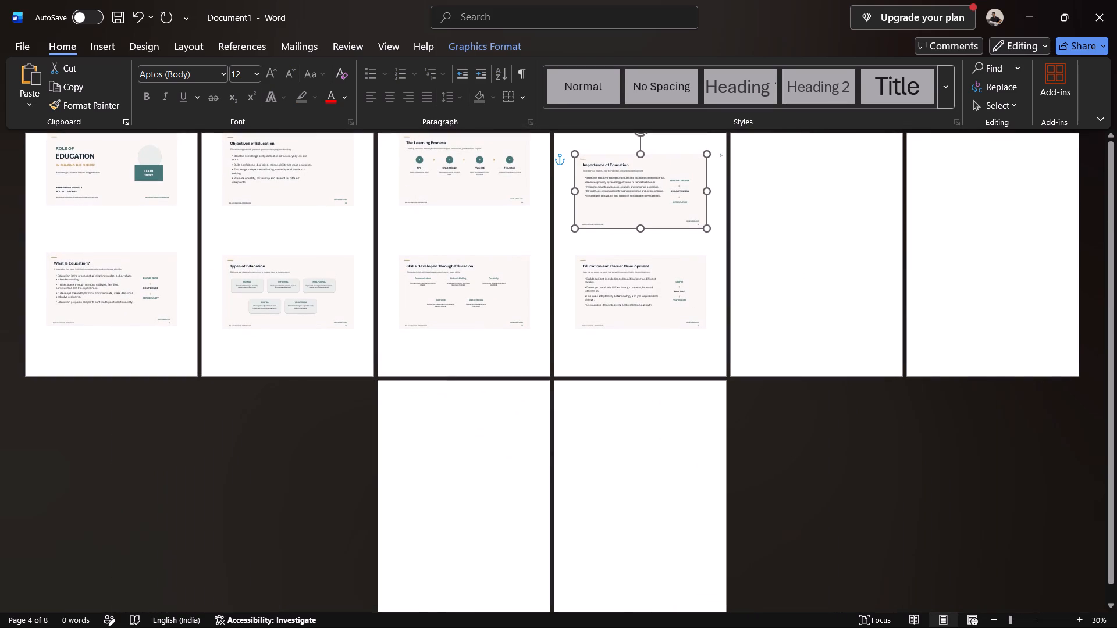
{"action": "scroll", "coordinate": [351, 385], "scroll_direction": "up", "scroll_amount": 6, "text": "ctrl"}
{"action": "scroll", "coordinate": [351, 385], "scroll_direction": "up", "scroll_amount": 4}
{"action": "scroll", "coordinate": [351, 385], "scroll_direction": "down", "scroll_amount": 3}
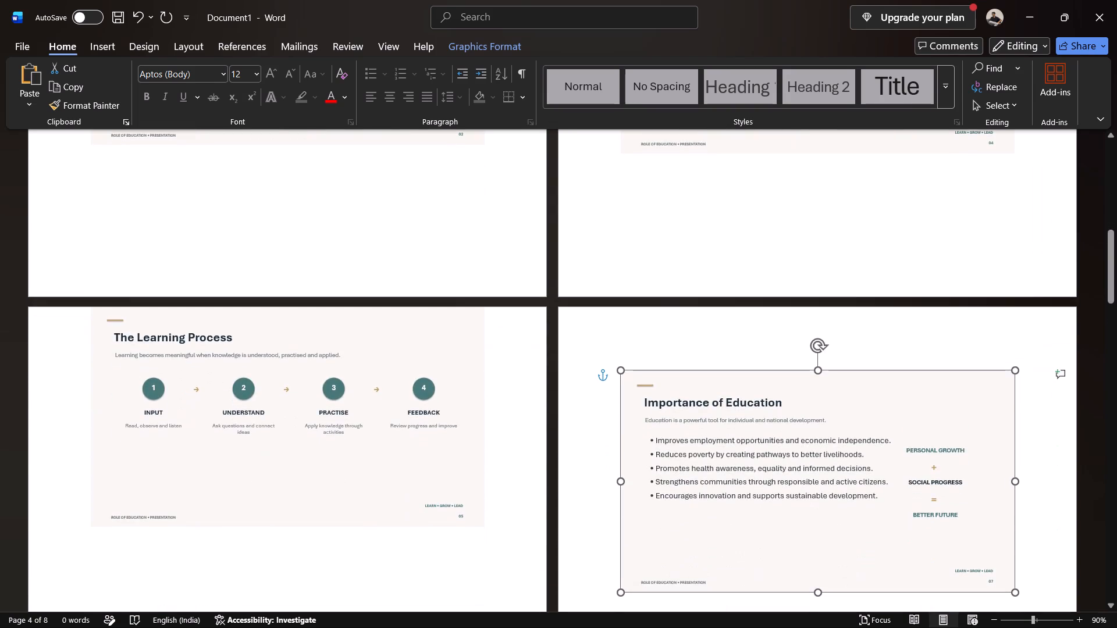
{"action": "scroll", "coordinate": [351, 385], "scroll_direction": "up", "scroll_amount": 10}
{"action": "left_click", "coordinate": [284, 266]}
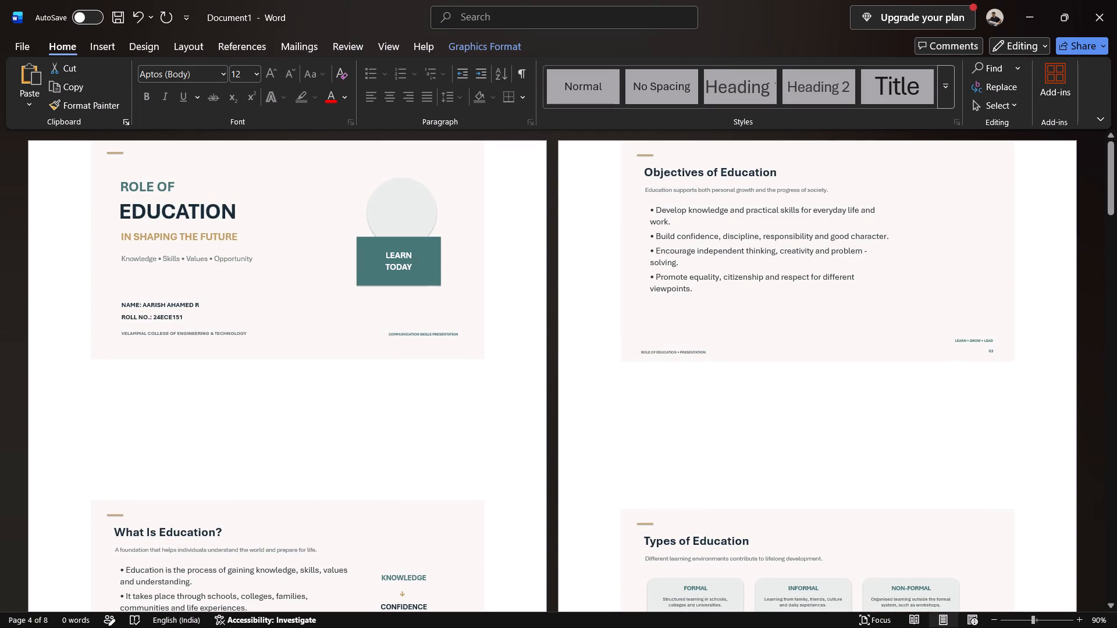
{"action": "left_click_drag", "start_coordinate": [284, 266], "coordinate": [286, 317]}
{"action": "left_click_drag", "start_coordinate": [286, 317], "coordinate": [285, 359]}
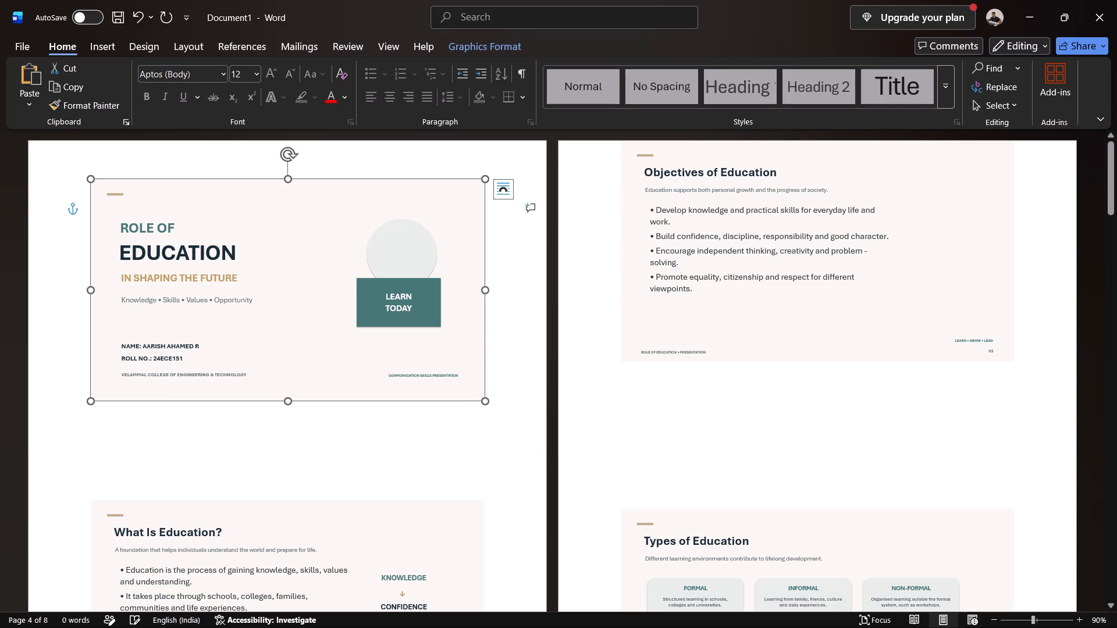
{"action": "scroll", "coordinate": [285, 359], "scroll_direction": "down", "scroll_amount": 3}
{"action": "scroll", "coordinate": [285, 359], "scroll_direction": "up", "scroll_amount": 2}
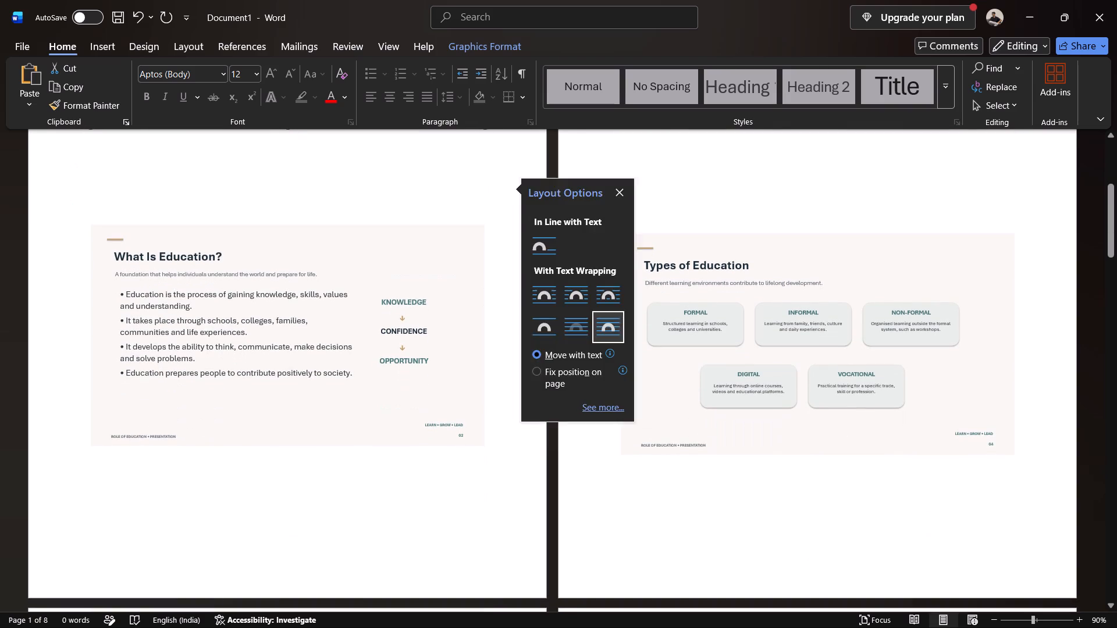
{"action": "scroll", "coordinate": [285, 359], "scroll_direction": "up", "scroll_amount": 7}
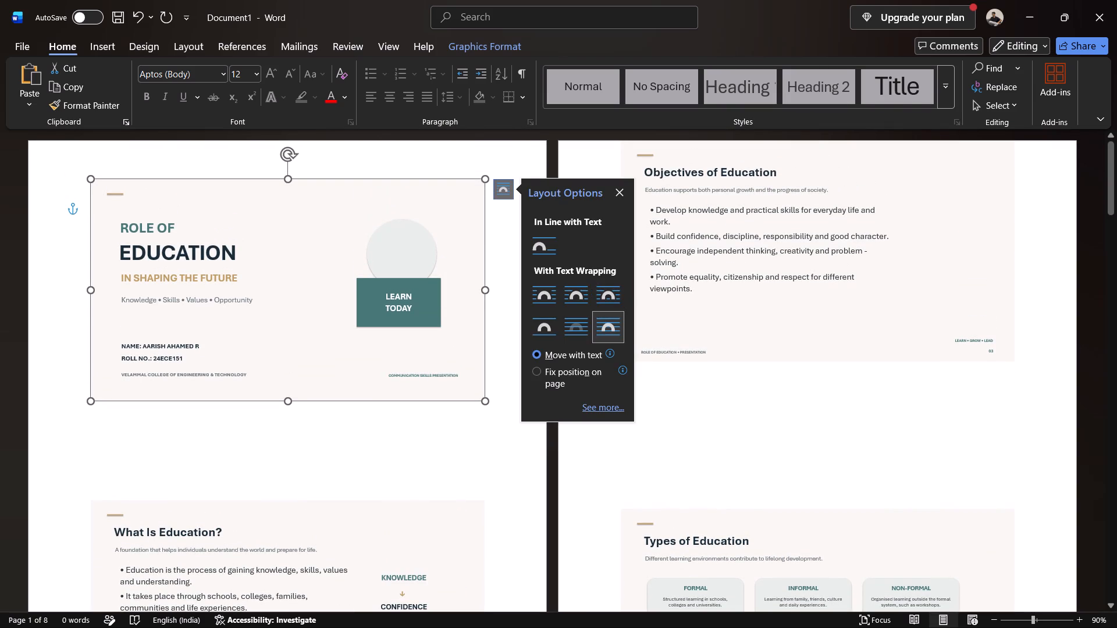
Lower the "Objectives of Education" slide on page 2 so it lines up with the title slide on page 1.
{"action": "left_click", "coordinate": [749, 291]}
{"action": "left_click_drag", "start_coordinate": [749, 291], "coordinate": [750, 336]}
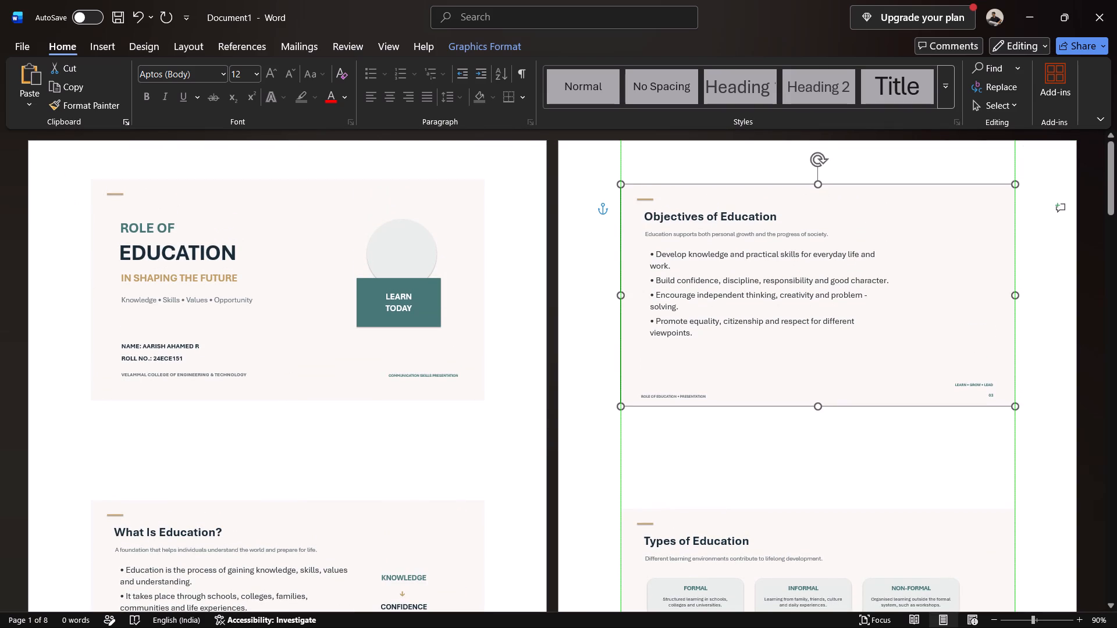
{"action": "left_click_drag", "start_coordinate": [750, 336], "coordinate": [754, 332]}
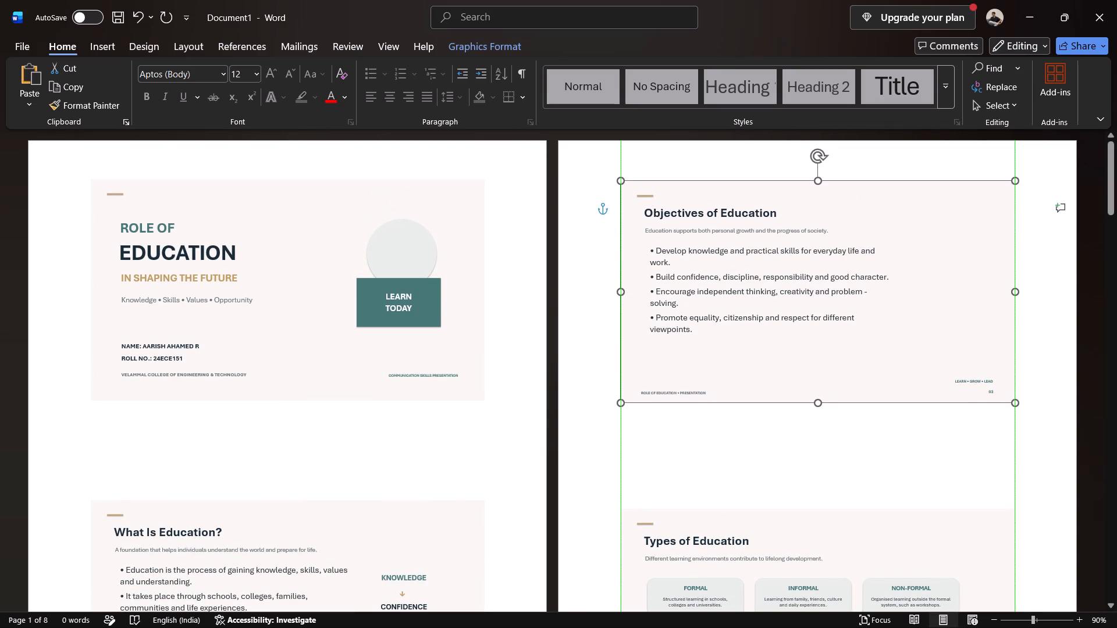
{"action": "left_click_drag", "start_coordinate": [754, 332], "coordinate": [754, 333]}
{"action": "left_click", "coordinate": [556, 290]}
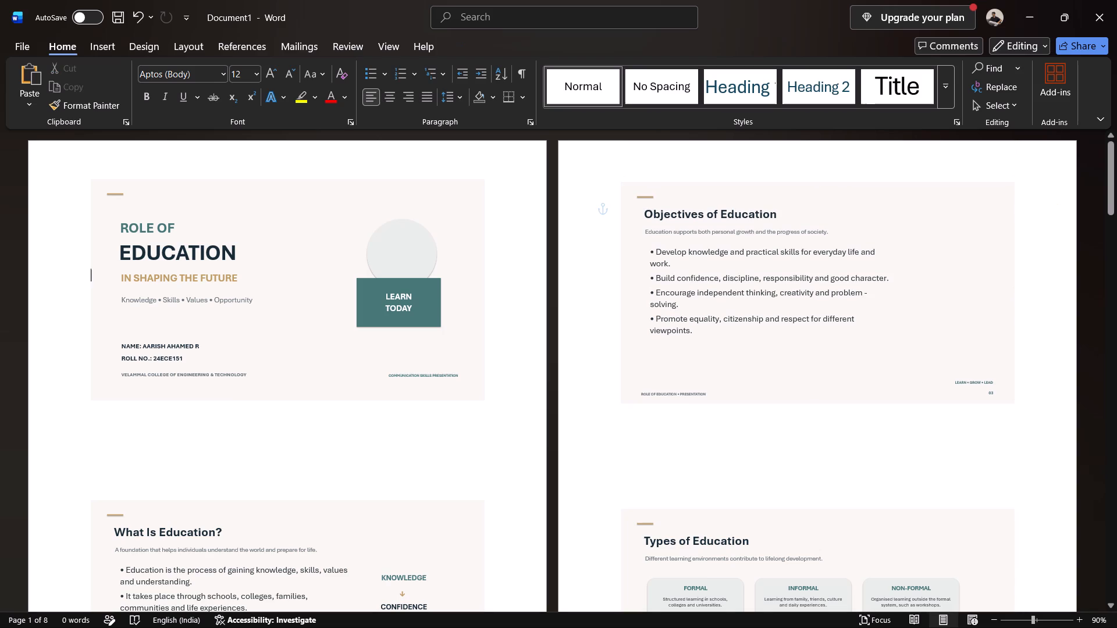
Raise the "Types of Education" slide on page 2 to line up with "What Is Education?" on page 1.
{"action": "scroll", "coordinate": [556, 290], "scroll_direction": "down", "scroll_amount": 3}
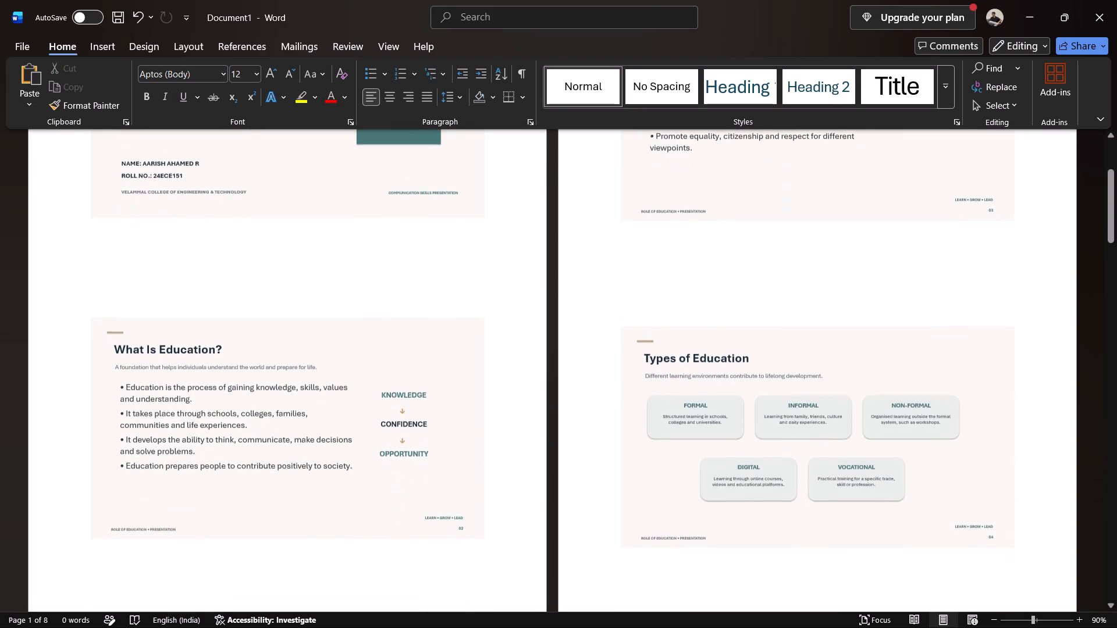
{"action": "scroll", "coordinate": [556, 290], "scroll_direction": "down", "scroll_amount": 1}
{"action": "left_click", "coordinate": [713, 306]}
{"action": "left_click_drag", "start_coordinate": [713, 306], "coordinate": [713, 302]}
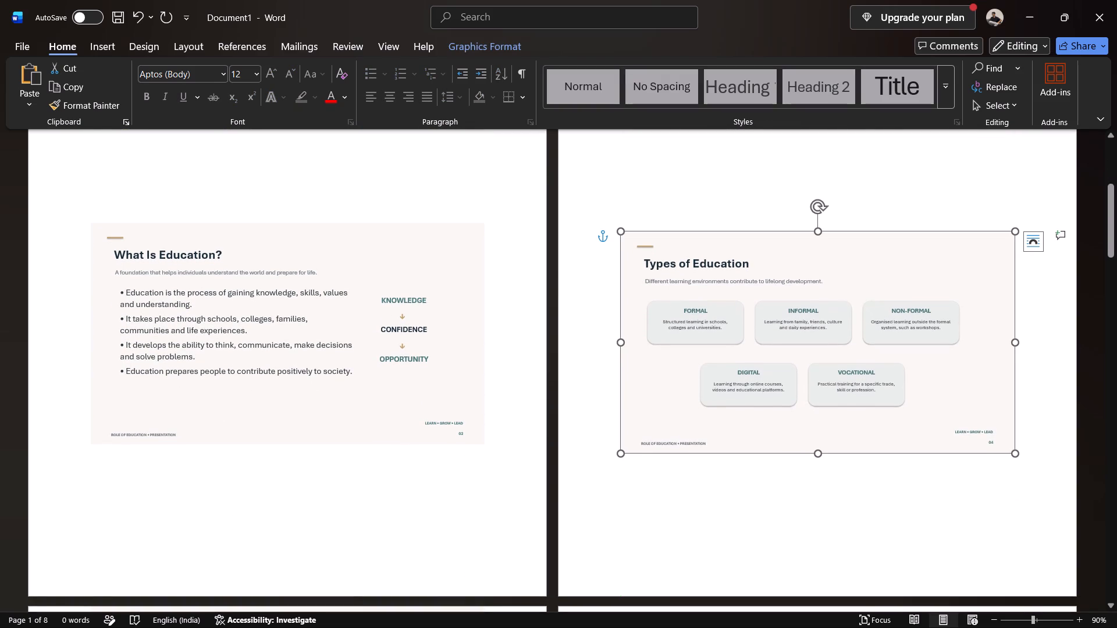
{"action": "left_click_drag", "start_coordinate": [713, 302], "coordinate": [716, 287]}
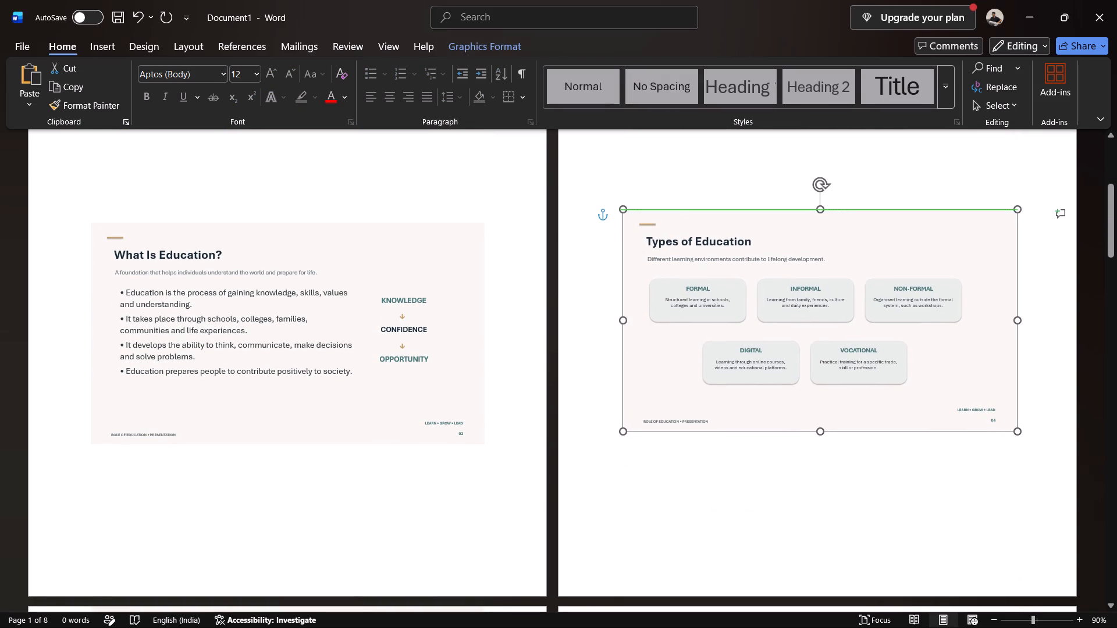
{"action": "left_click_drag", "start_coordinate": [716, 287], "coordinate": [715, 301]}
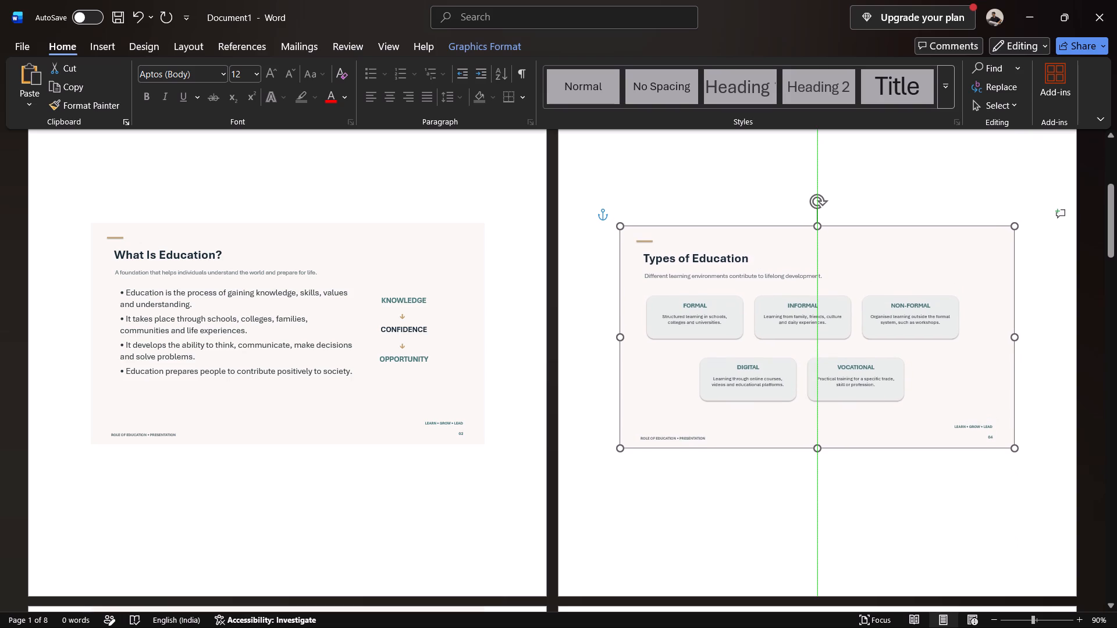
{"action": "left_click_drag", "start_coordinate": [715, 301], "coordinate": [717, 299]}
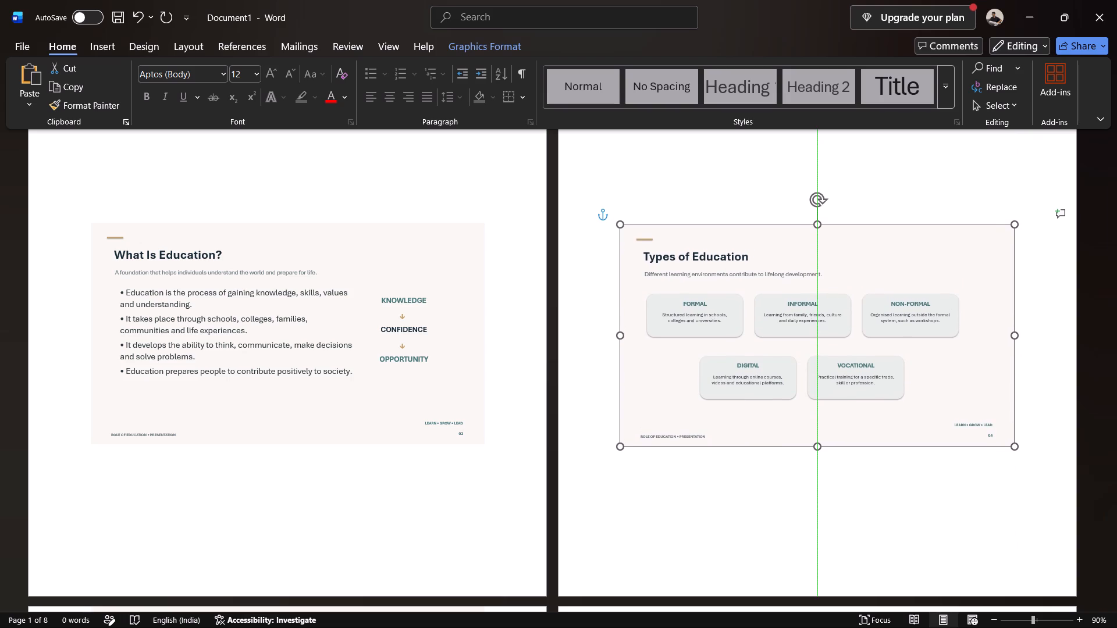
{"action": "left_click_drag", "start_coordinate": [717, 299], "coordinate": [724, 301]}
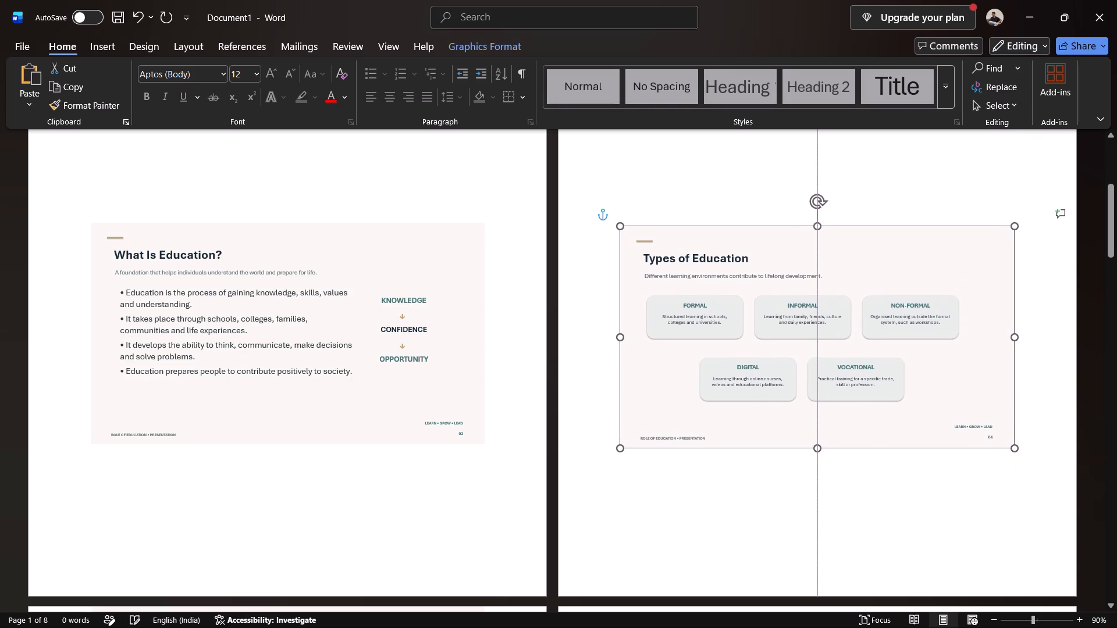
{"action": "left_click_drag", "start_coordinate": [724, 301], "coordinate": [727, 295]}
{"action": "left_click", "coordinate": [561, 359]}
Lower "The Learning Process" slide on page 3 to line up with "Importance of Education" on page 4.
{"action": "scroll", "coordinate": [561, 359], "scroll_direction": "down", "scroll_amount": 6}
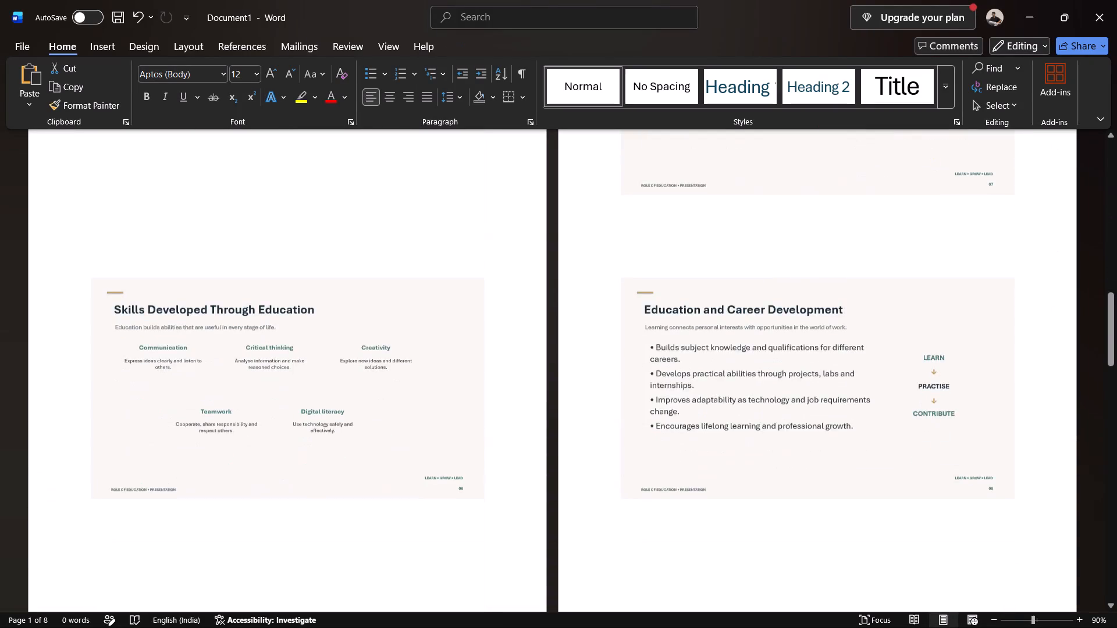
{"action": "scroll", "coordinate": [561, 359], "scroll_direction": "up", "scroll_amount": 1}
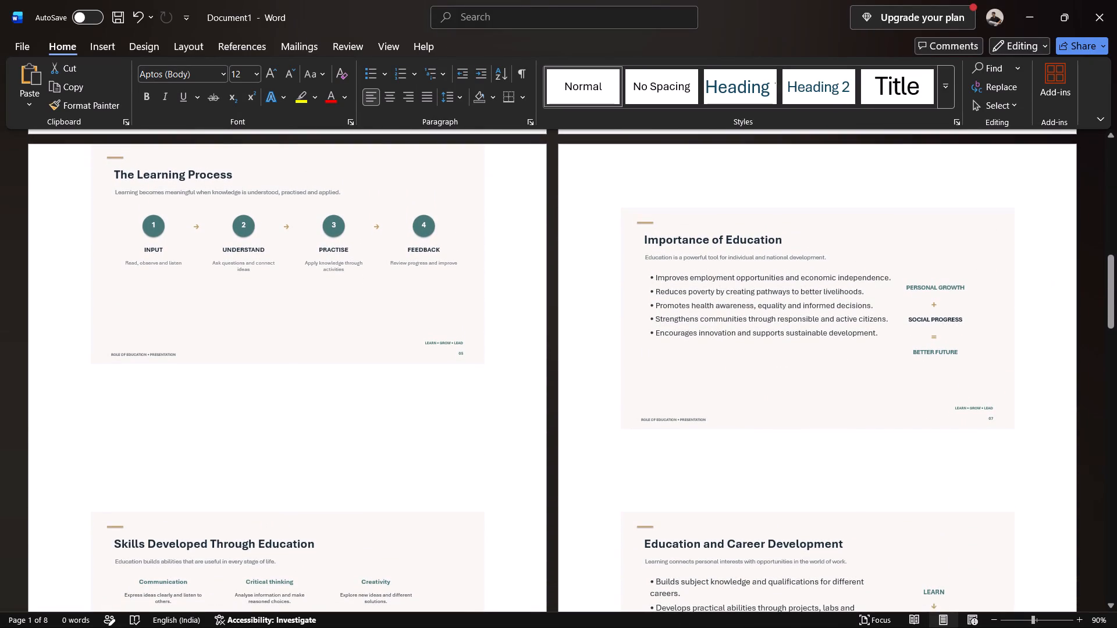
{"action": "left_click", "coordinate": [262, 220]}
{"action": "left_click_drag", "start_coordinate": [262, 220], "coordinate": [262, 297]}
{"action": "scroll", "coordinate": [258, 329], "scroll_direction": "down", "scroll_amount": 5}
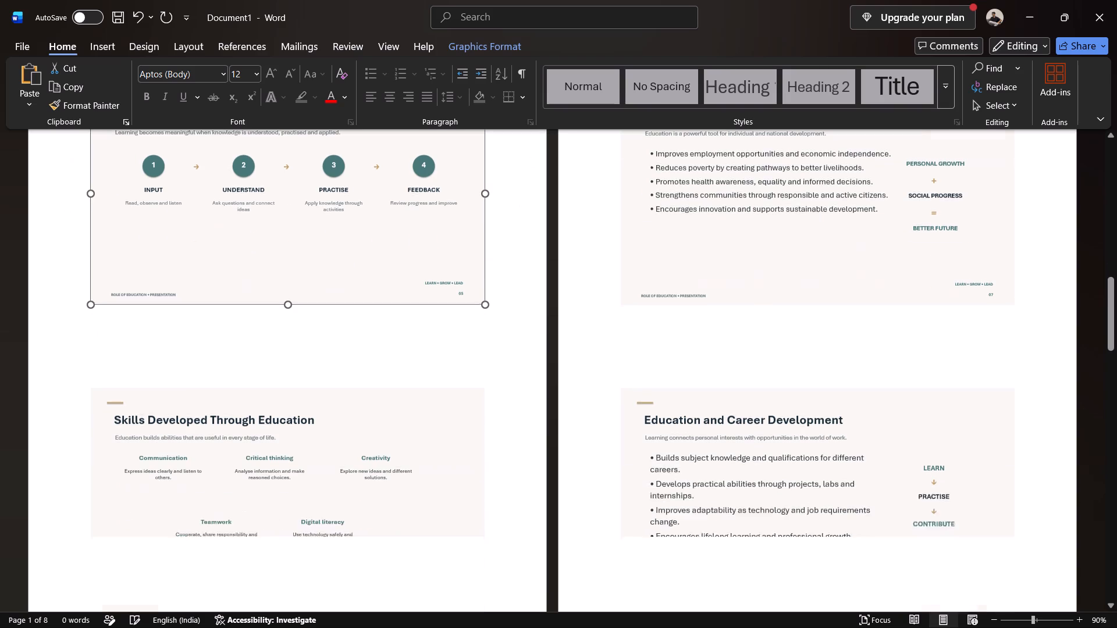
{"action": "left_click", "coordinate": [258, 329]}
{"action": "left_click", "coordinate": [715, 308]}
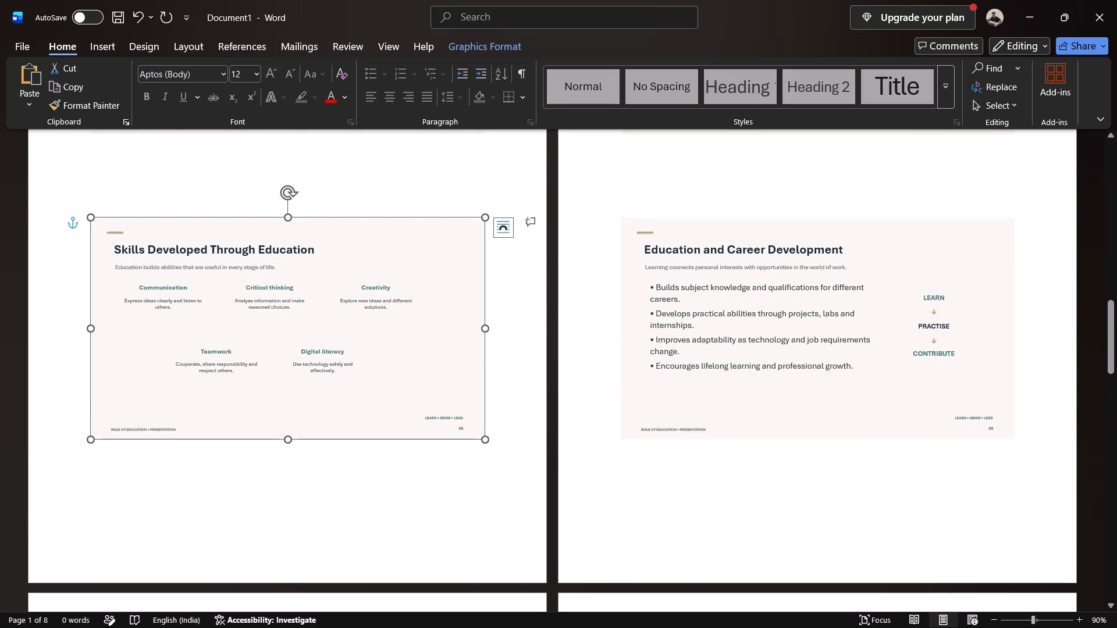
{"action": "scroll", "coordinate": [687, 215], "scroll_direction": "up", "scroll_amount": 2}
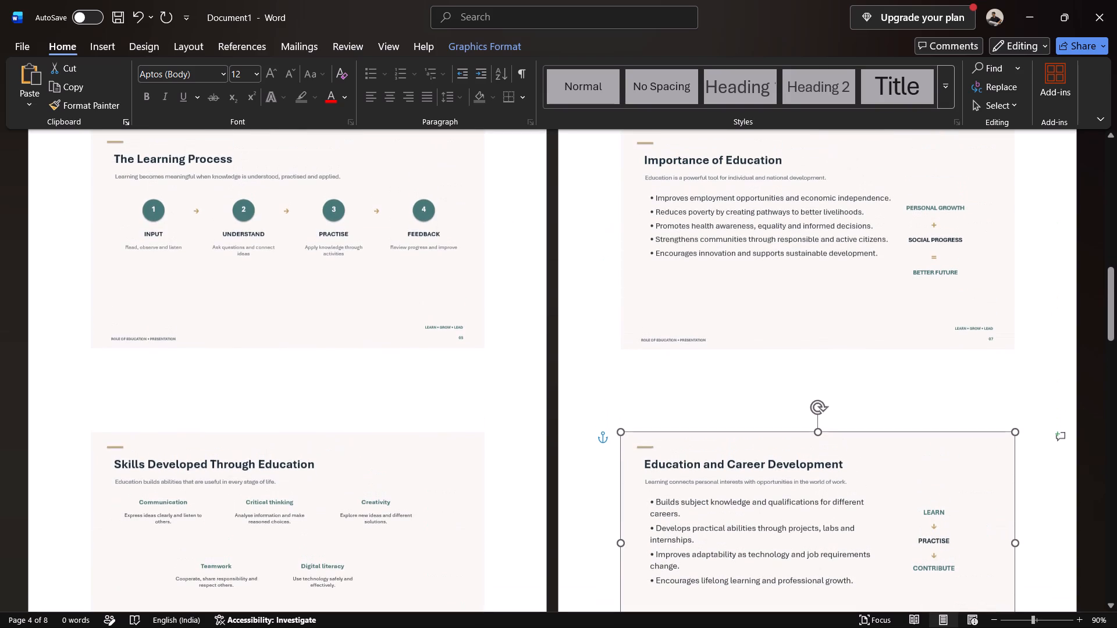
{"action": "left_click", "coordinate": [687, 215]}
{"action": "left_click", "coordinate": [579, 352]}
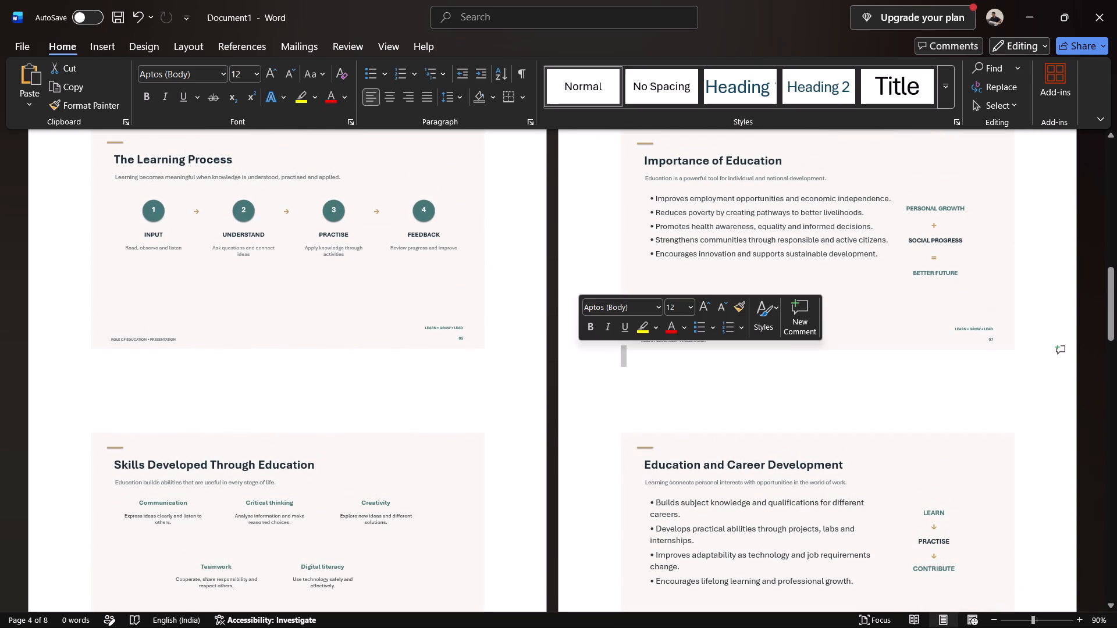
Lower "Objectives of Education" further on page 2 so it is level with "The Learning Process" on page 3.
{"action": "scroll", "coordinate": [579, 352], "scroll_direction": "down", "scroll_amount": 5}
{"action": "scroll", "coordinate": [579, 352], "scroll_direction": "down", "scroll_amount": 4, "text": "ctrl"}
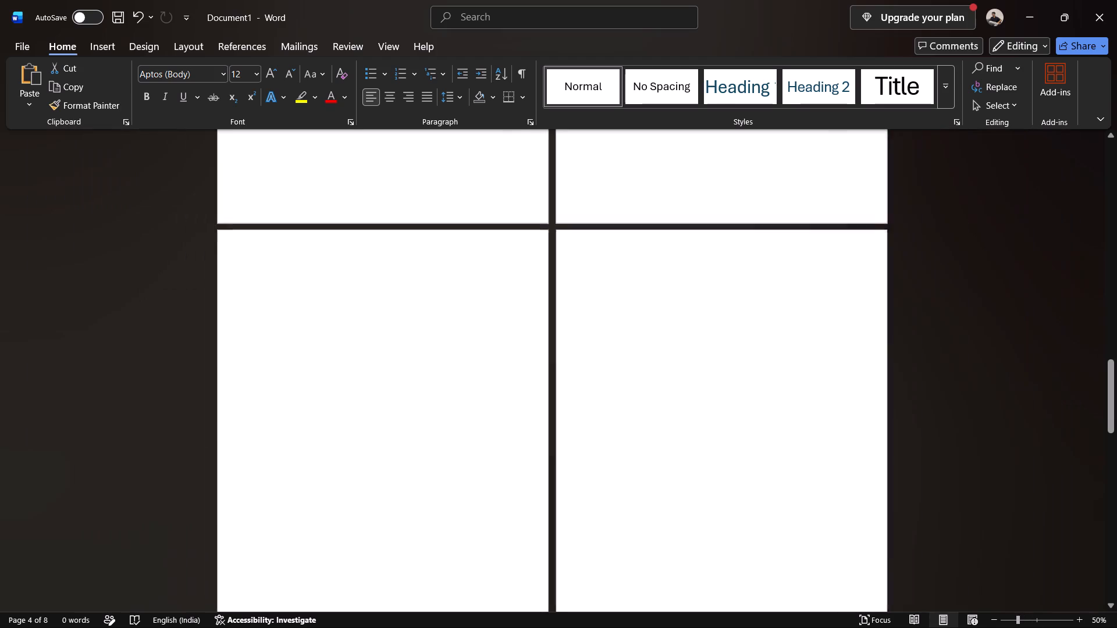
{"action": "scroll", "coordinate": [453, 316], "scroll_direction": "up", "scroll_amount": 20}
{"action": "scroll", "coordinate": [453, 316], "scroll_direction": "up", "scroll_amount": 1}
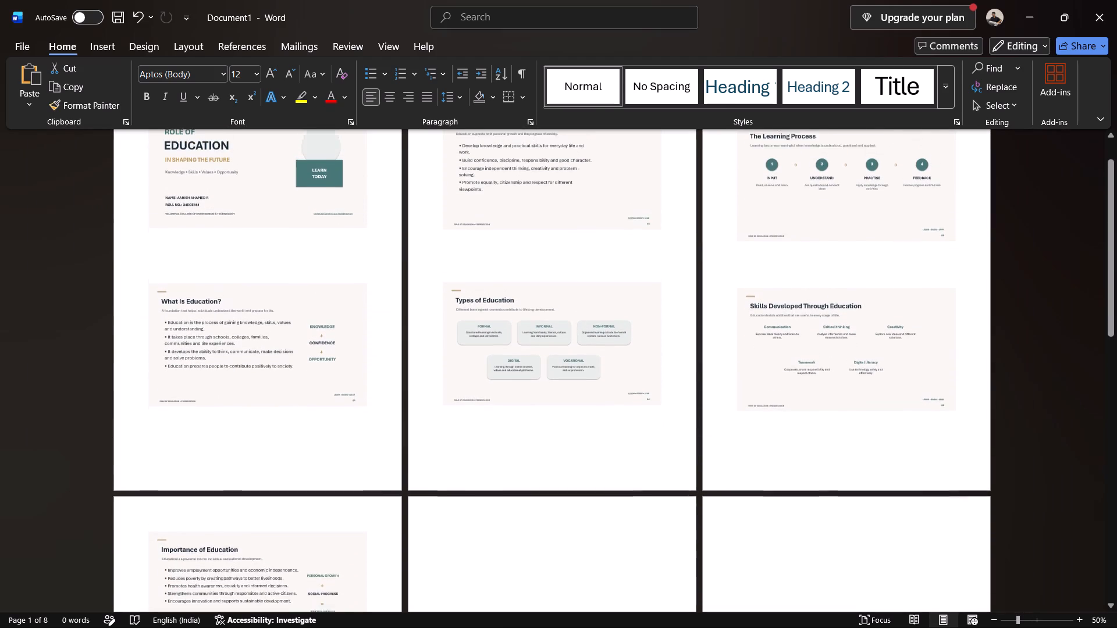
{"action": "left_click", "coordinate": [506, 232]}
{"action": "left_click_drag", "start_coordinate": [506, 232], "coordinate": [507, 235]}
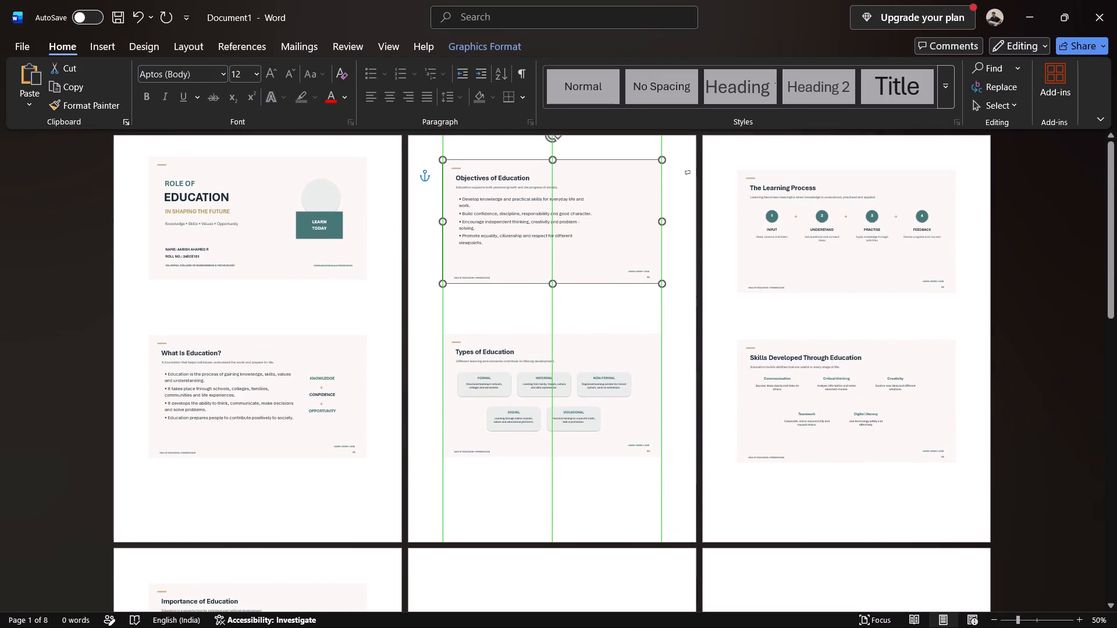
{"action": "left_click_drag", "start_coordinate": [507, 235], "coordinate": [504, 246]}
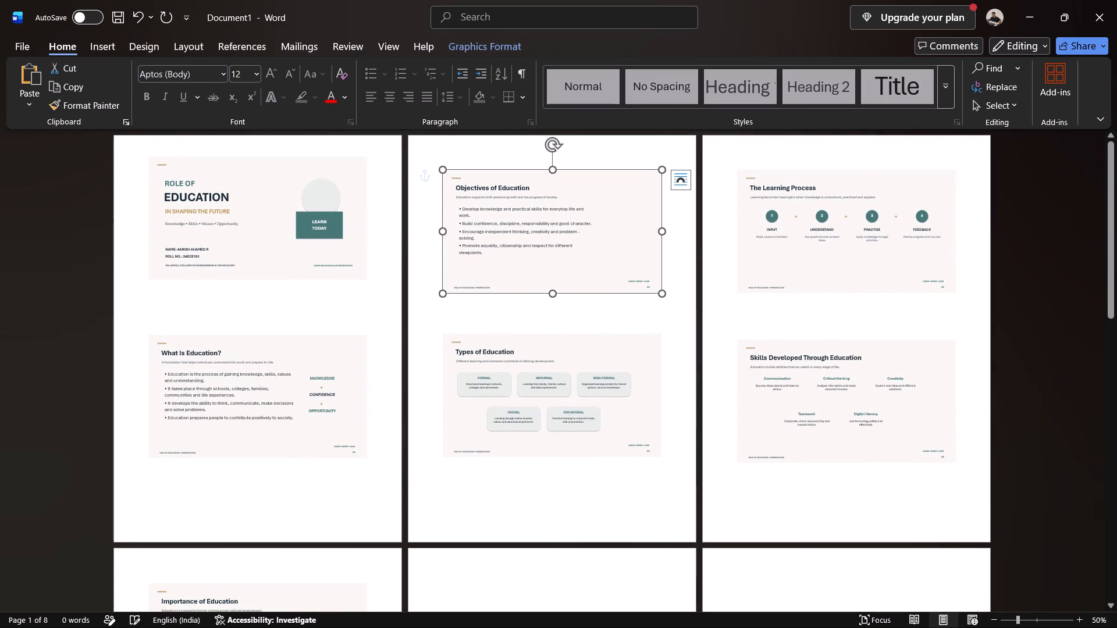
Lower the title slide further on page 1 to match "Objectives of Education", keeping it centred above "What Is Education?".
{"action": "left_click", "coordinate": [202, 229]}
{"action": "left_click_drag", "start_coordinate": [202, 229], "coordinate": [202, 244]}
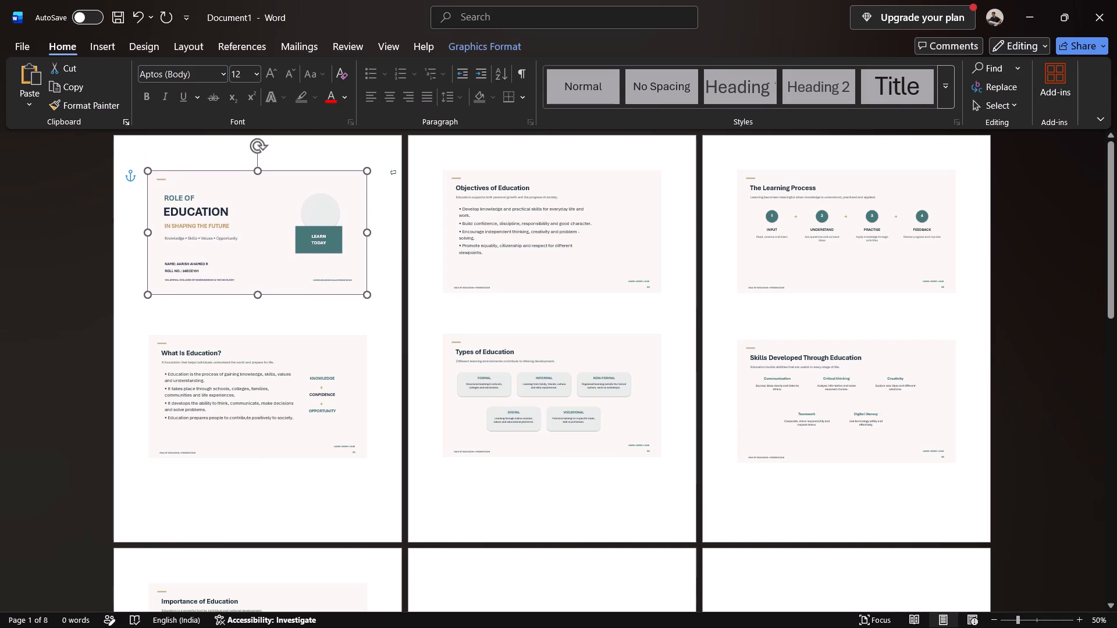
{"action": "left_click_drag", "start_coordinate": [202, 244], "coordinate": [204, 248]}
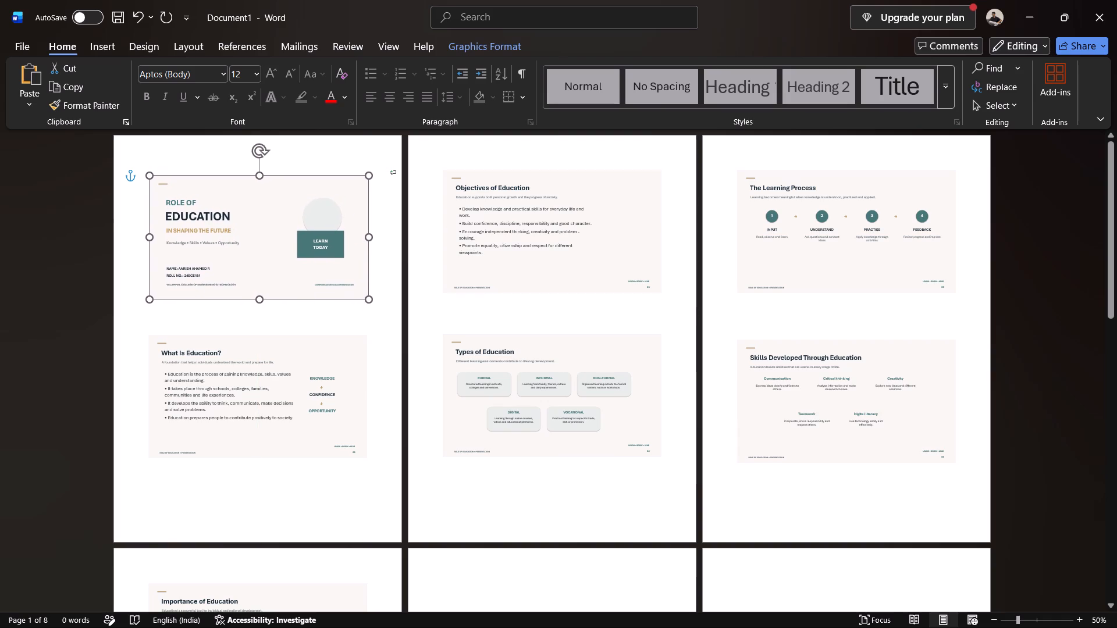
{"action": "left_click_drag", "start_coordinate": [204, 248], "coordinate": [202, 244]}
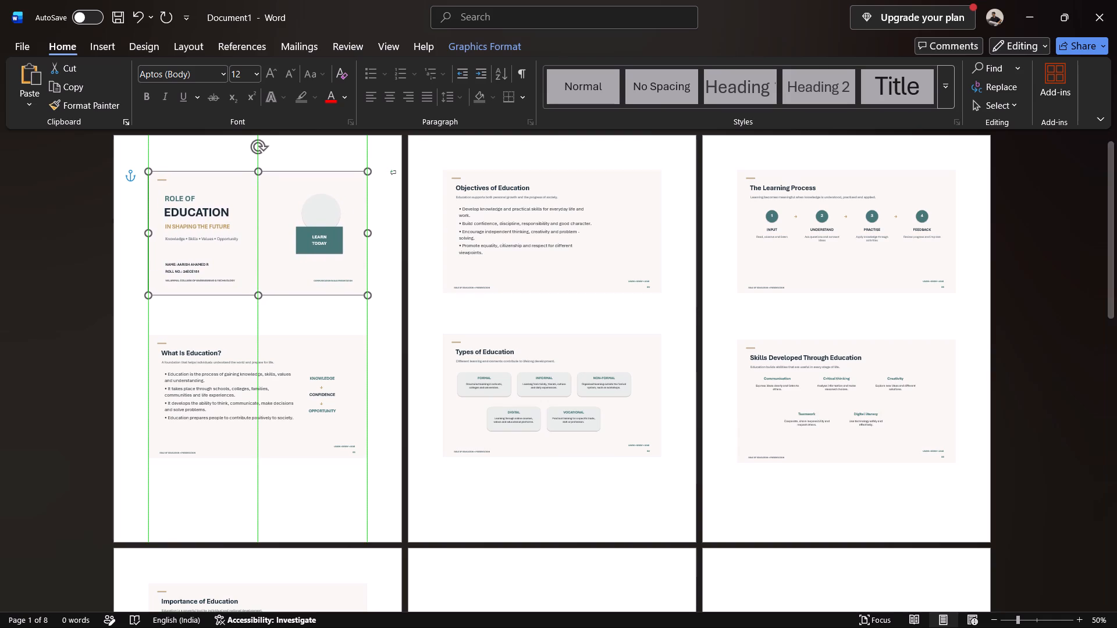
{"action": "left_click_drag", "start_coordinate": [202, 244], "coordinate": [200, 244]}
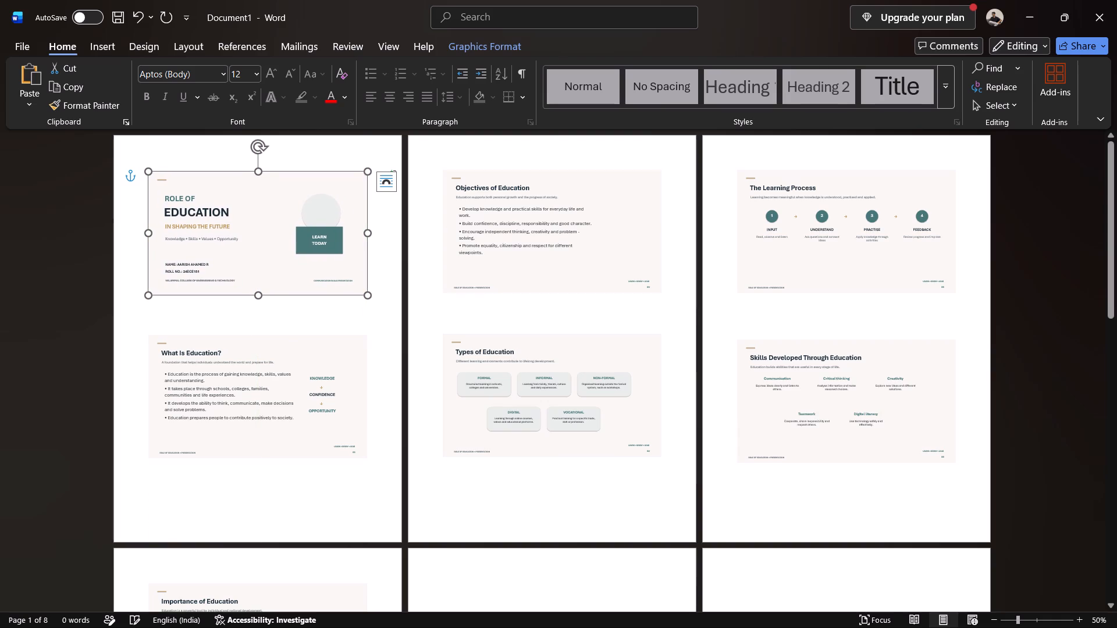
{"action": "left_click", "coordinate": [388, 237]}
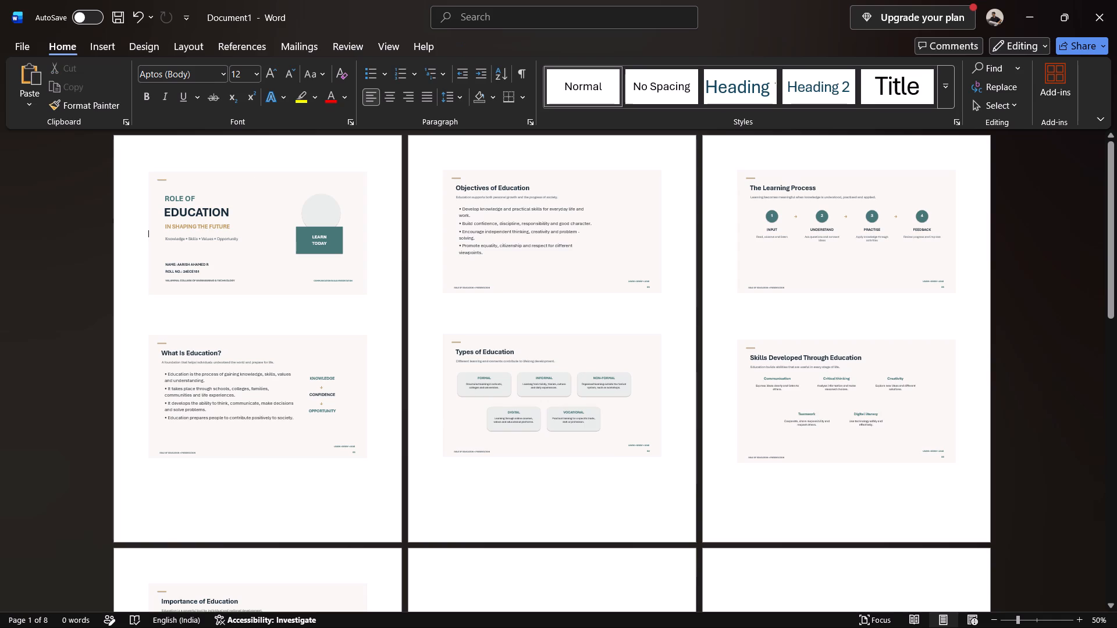
Look over the slide layout across pages 1 to 4 and locate the blank pages that follow.
{"action": "scroll", "coordinate": [388, 237], "scroll_direction": "down", "scroll_amount": 2}
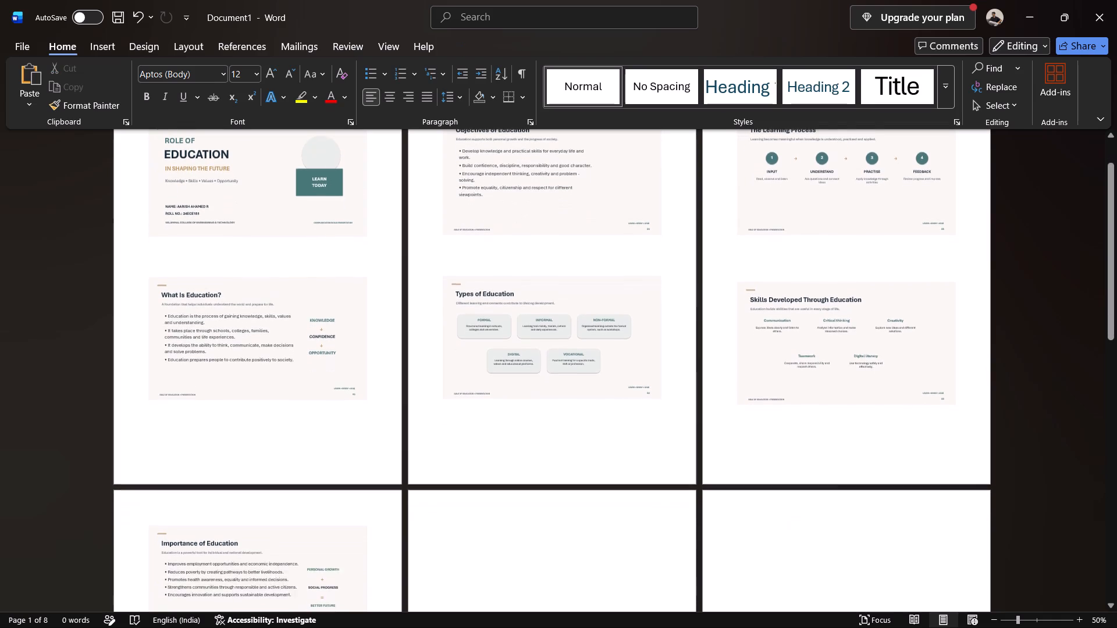
{"action": "scroll", "coordinate": [388, 237], "scroll_direction": "down", "scroll_amount": 3}
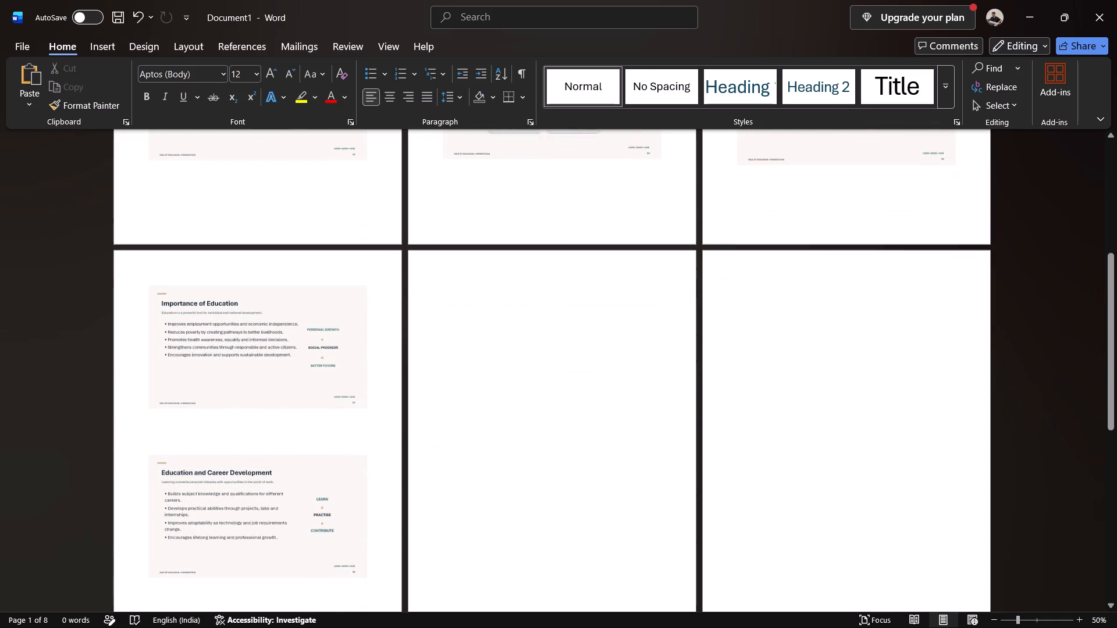
{"action": "scroll", "coordinate": [388, 237], "scroll_direction": "down", "scroll_amount": 2}
{"action": "scroll", "coordinate": [388, 237], "scroll_direction": "up", "scroll_amount": 6}
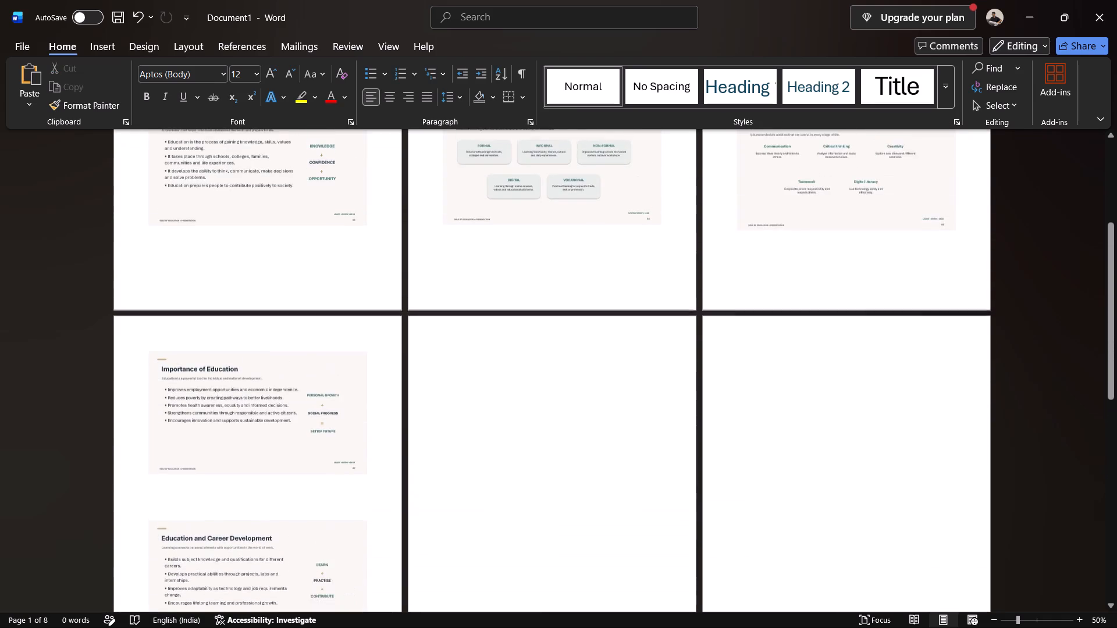
{"action": "scroll", "coordinate": [388, 237], "scroll_direction": "down", "scroll_amount": 2}
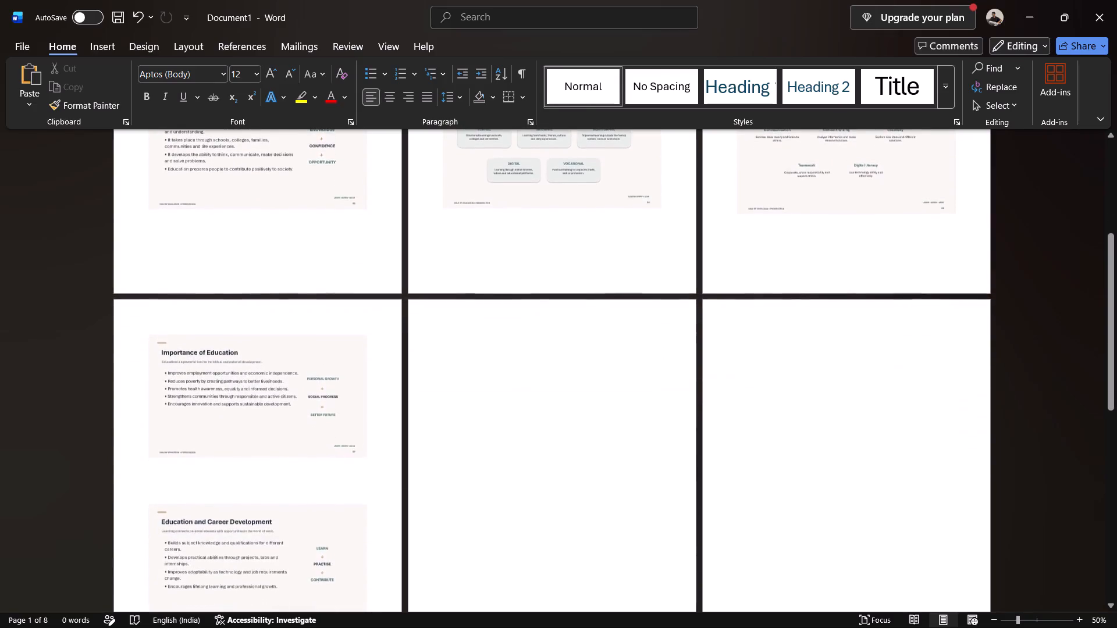
{"action": "scroll", "coordinate": [388, 237], "scroll_direction": "down", "scroll_amount": 1}
{"action": "scroll", "coordinate": [388, 237], "scroll_direction": "up", "scroll_amount": 1}
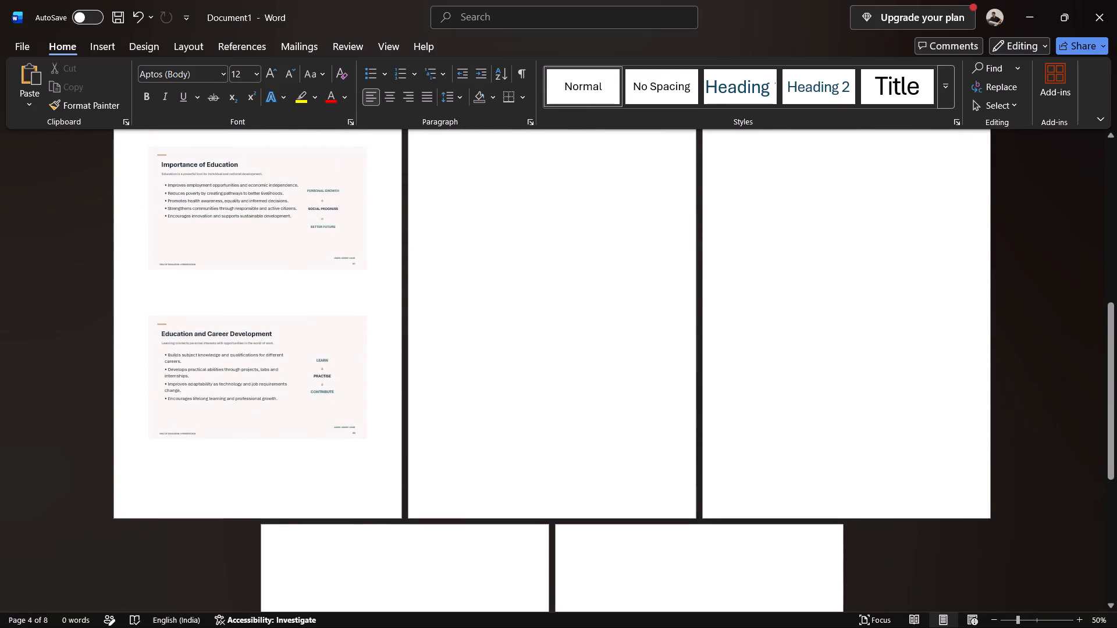
Copy slide 9, "Characteristics of Future-Ready Education", from the PowerPoint presentation and paste it near the top of Word page 5.
{"action": "key", "text": "alt+Tab"}
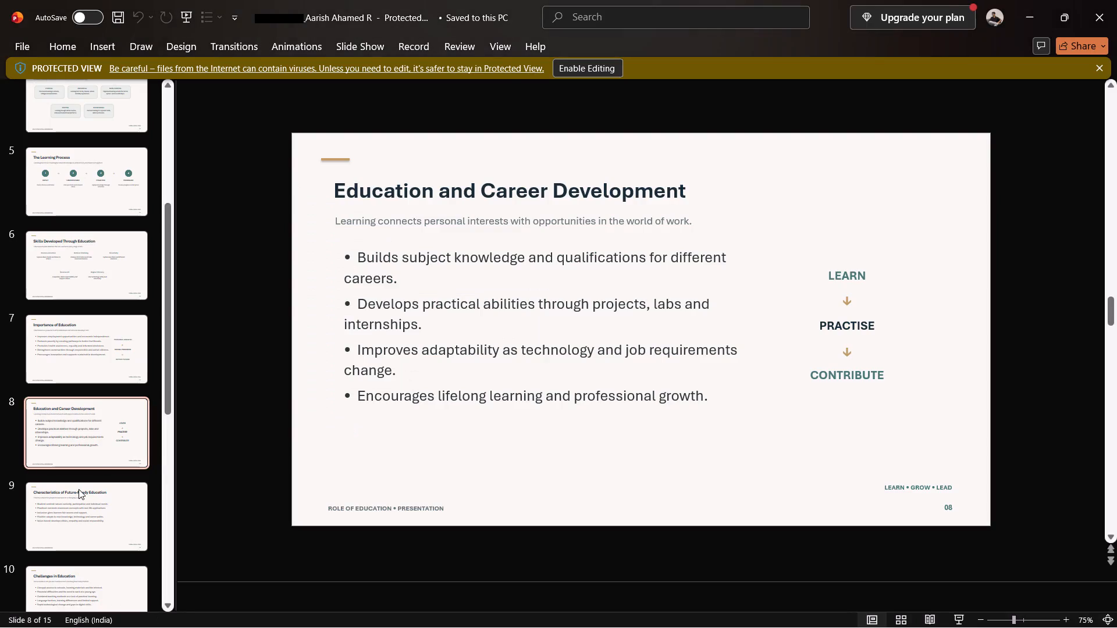
{"action": "left_click", "coordinate": [79, 489]}
{"action": "scroll", "coordinate": [79, 489], "scroll_direction": "down", "scroll_amount": 3}
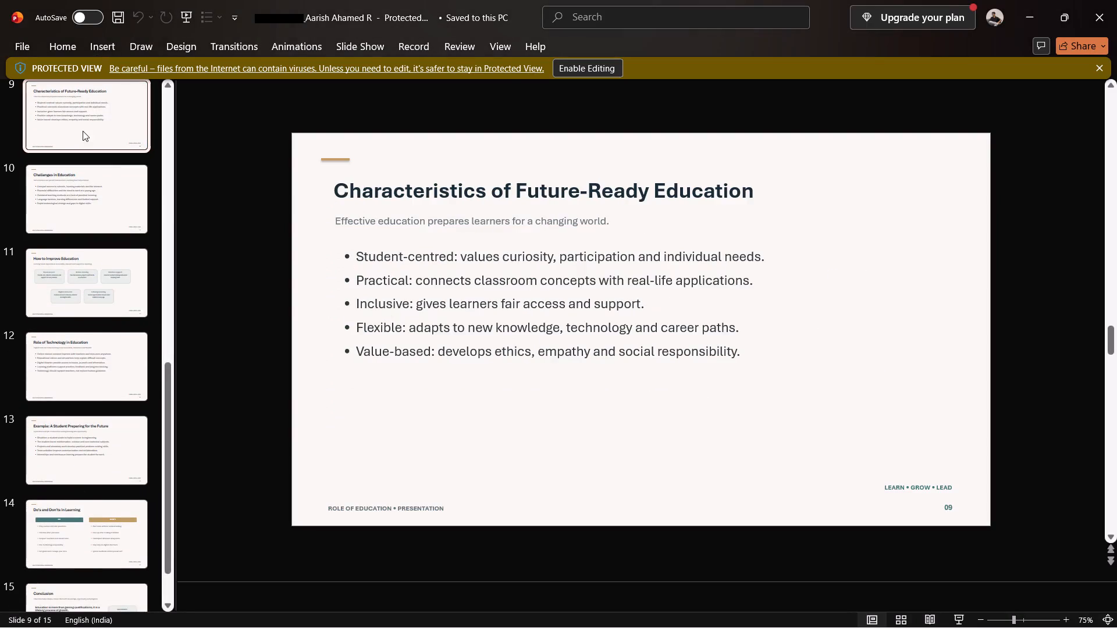
{"action": "key", "text": "ctrl+v"}
{"action": "key", "text": "ctrl+c"}
{"action": "key", "text": "alt+Tab"}
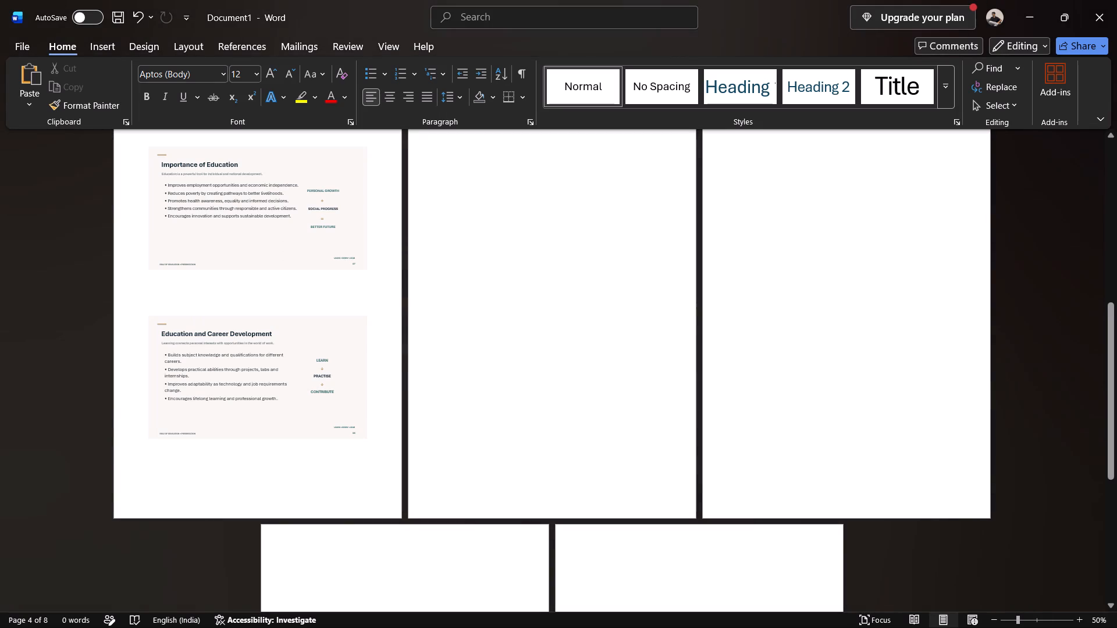
{"action": "left_click_drag", "start_coordinate": [495, 139], "coordinate": [503, 185]}
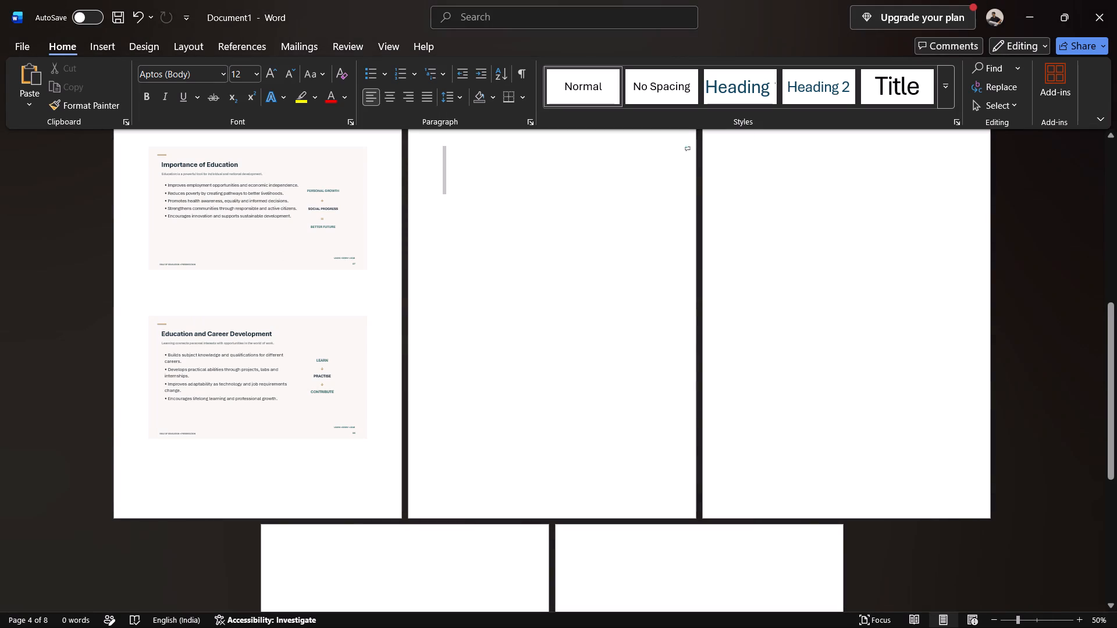
{"action": "left_click_drag", "start_coordinate": [503, 185], "coordinate": [508, 188]}
{"action": "left_click", "coordinate": [508, 188]}
{"action": "key", "text": "ctrl+v"}
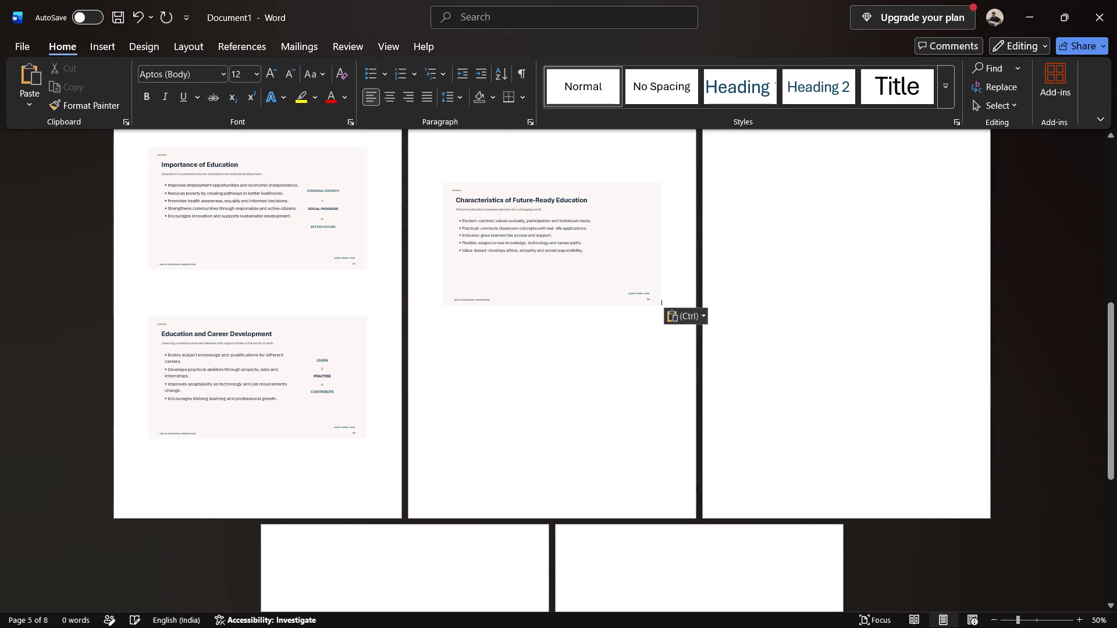
Move the "Characteristics of Future-Ready Education" slide up to the top margin of page 5, closing the gap above it.
{"action": "left_click_drag", "start_coordinate": [508, 188], "coordinate": [514, 165]}
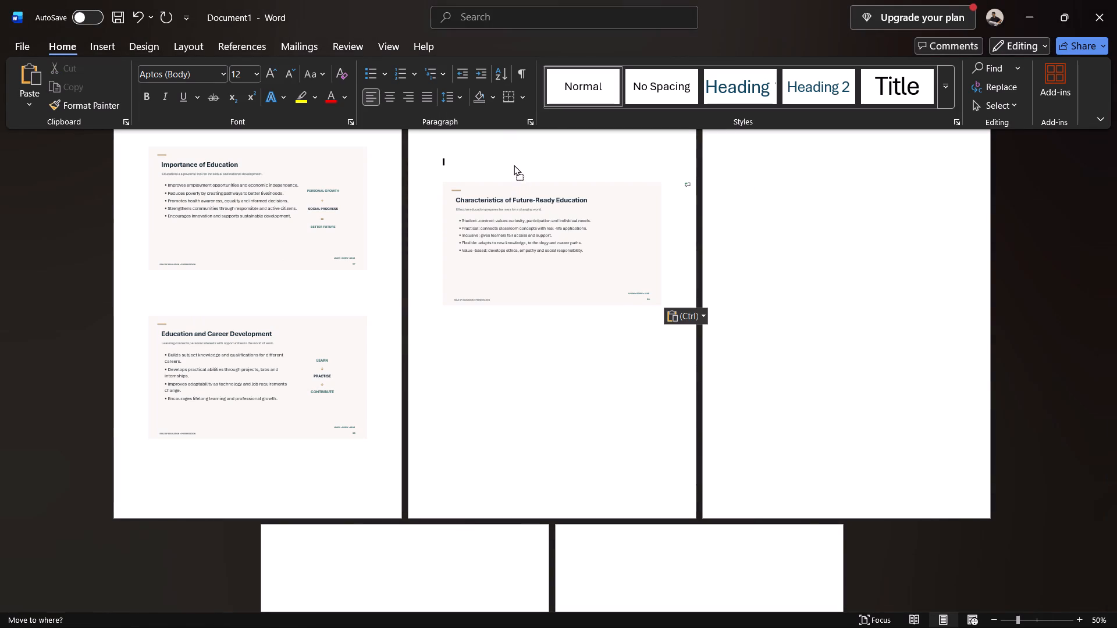
{"action": "left_click_drag", "start_coordinate": [514, 165], "coordinate": [514, 163]}
{"action": "left_click_drag", "start_coordinate": [517, 199], "coordinate": [518, 184]}
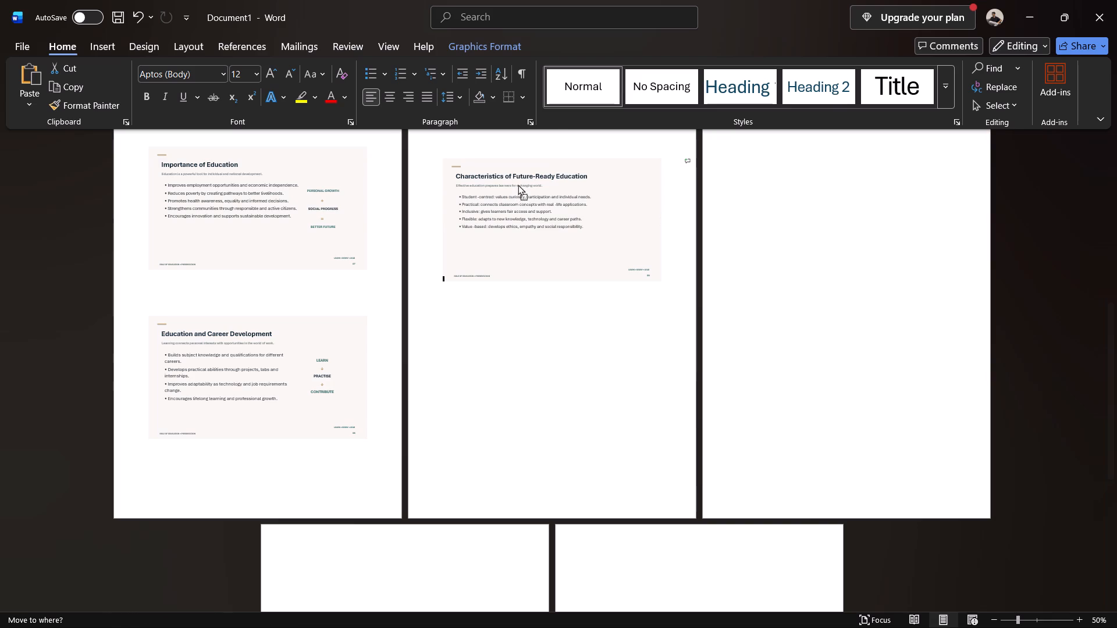
{"action": "left_click_drag", "start_coordinate": [518, 184], "coordinate": [518, 176]}
{"action": "left_click_drag", "start_coordinate": [508, 184], "coordinate": [508, 170]}
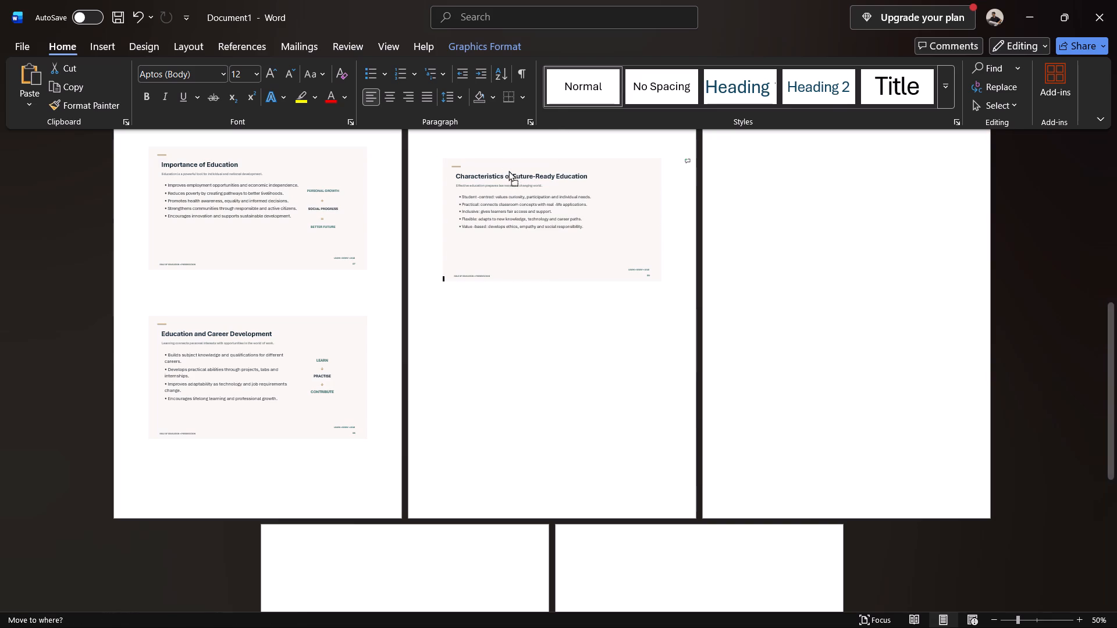
{"action": "left_click_drag", "start_coordinate": [508, 170], "coordinate": [508, 154]}
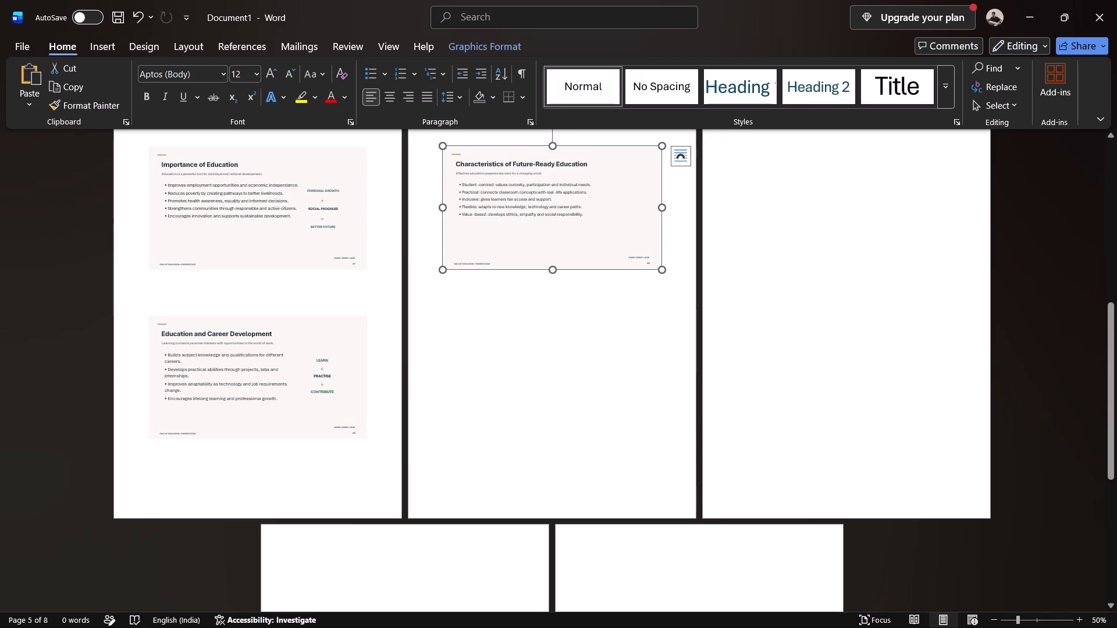
{"action": "left_click", "coordinate": [506, 303]}
Change the "Characteristics of Future-Ready Education" slide's text wrapping so it floats, and align it level with "Importance of Education" on page 4.
{"action": "left_click", "coordinate": [504, 239]}
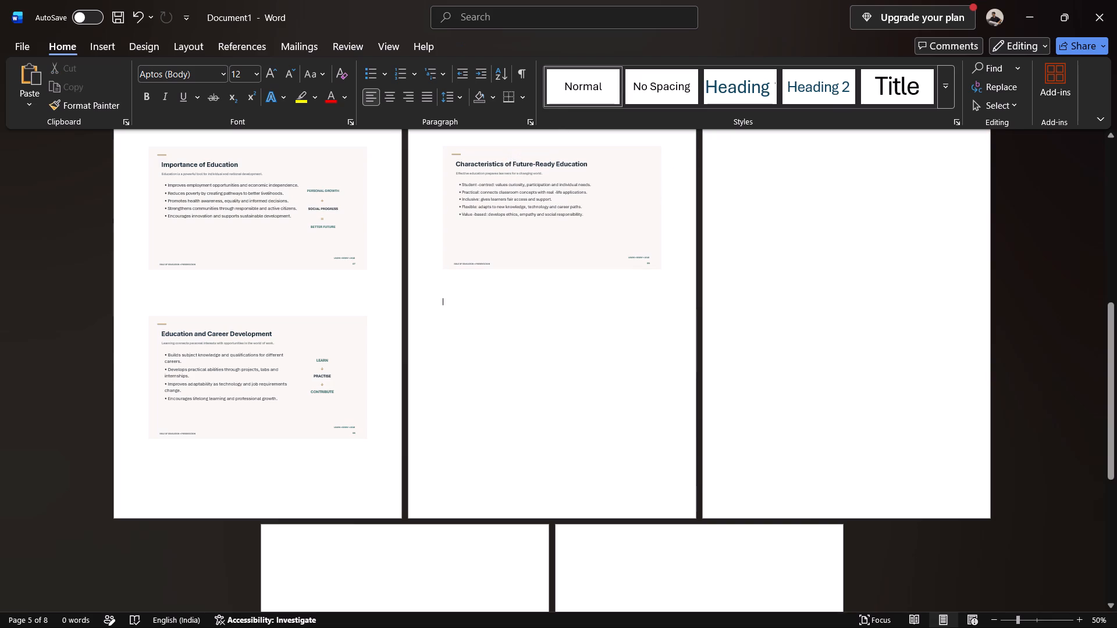
{"action": "right_click", "coordinate": [504, 239]}
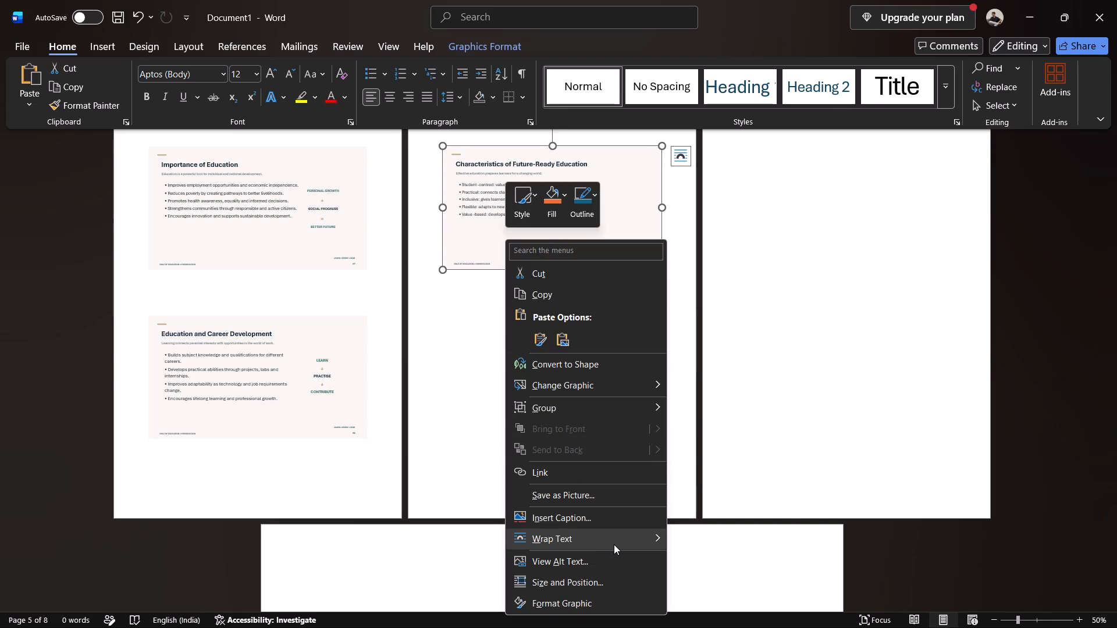
{"action": "left_click", "coordinate": [692, 511]}
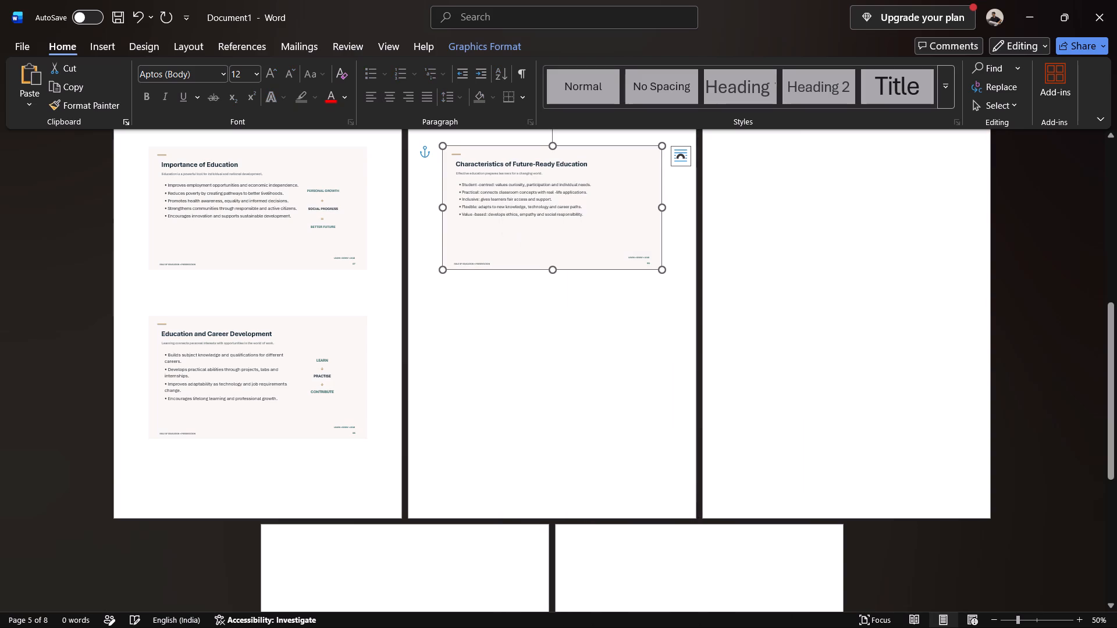
{"action": "left_click_drag", "start_coordinate": [505, 227], "coordinate": [505, 237]}
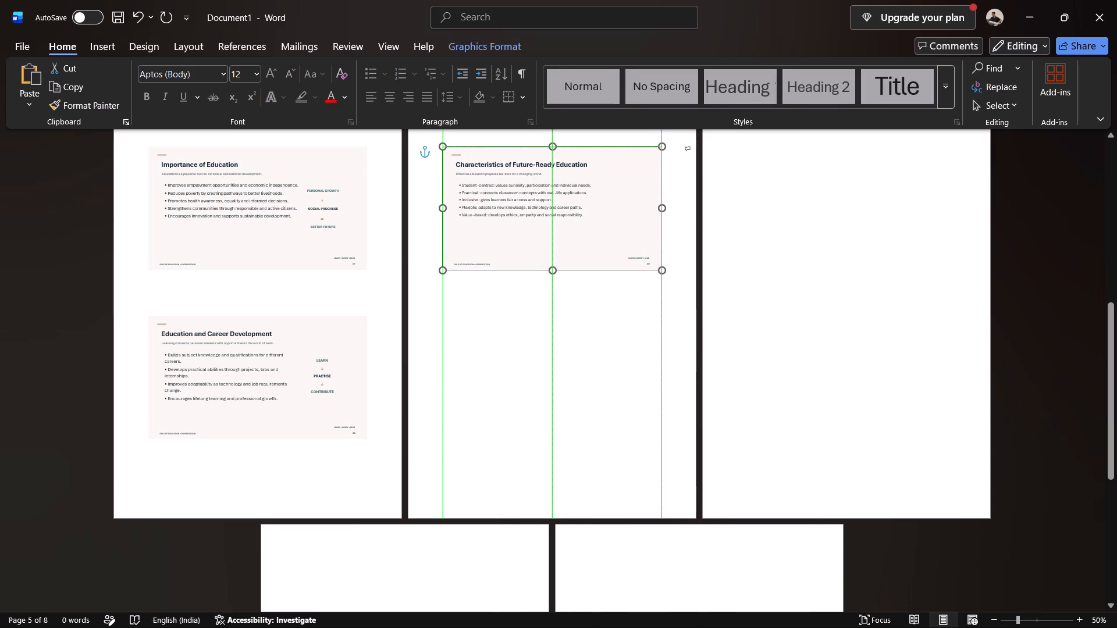
{"action": "left_click_drag", "start_coordinate": [505, 237], "coordinate": [508, 251]}
{"action": "left_click_drag", "start_coordinate": [504, 205], "coordinate": [503, 178]}
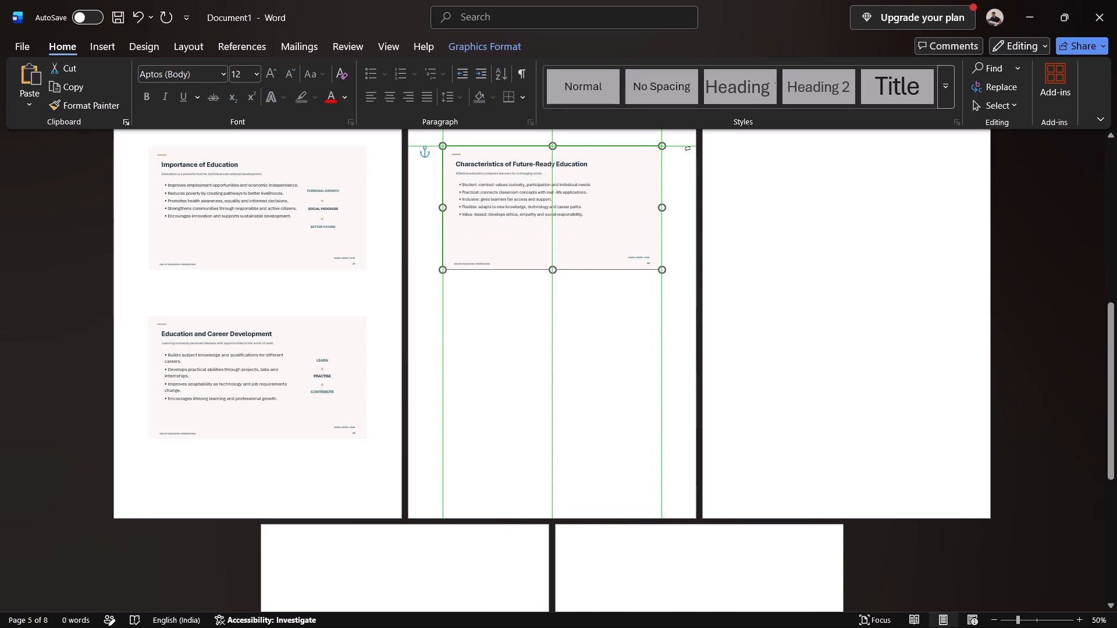
{"action": "left_click_drag", "start_coordinate": [503, 178], "coordinate": [503, 179]}
{"action": "left_click", "coordinate": [457, 296]}
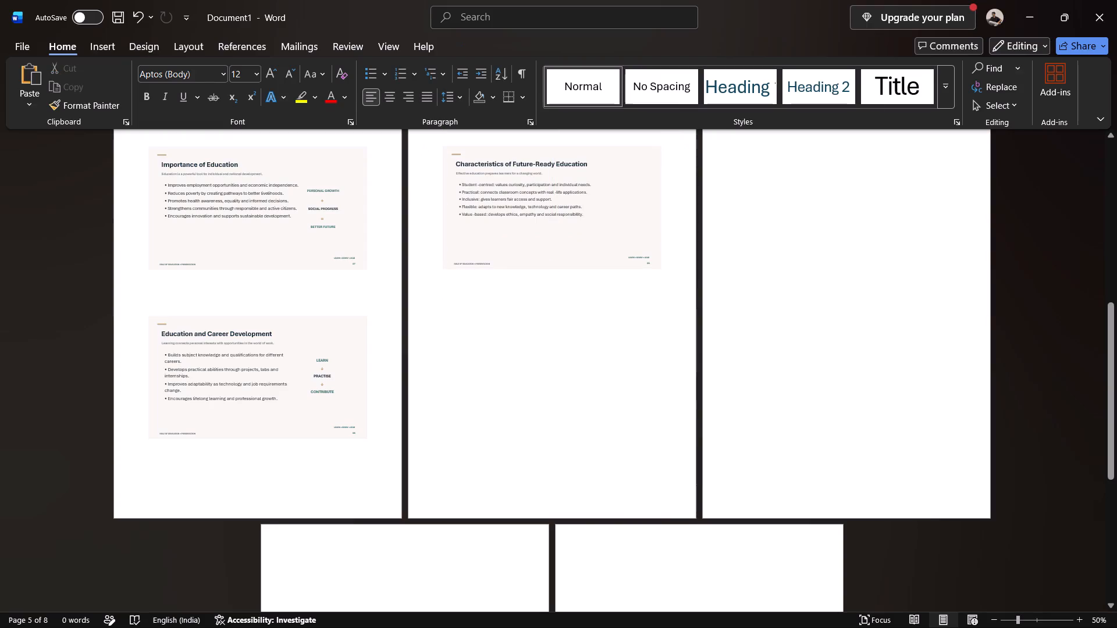
Copy slide 10, "Challenges in Education", from PowerPoint and paste it into Word with the insertion point in page 5's lower half.
{"action": "key", "text": "alt+Tab"}
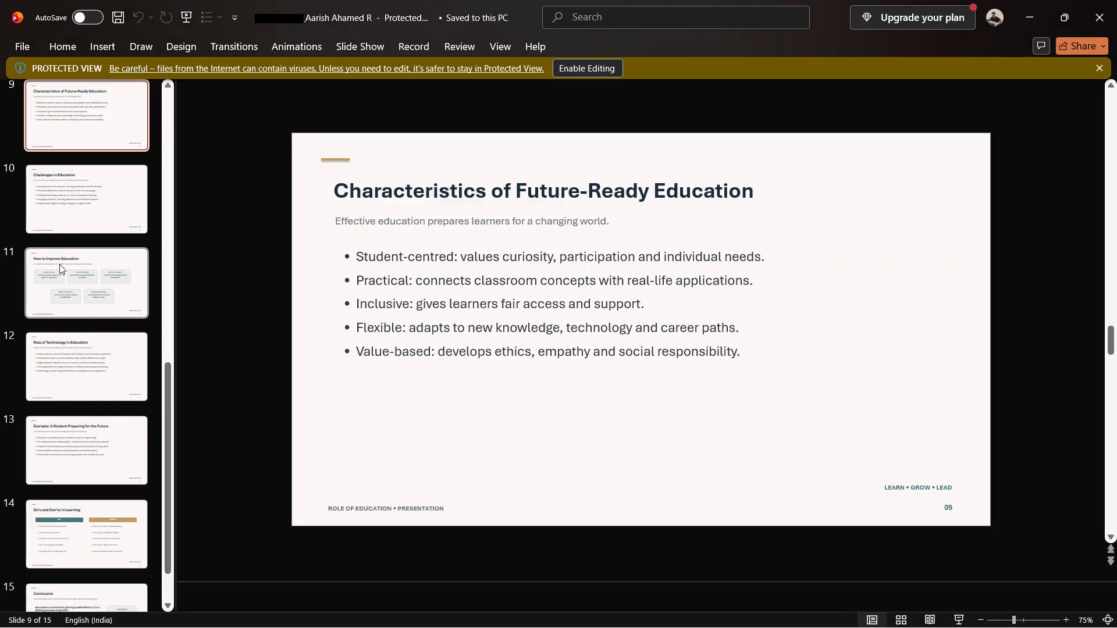
{"action": "left_click", "coordinate": [78, 209]}
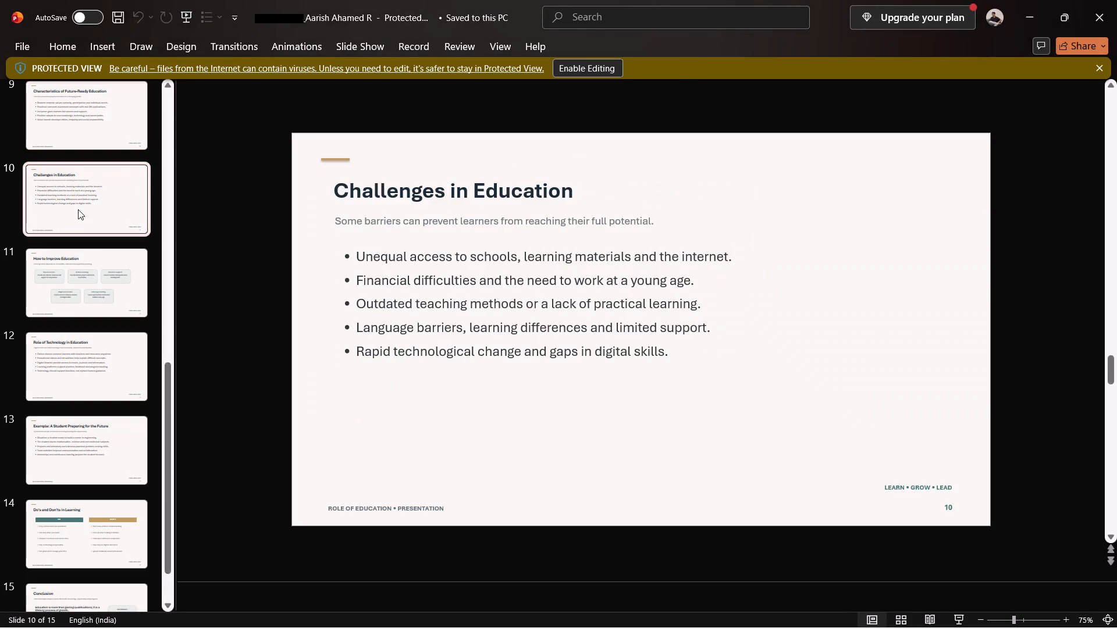
{"action": "key", "text": "ctrl+c"}
{"action": "key", "text": "alt+Tab"}
{"action": "left_click", "coordinate": [144, 273]}
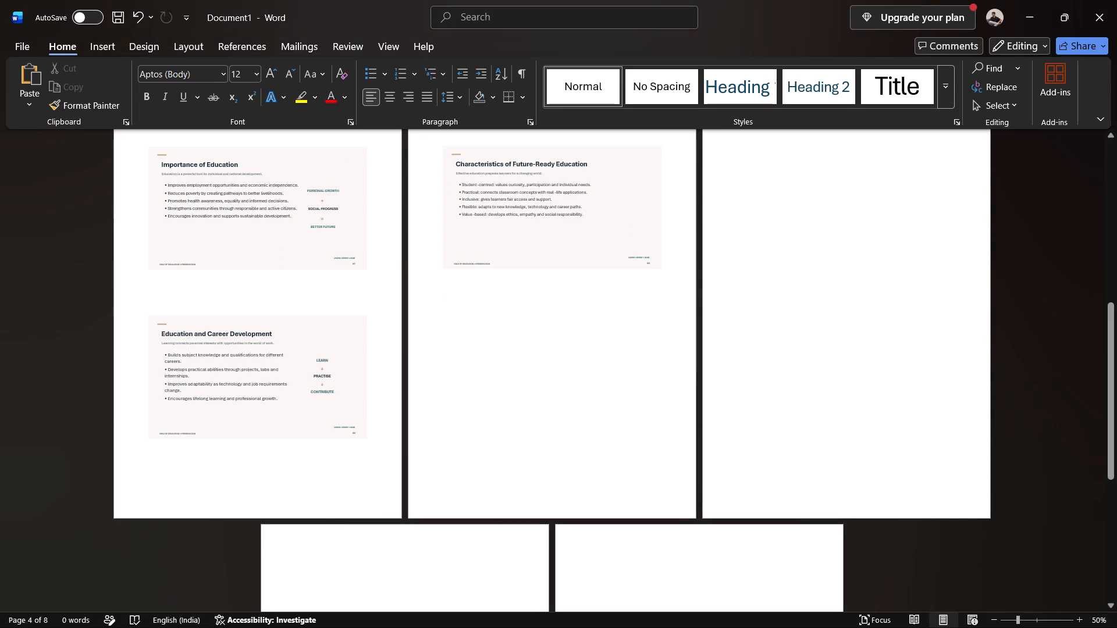
{"action": "left_click", "coordinate": [535, 415]}
{"action": "key", "text": "ctrl+v"}
Make "Challenges in Education" float via text wrapping and centre it below the first slide on page 5, level with "Education and Career Development".
{"action": "left_click", "coordinate": [901, 197]}
{"action": "right_click", "coordinate": [901, 197]}
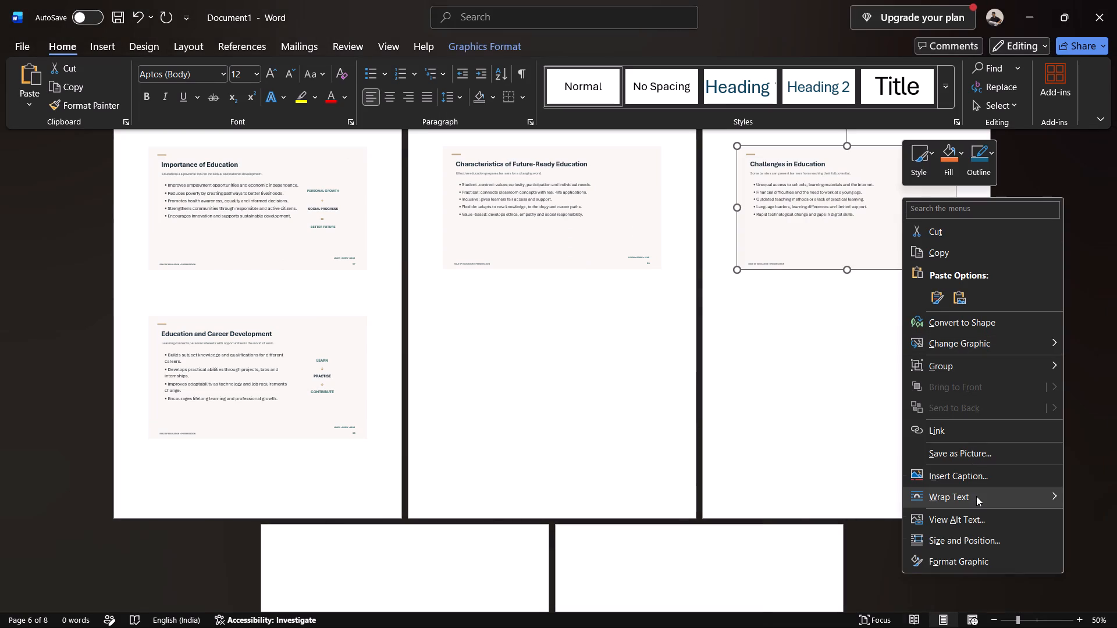
{"action": "left_click", "coordinate": [846, 509]}
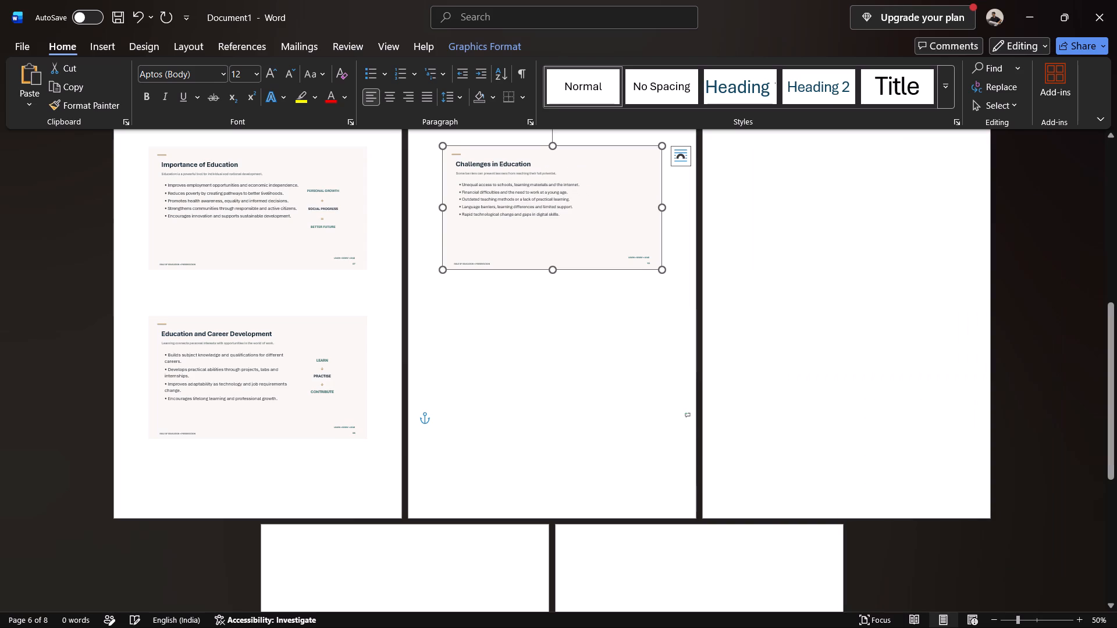
{"action": "left_click_drag", "start_coordinate": [570, 218], "coordinate": [570, 381]}
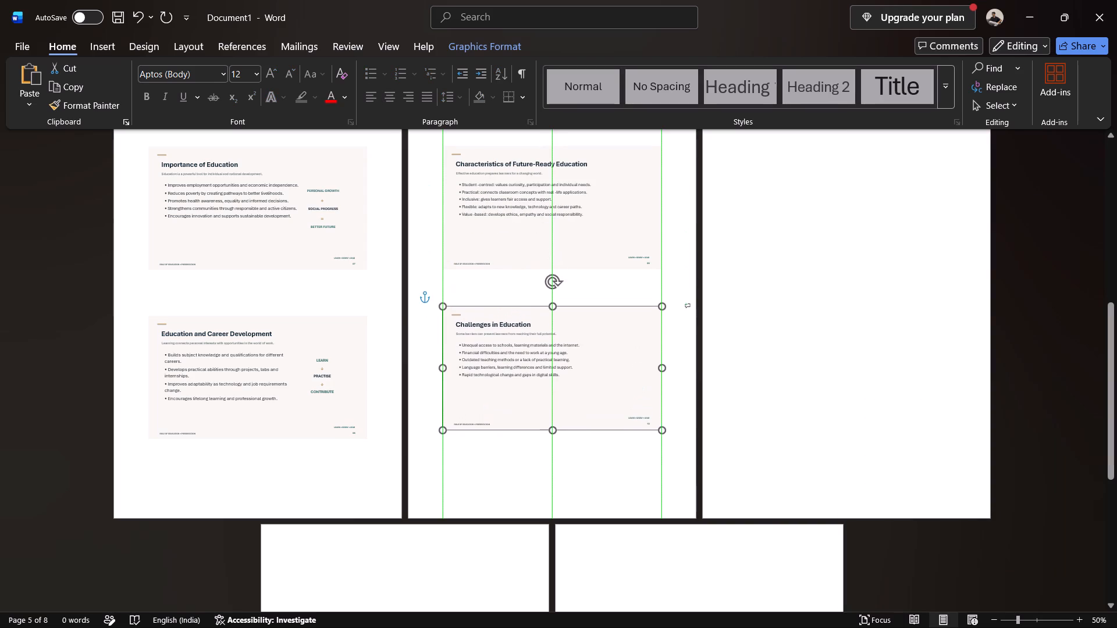
{"action": "left_click_drag", "start_coordinate": [570, 381], "coordinate": [567, 395]}
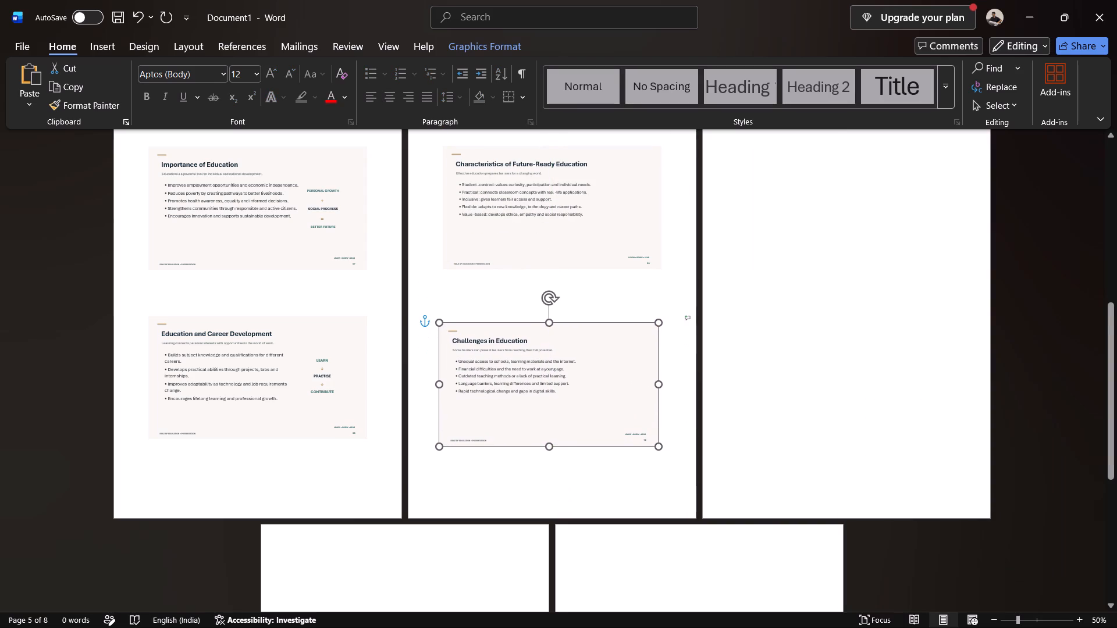
{"action": "left_click_drag", "start_coordinate": [567, 395], "coordinate": [564, 392]}
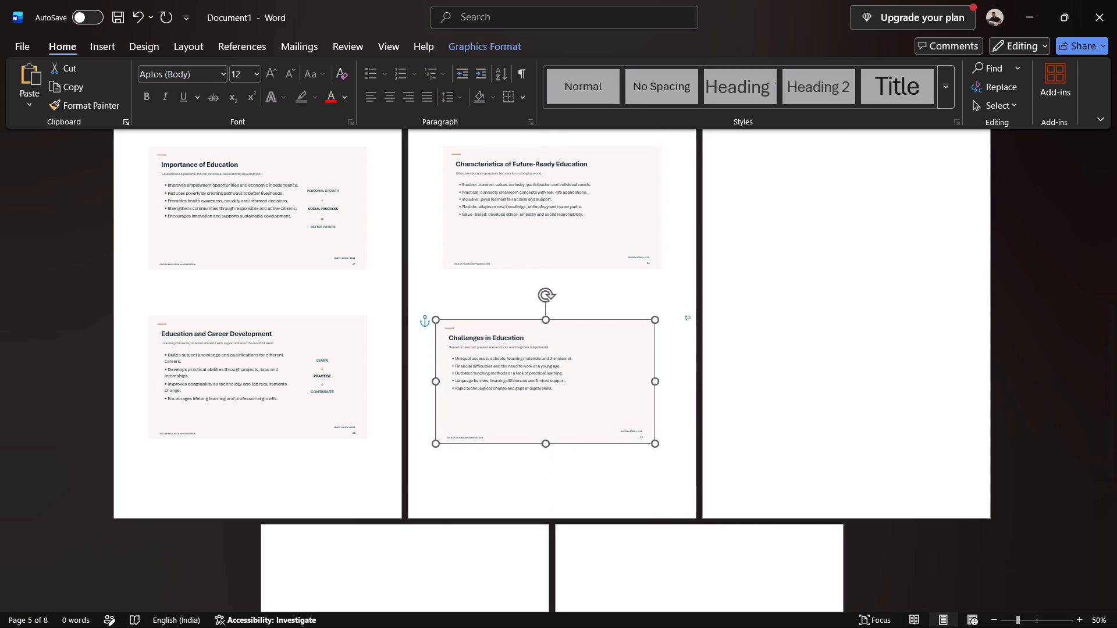
{"action": "left_click_drag", "start_coordinate": [564, 392], "coordinate": [568, 390]}
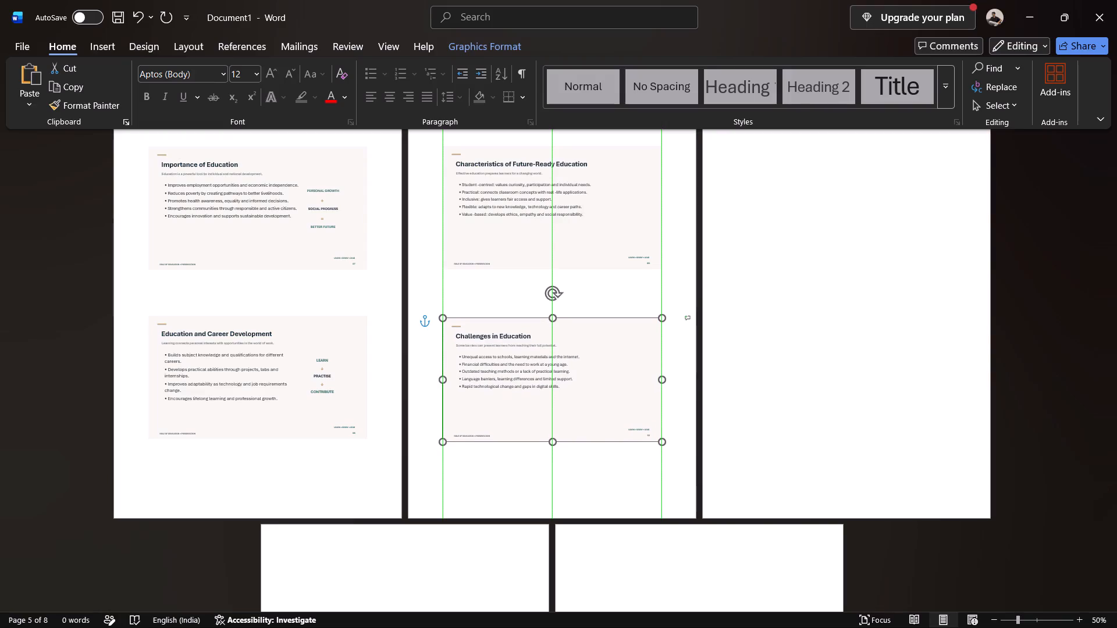
{"action": "left_click_drag", "start_coordinate": [568, 390], "coordinate": [565, 379]}
{"action": "left_click", "coordinate": [497, 535]}
Copy slide 11, "How to Improve Education", from PowerPoint and paste it into Word near the top of page 6.
{"action": "left_click", "coordinate": [785, 355]}
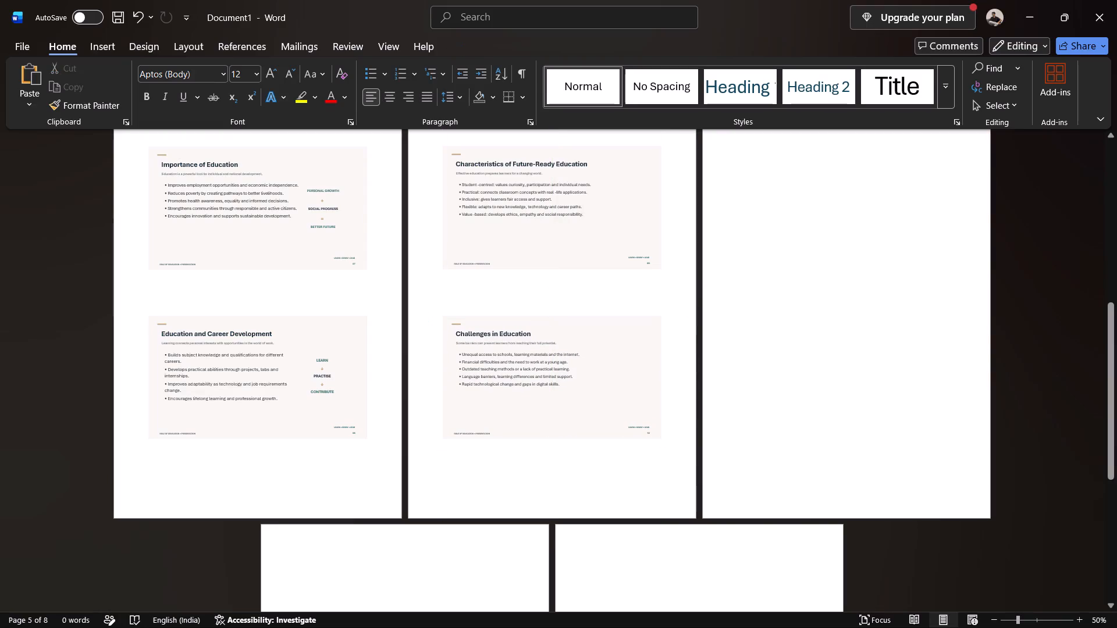
{"action": "scroll", "coordinate": [785, 355], "scroll_direction": "up", "scroll_amount": 2}
{"action": "left_click", "coordinate": [786, 333]}
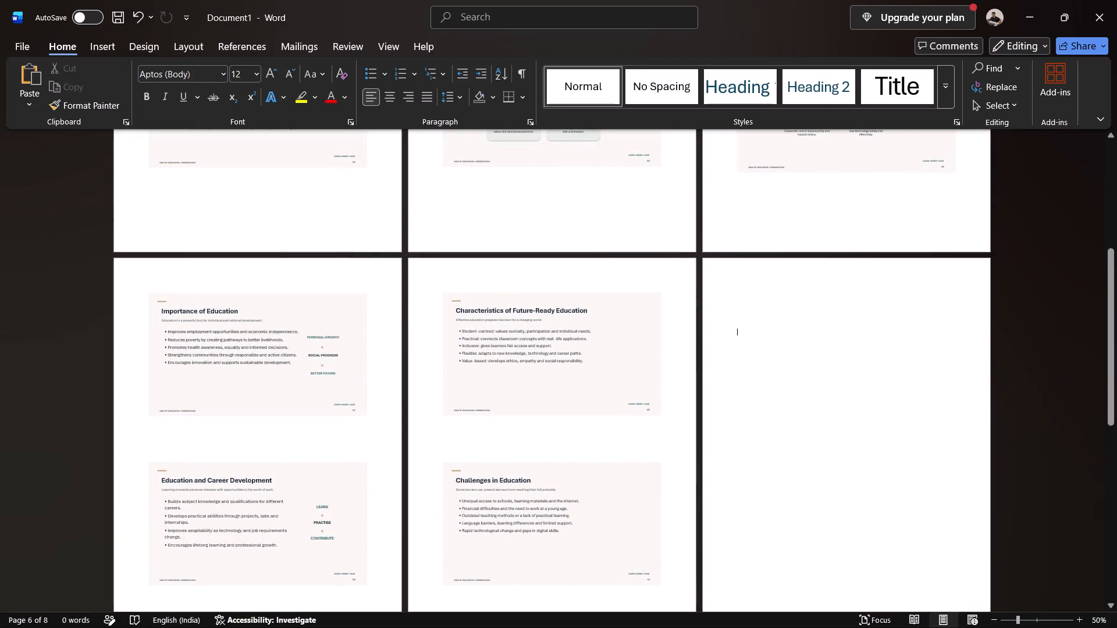
{"action": "key", "text": "alt+Tab"}
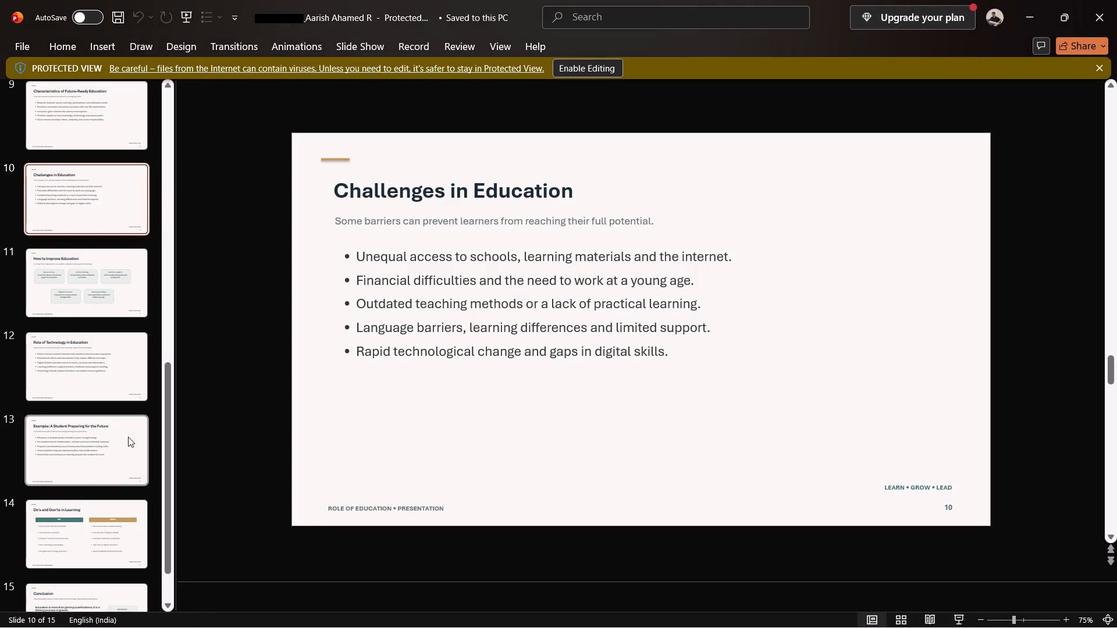
{"action": "left_click", "coordinate": [128, 286]}
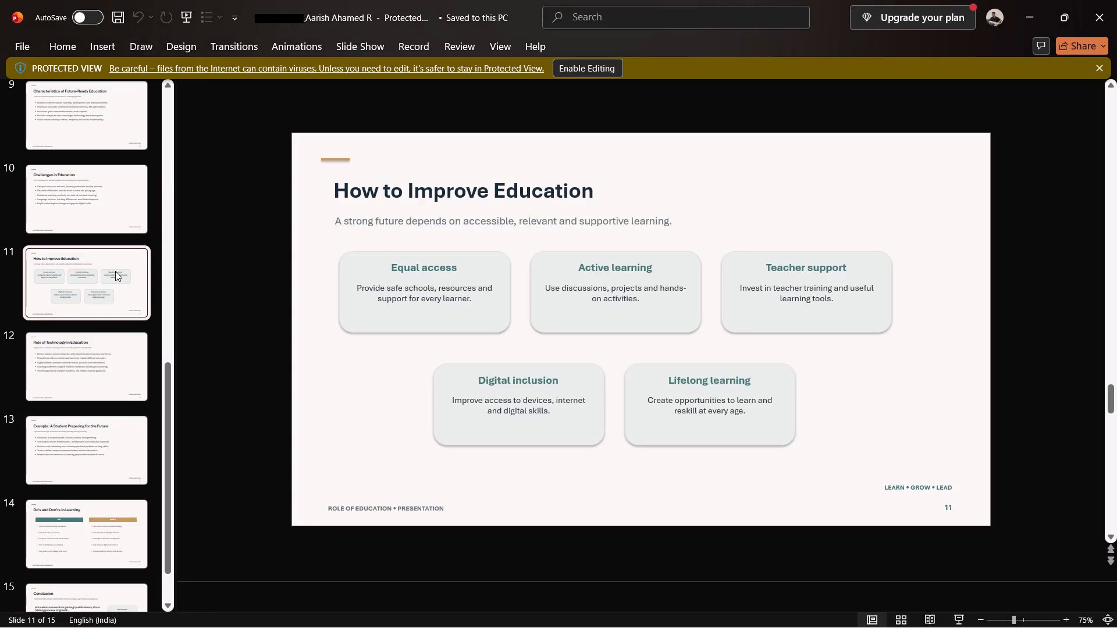
{"action": "key", "text": "ctrl+c"}
{"action": "key", "text": "alt+Tab"}
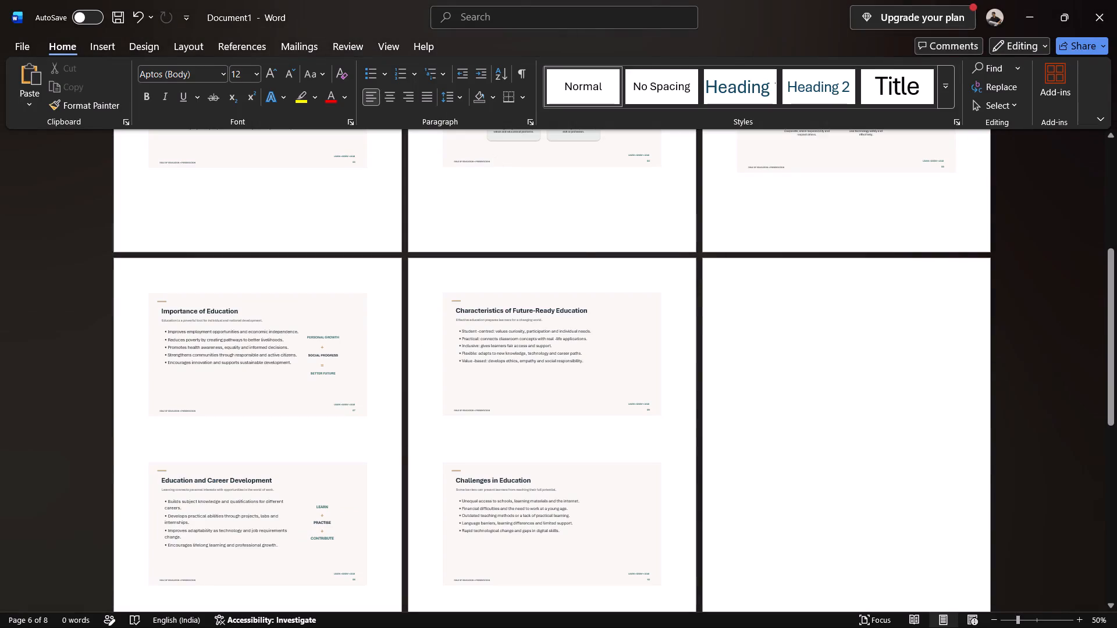
{"action": "left_click", "coordinate": [705, 330]}
{"action": "left_click", "coordinate": [763, 321]}
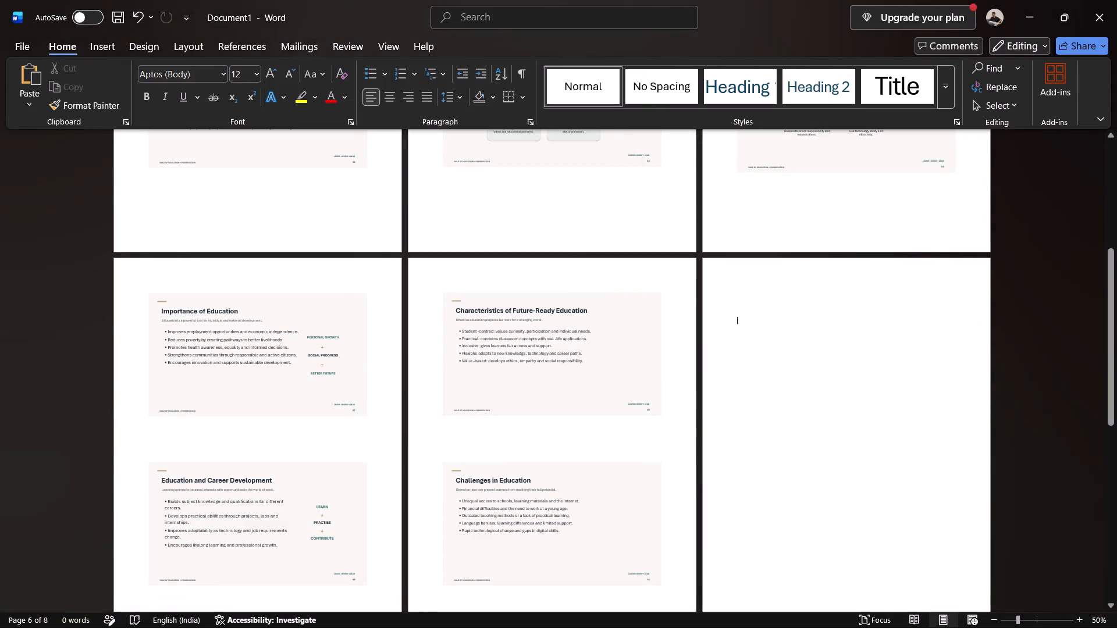
{"action": "key", "text": "ctrl+v"}
Copy slide 12, "Role of Technology in Education", from PowerPoint into Word and move it below "How to Improve Education" on page 6.
{"action": "key", "text": "alt+Tab"}
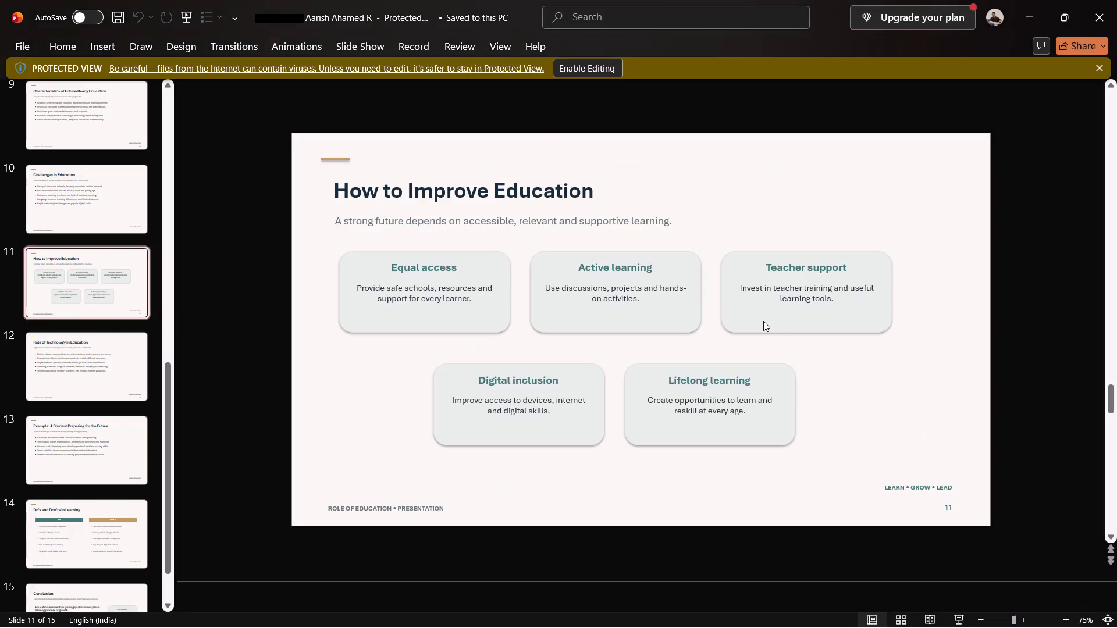
{"action": "left_click", "coordinate": [37, 357]}
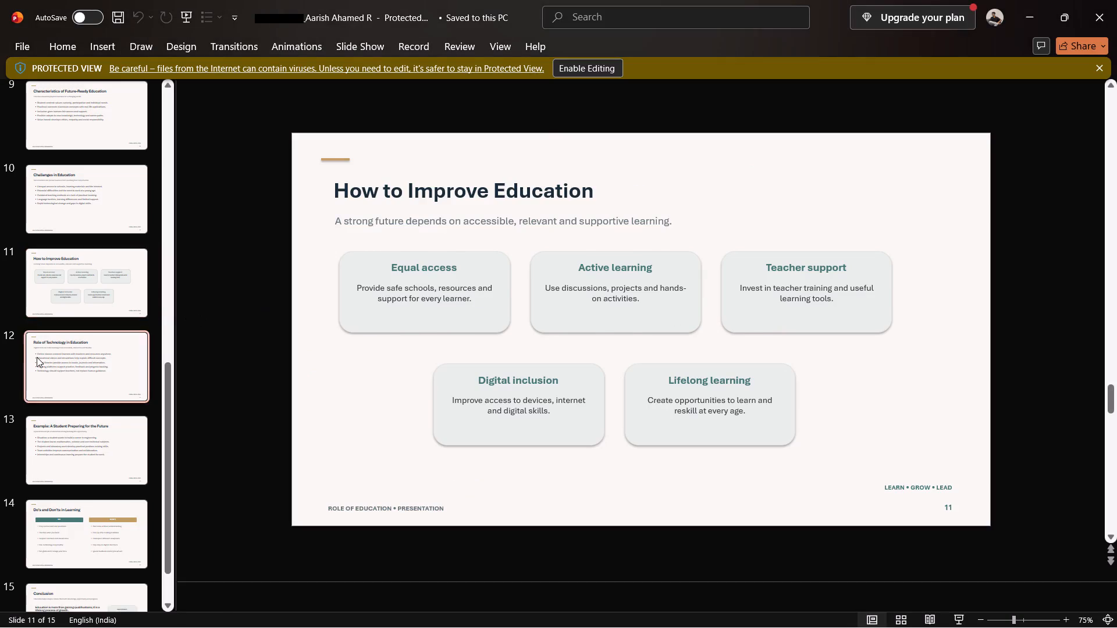
{"action": "left_click", "coordinate": [69, 337]}
{"action": "key", "text": "ctrl+c"}
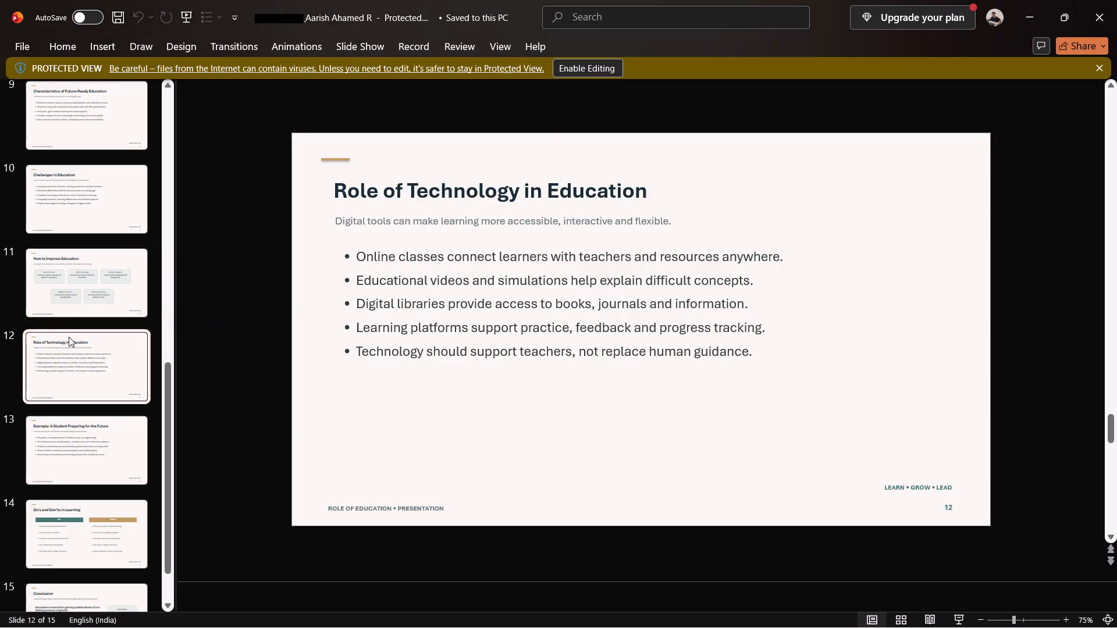
{"action": "key", "text": "alt+Tab"}
{"action": "left_click", "coordinate": [764, 518]}
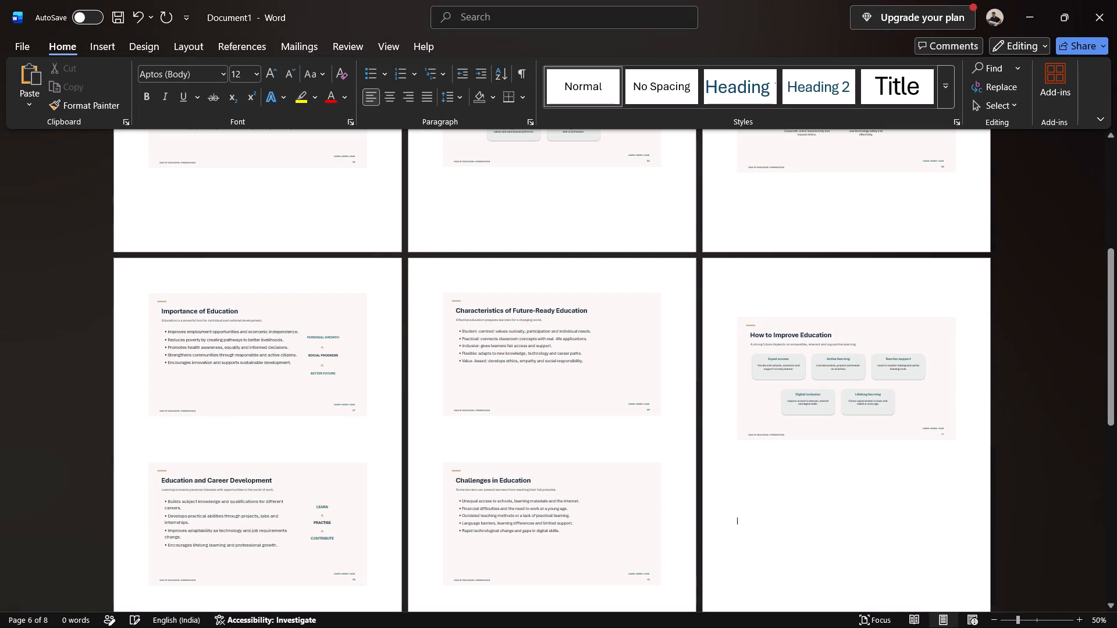
{"action": "key", "text": "ctrl+v"}
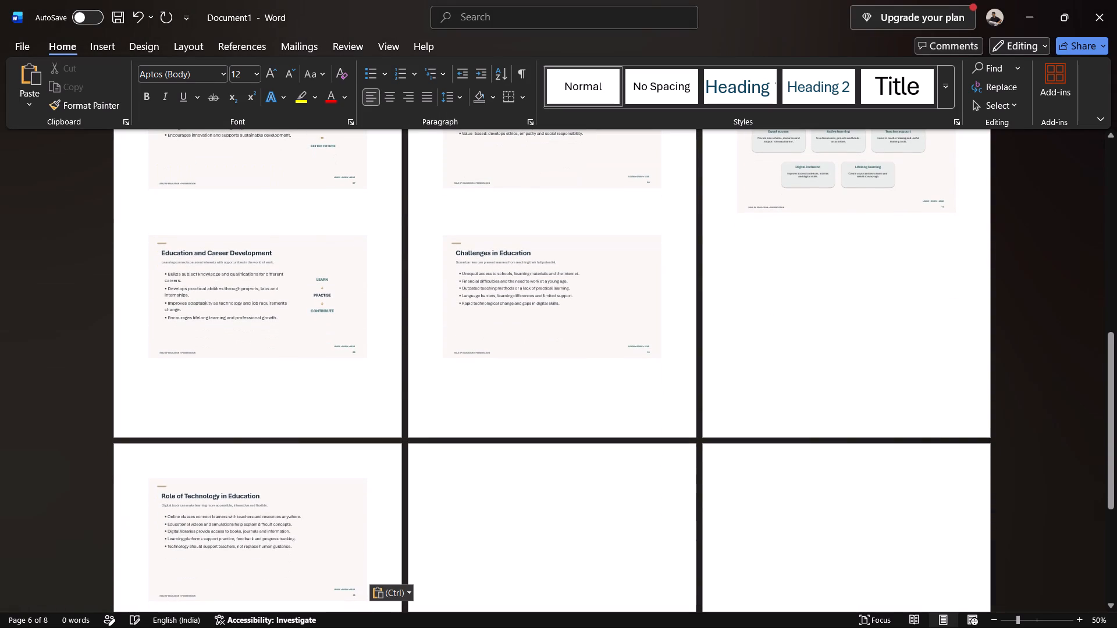
{"action": "left_click_drag", "start_coordinate": [312, 580], "coordinate": [748, 277]}
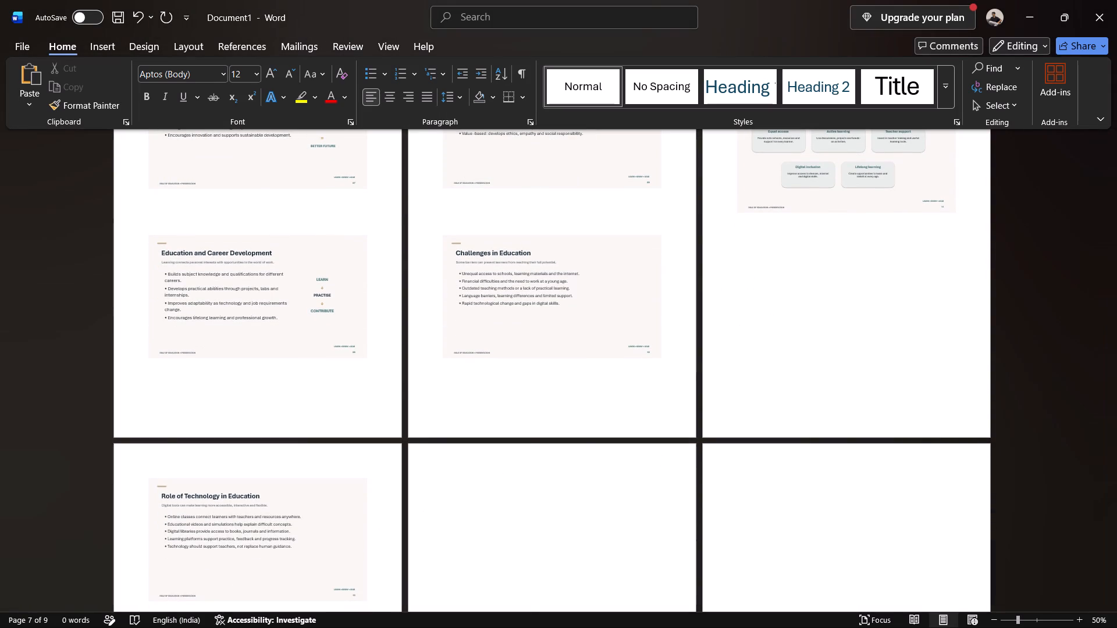
Make "How to Improve Education" float via text wrapping and align it level with "Characteristics of Future-Ready Education" on page 5.
{"action": "scroll", "coordinate": [748, 277], "scroll_direction": "up", "scroll_amount": 2}
{"action": "left_click", "coordinate": [797, 265]}
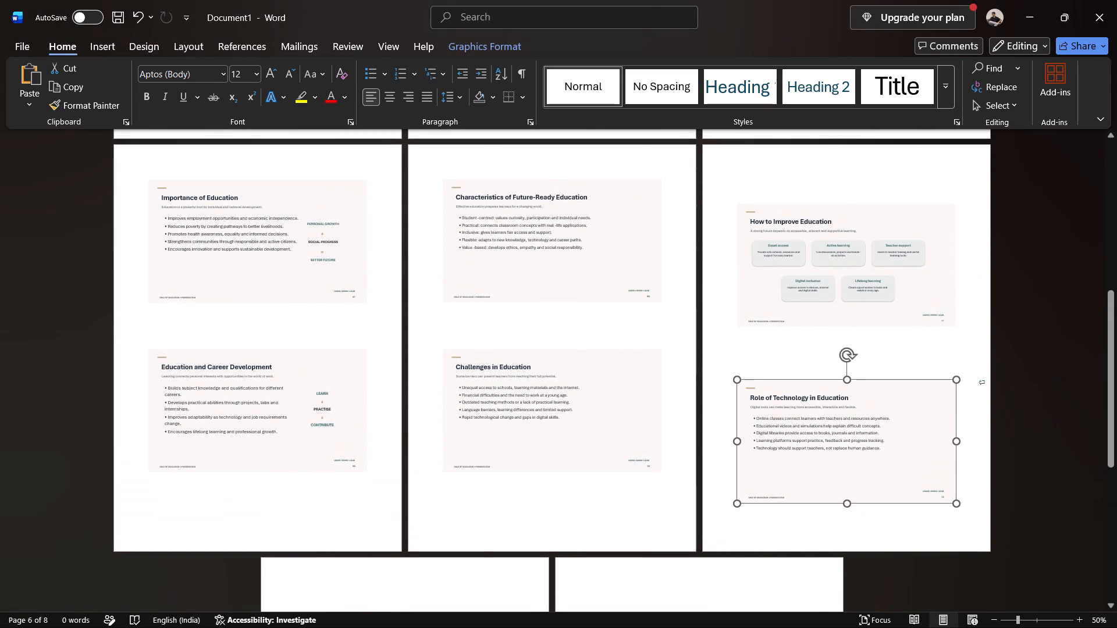
{"action": "left_click_drag", "start_coordinate": [797, 265], "coordinate": [798, 242]}
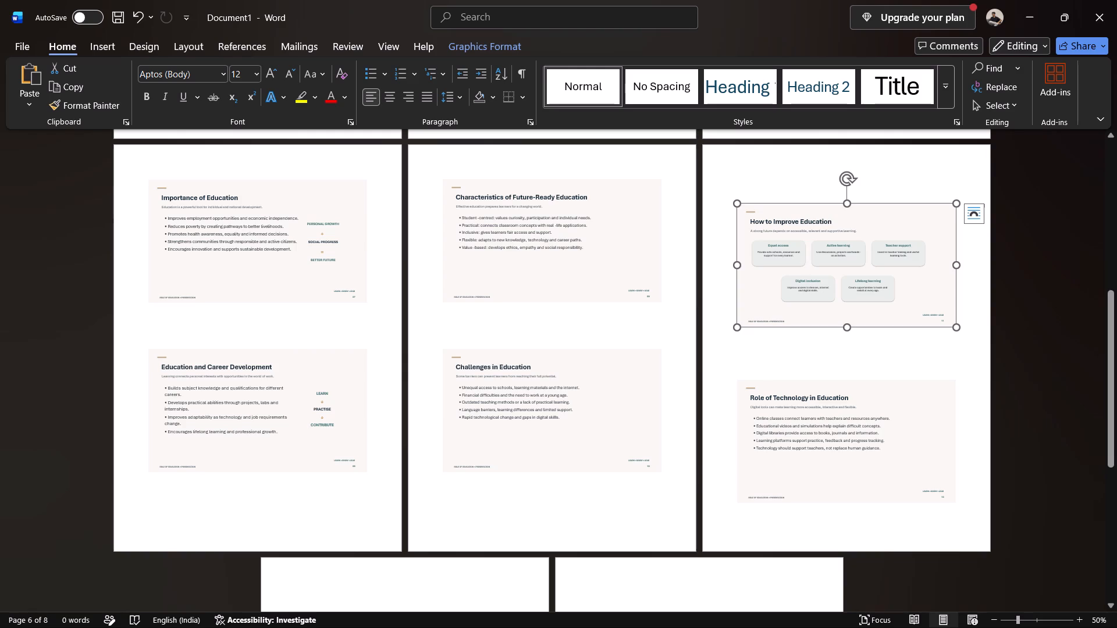
{"action": "right_click", "coordinate": [798, 242]}
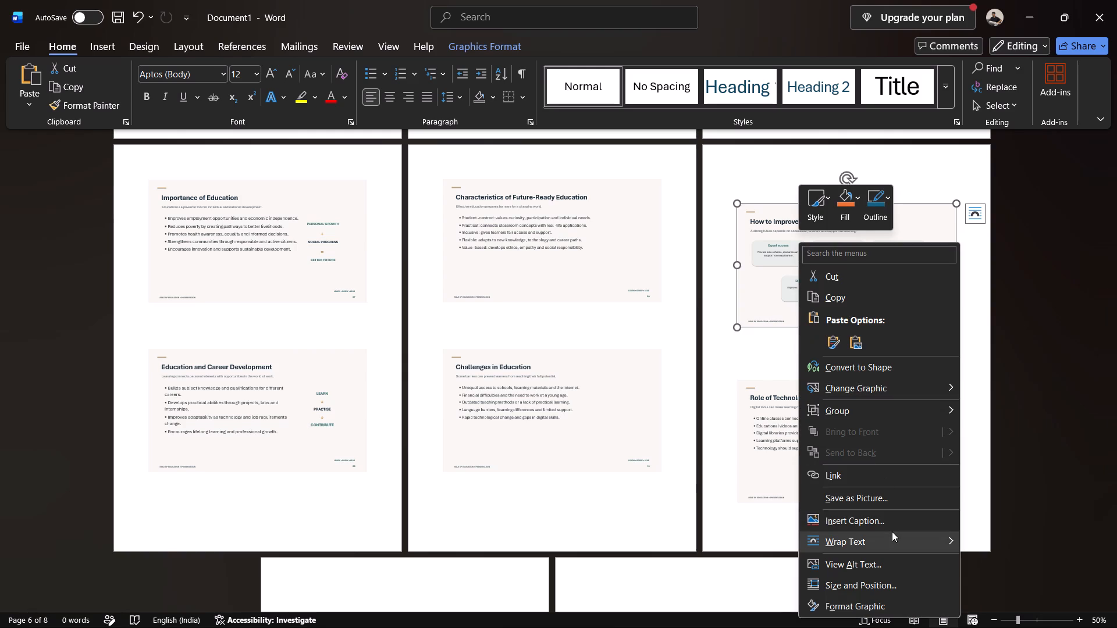
{"action": "left_click", "coordinate": [1000, 503]}
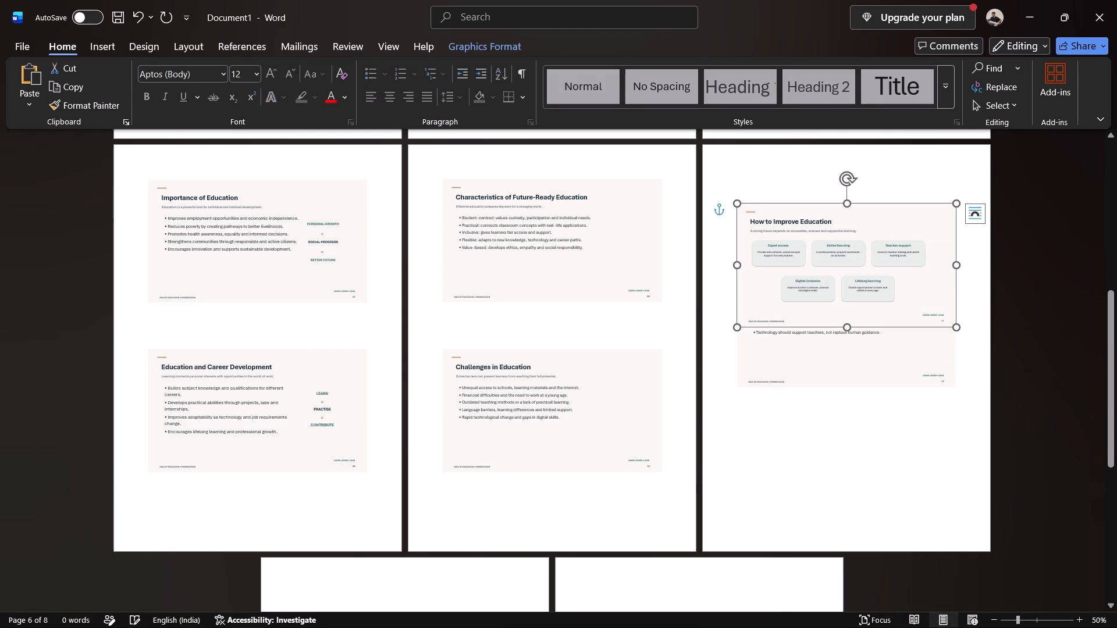
{"action": "left_click_drag", "start_coordinate": [755, 235], "coordinate": [753, 219]}
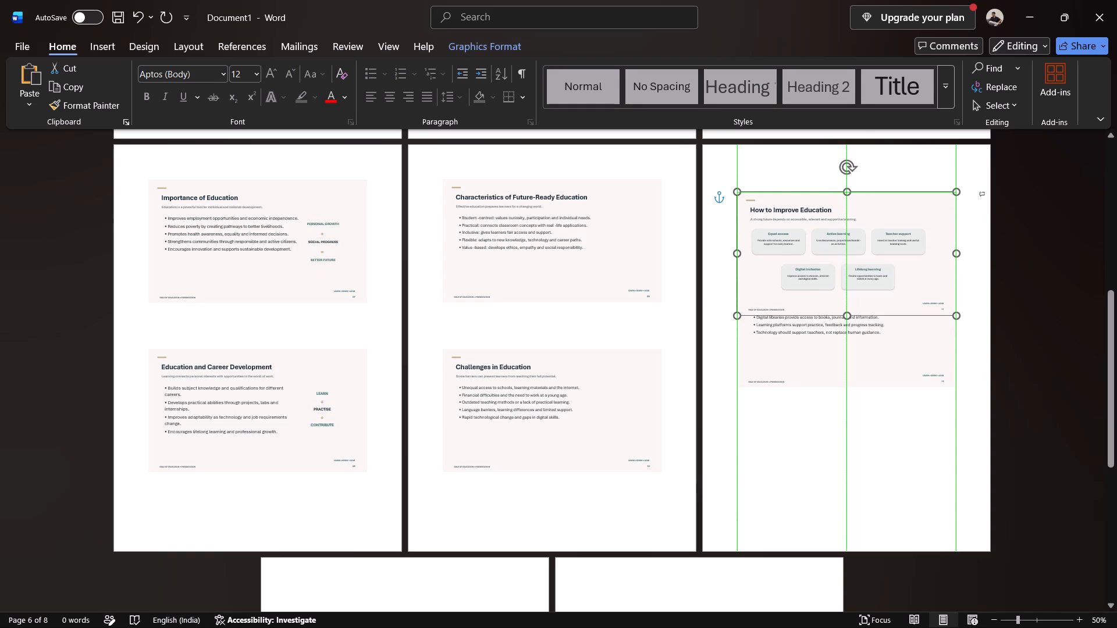
{"action": "left_click_drag", "start_coordinate": [753, 219], "coordinate": [763, 212]}
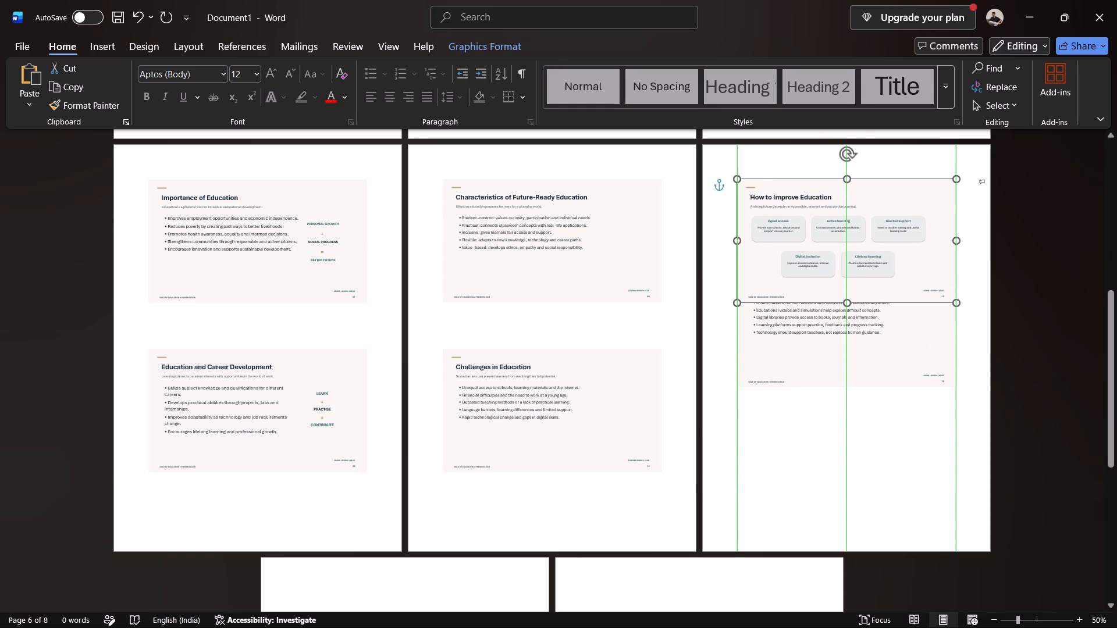
{"action": "left_click_drag", "start_coordinate": [763, 212], "coordinate": [763, 218]}
Set "Role of Technology in Education" to Behind Text wrapping and place it on page 6, level with "Challenges in Education".
{"action": "left_click", "coordinate": [795, 341]}
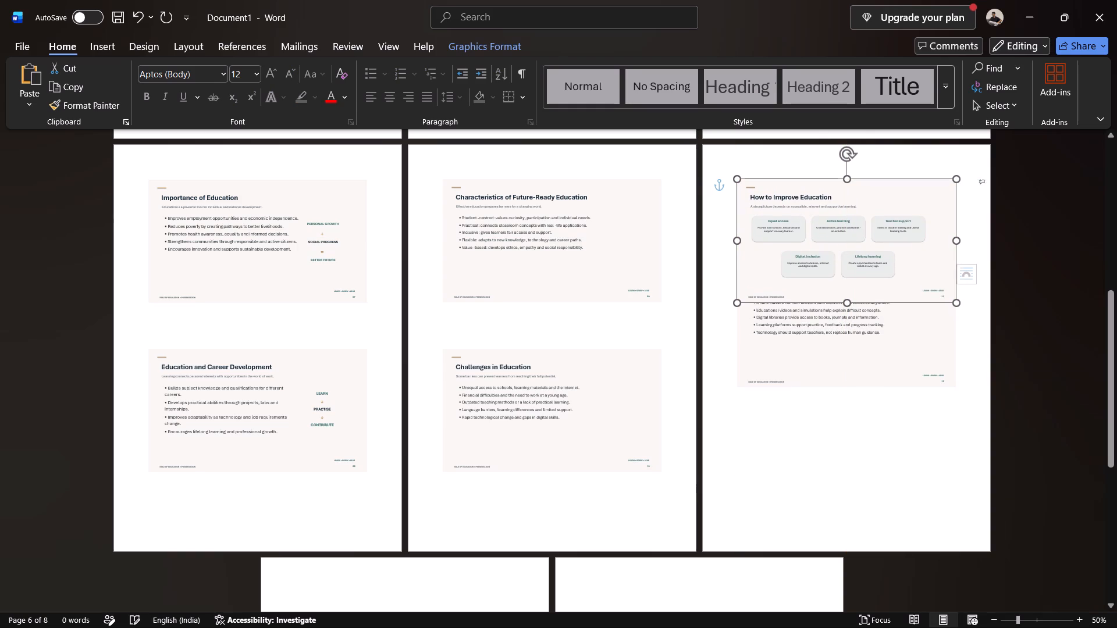
{"action": "left_click", "coordinate": [973, 279]}
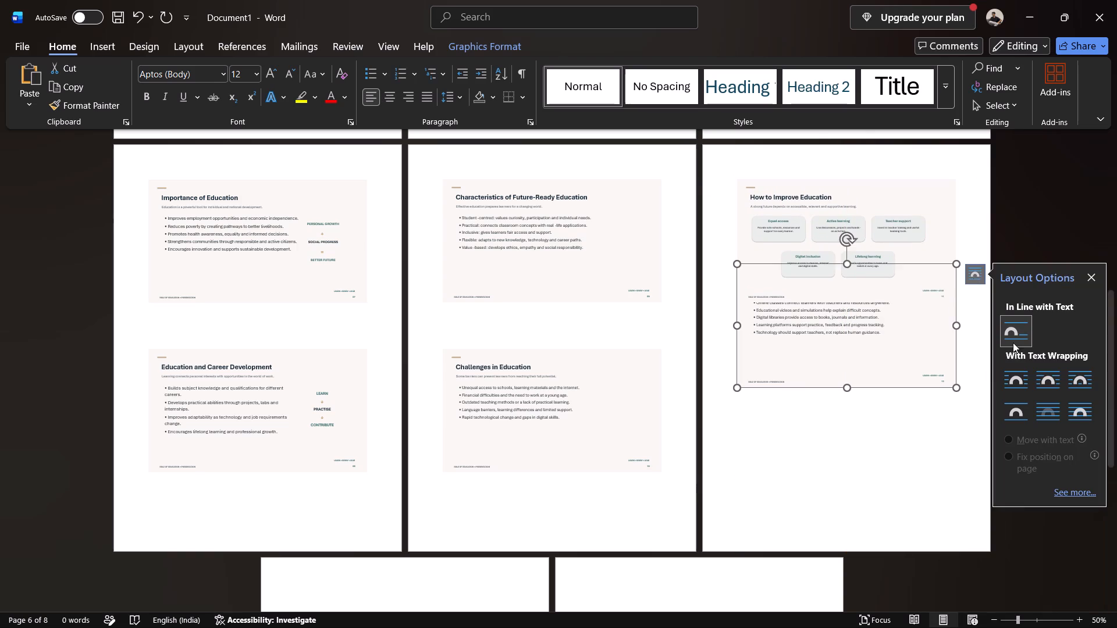
{"action": "left_click", "coordinate": [1050, 401]}
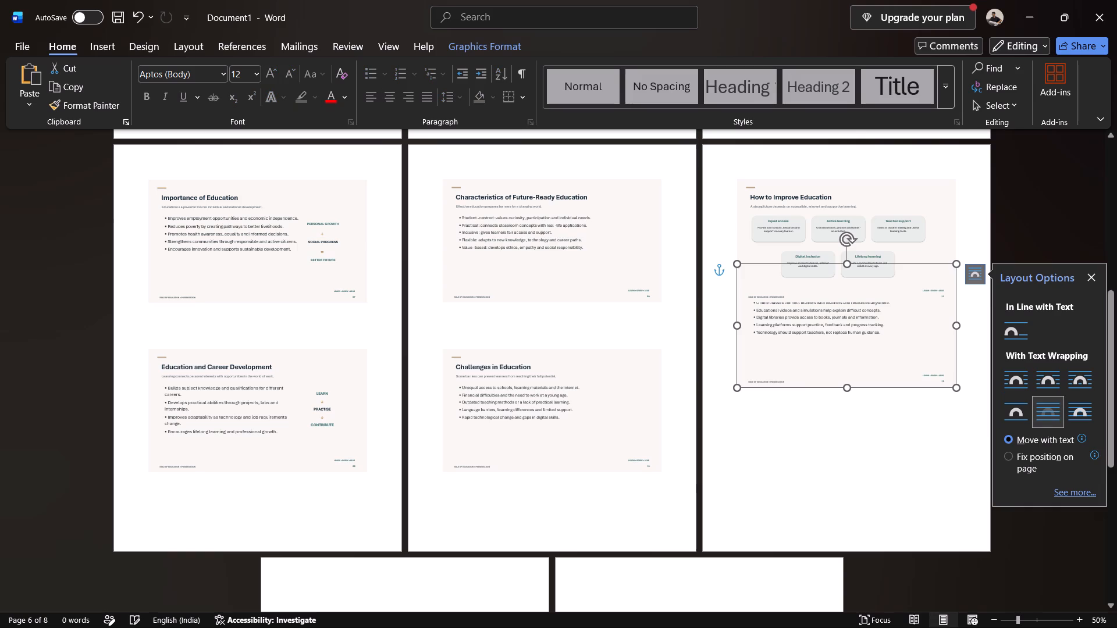
{"action": "left_click_drag", "start_coordinate": [802, 302], "coordinate": [802, 388]}
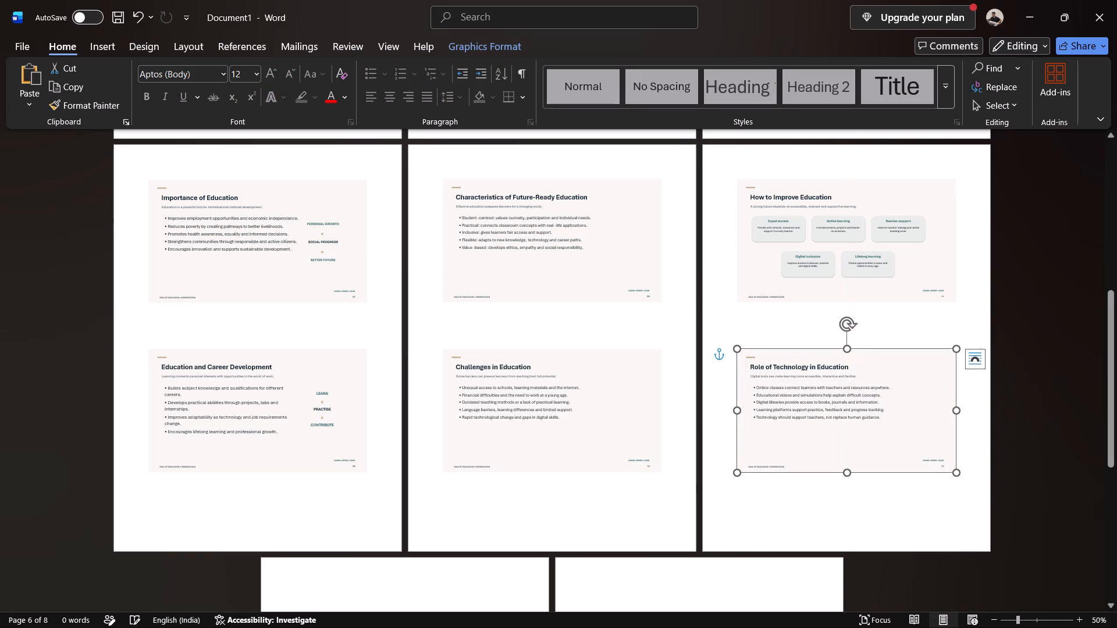
{"action": "left_click", "coordinate": [657, 473]}
{"action": "left_click", "coordinate": [641, 552]}
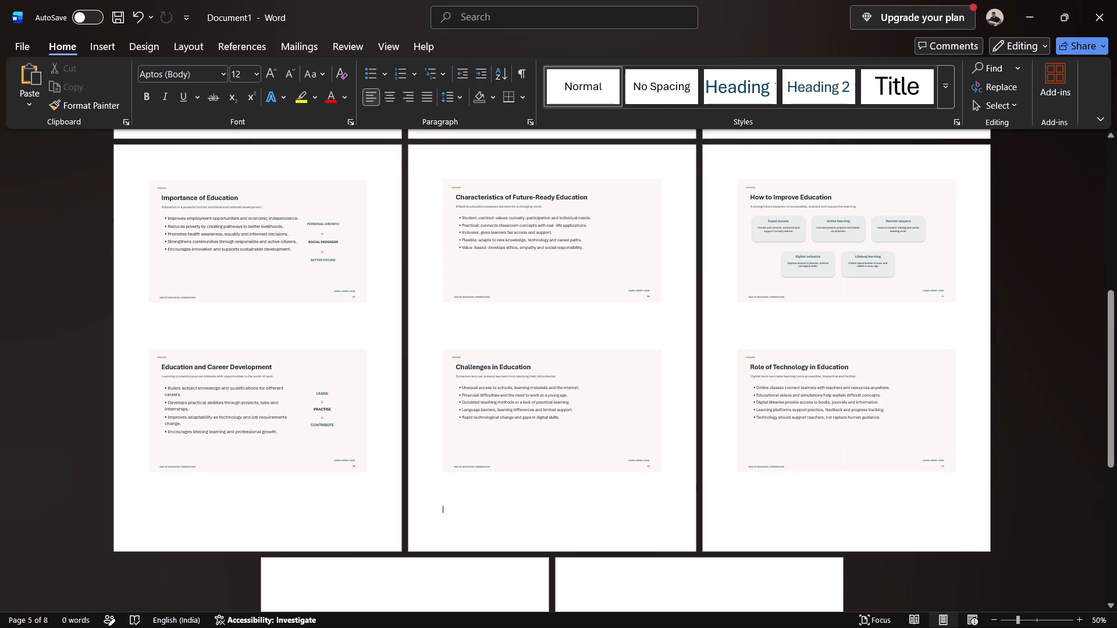
Copy slide 13, "Example: A Student Preparing for the Future", from PowerPoint and paste it into Word near the top of page 7.
{"action": "scroll", "coordinate": [641, 552], "scroll_direction": "down", "scroll_amount": 3}
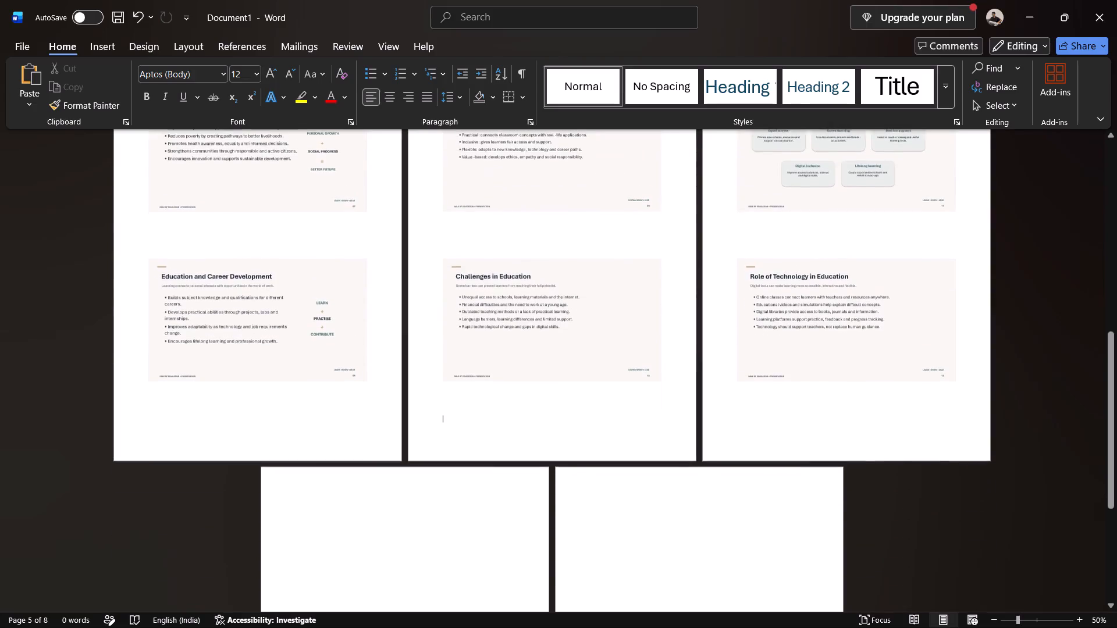
{"action": "scroll", "coordinate": [641, 552], "scroll_direction": "down", "scroll_amount": 2}
{"action": "left_click", "coordinate": [341, 334]}
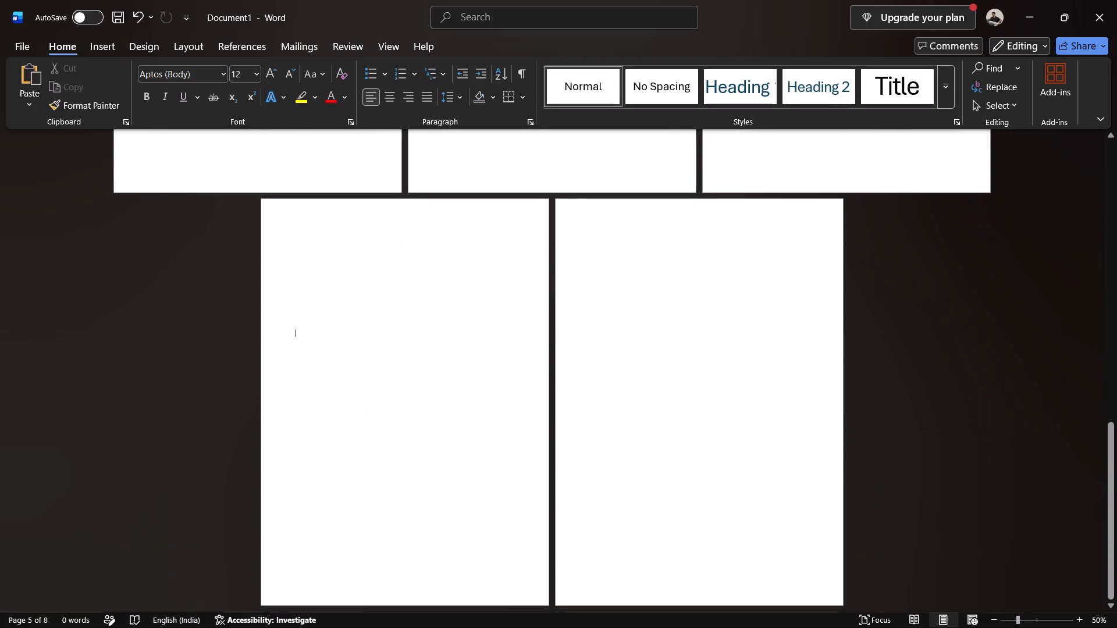
{"action": "key", "text": "alt+Tab"}
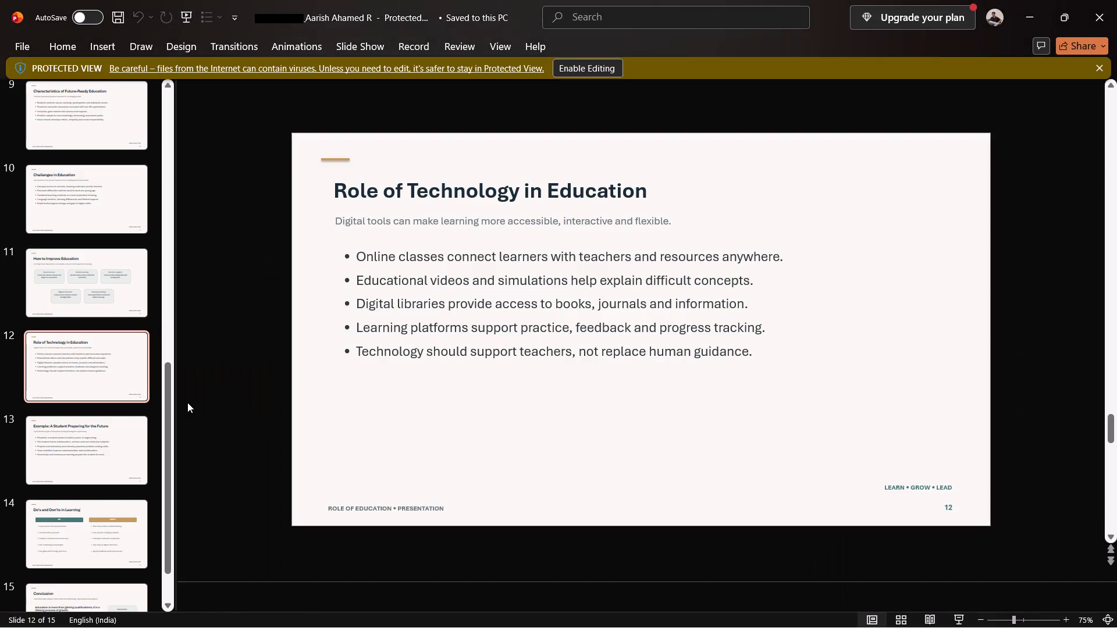
{"action": "scroll", "coordinate": [95, 374], "scroll_direction": "down", "scroll_amount": 4}
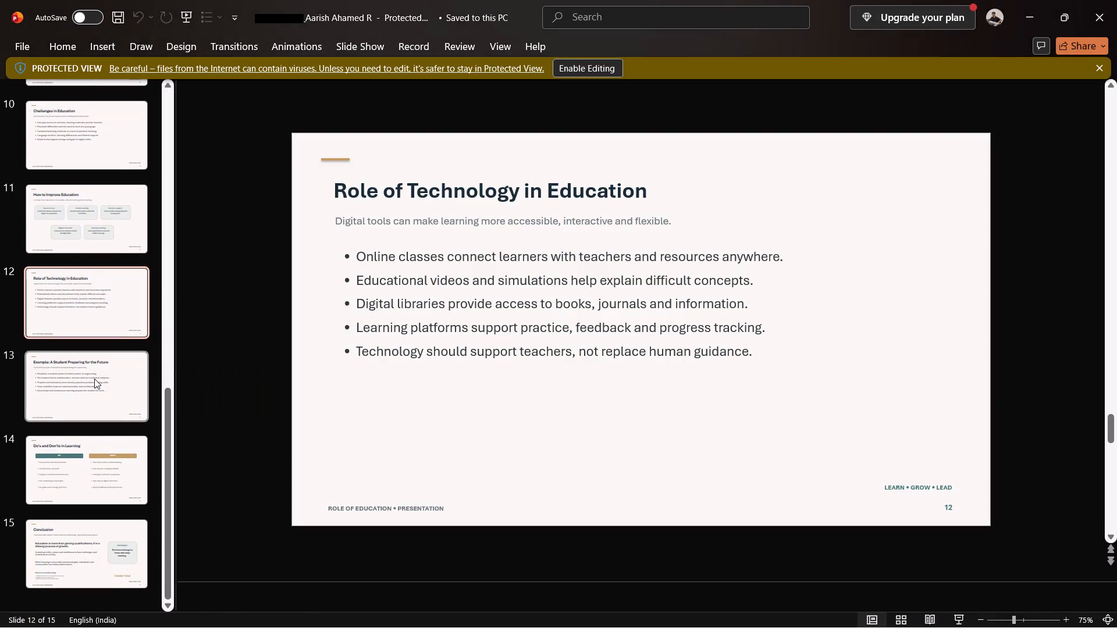
{"action": "left_click", "coordinate": [94, 379]}
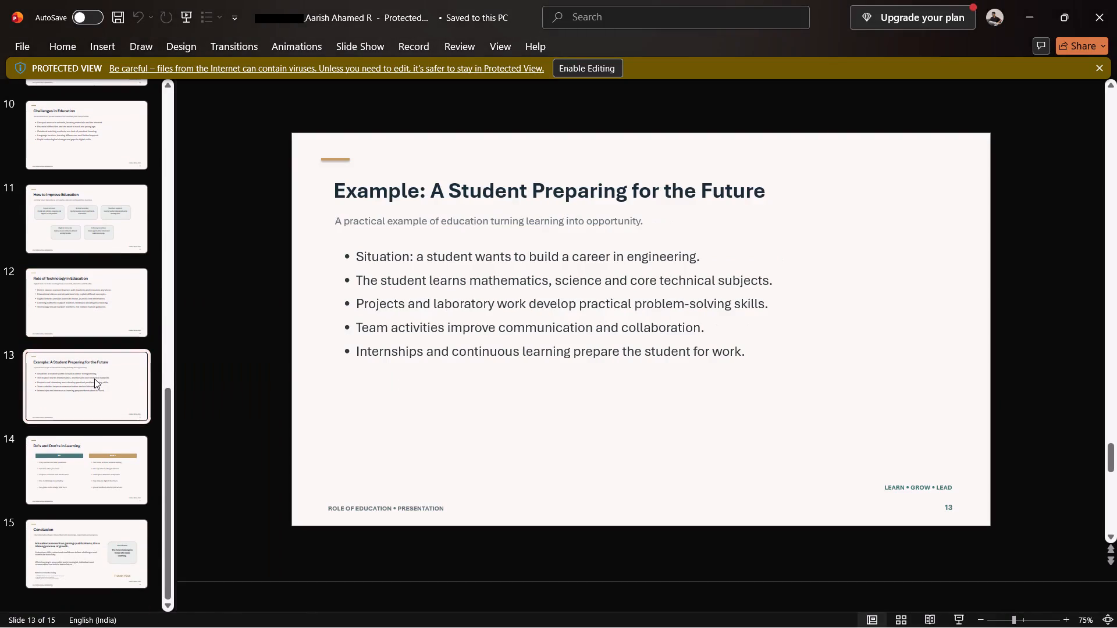
{"action": "key", "text": "ctrl+c"}
{"action": "key", "text": "alt+Tab"}
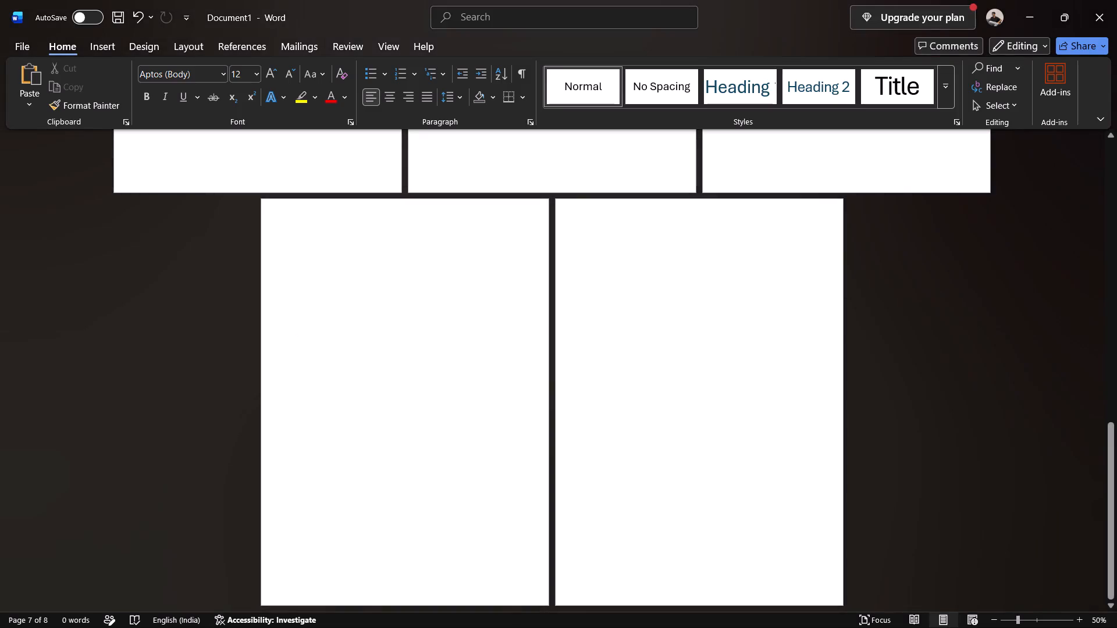
{"action": "left_click", "coordinate": [357, 248]}
{"action": "key", "text": "ctrl+v"}
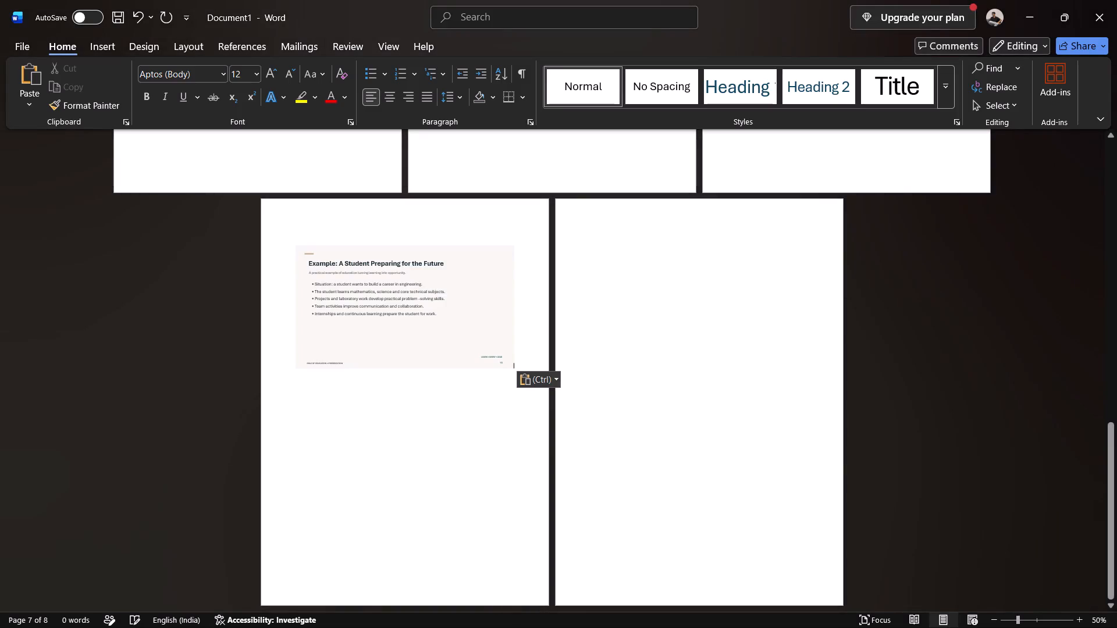
Try to copy slide 14, "Do's and Don'ts in Learning", from PowerPoint into the lower half of page 7 in Word.
{"action": "scroll", "coordinate": [356, 312], "scroll_direction": "down", "scroll_amount": 2}
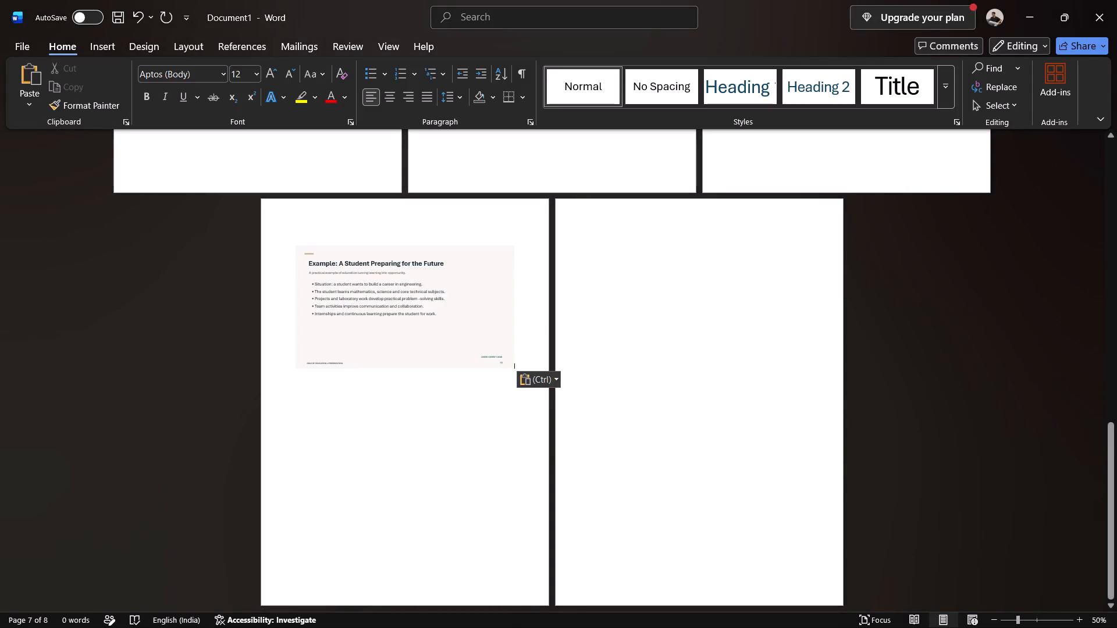
{"action": "left_click", "coordinate": [405, 450]}
{"action": "key", "text": "alt+Tab"}
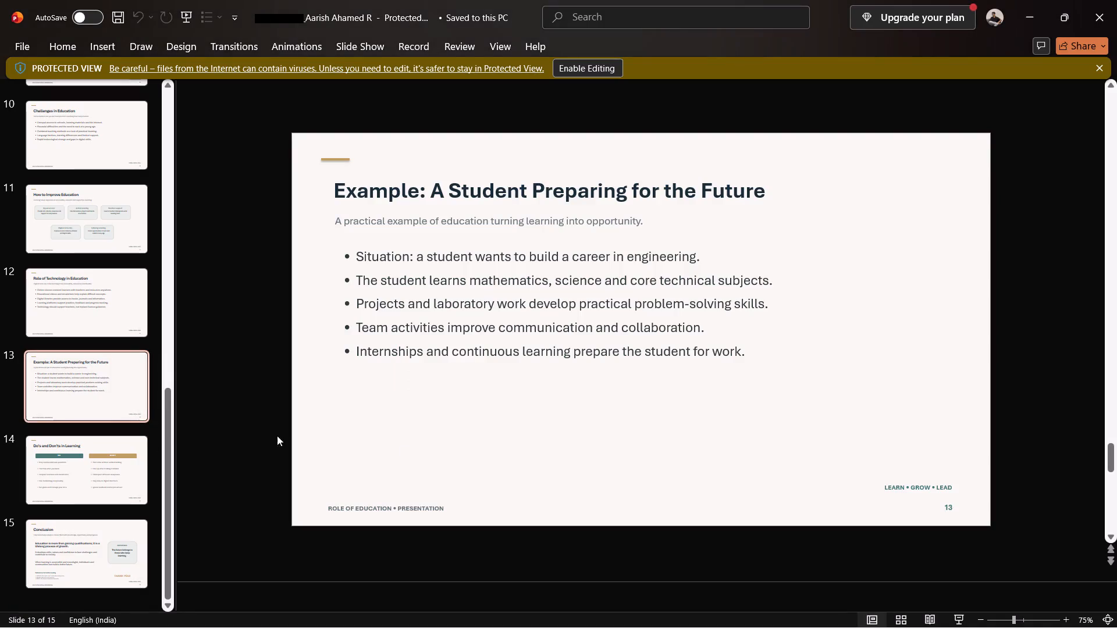
{"action": "left_click", "coordinate": [96, 477]}
{"action": "right_click", "coordinate": [113, 459]}
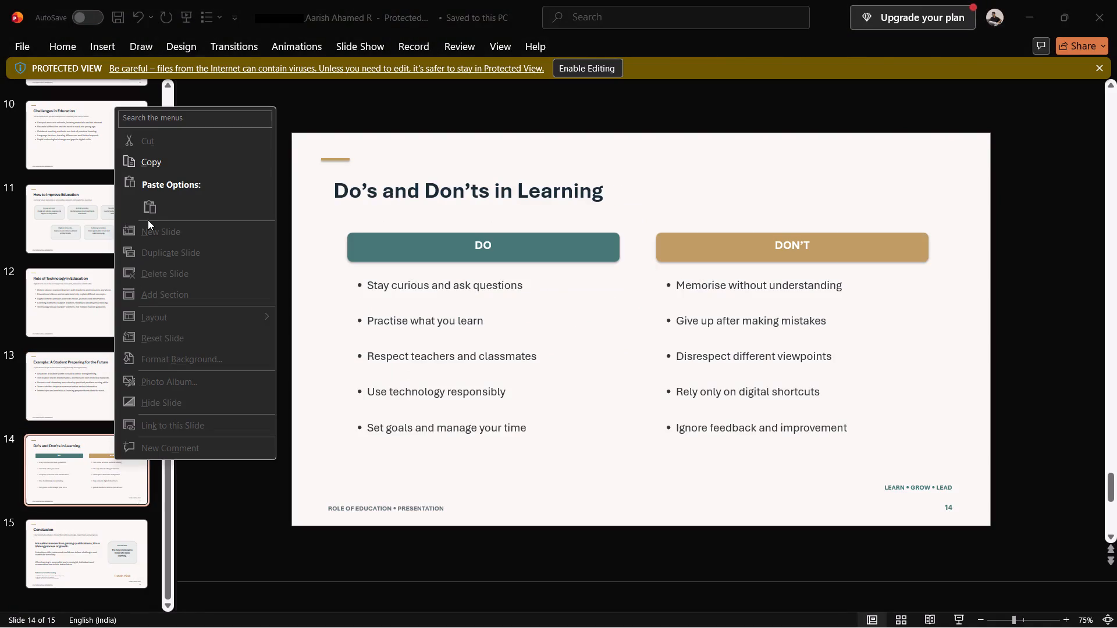
{"action": "key", "text": "ctrl+c"}
{"action": "key", "text": "alt+Tab"}
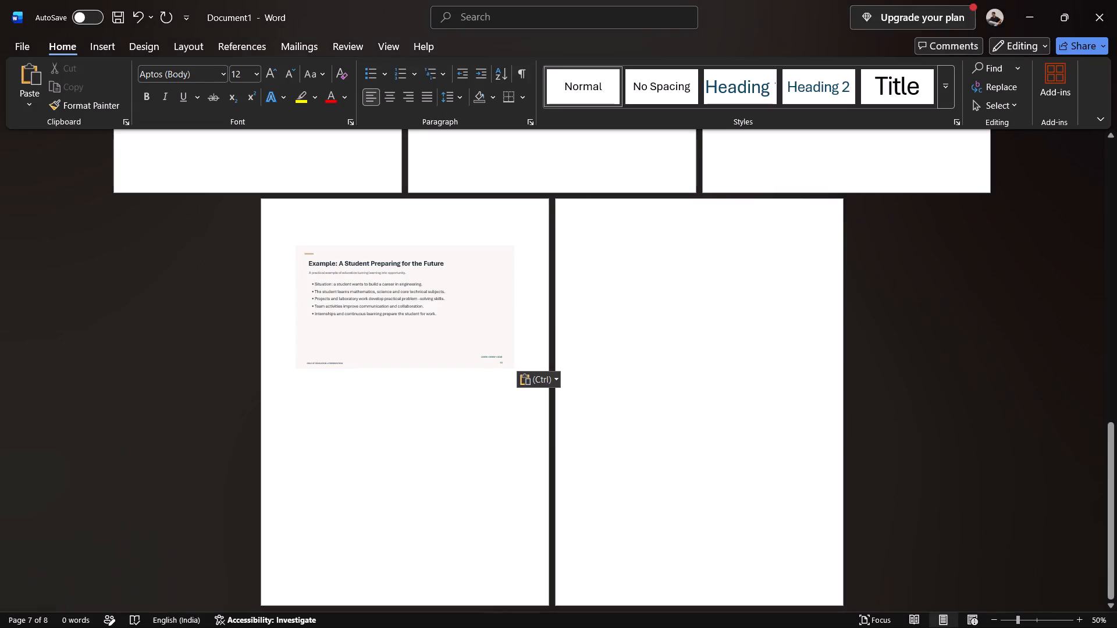
{"action": "left_click", "coordinate": [360, 453]}
{"action": "key", "text": "ctrl+v"}
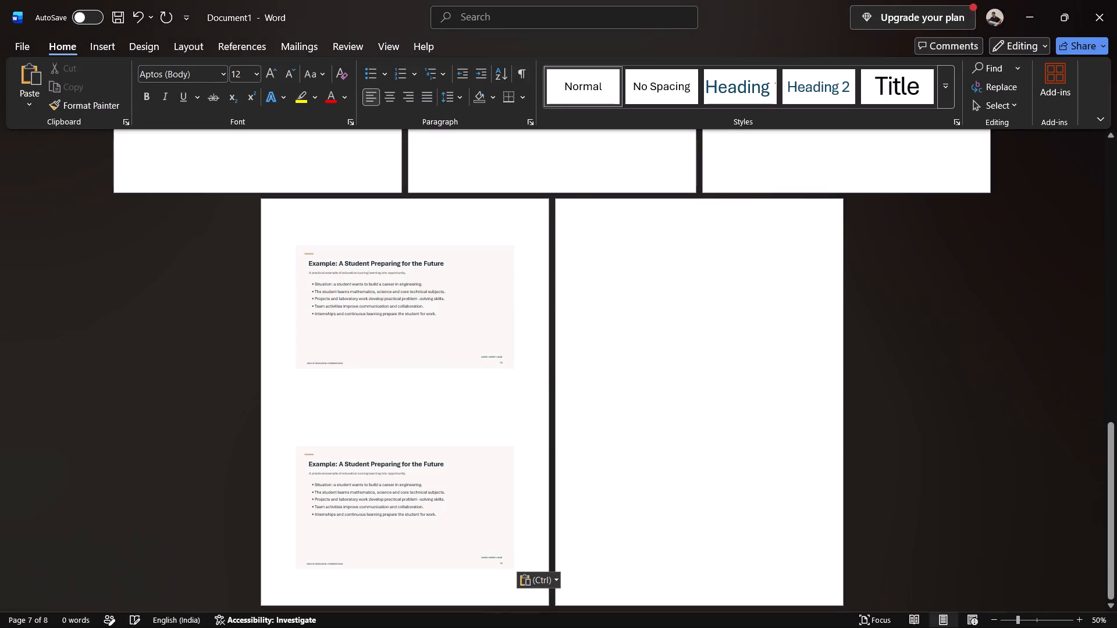
Copy slide 15, "Conclusion", from PowerPoint and paste it into Word on page 8.
{"action": "key", "text": "alt+Tab"}
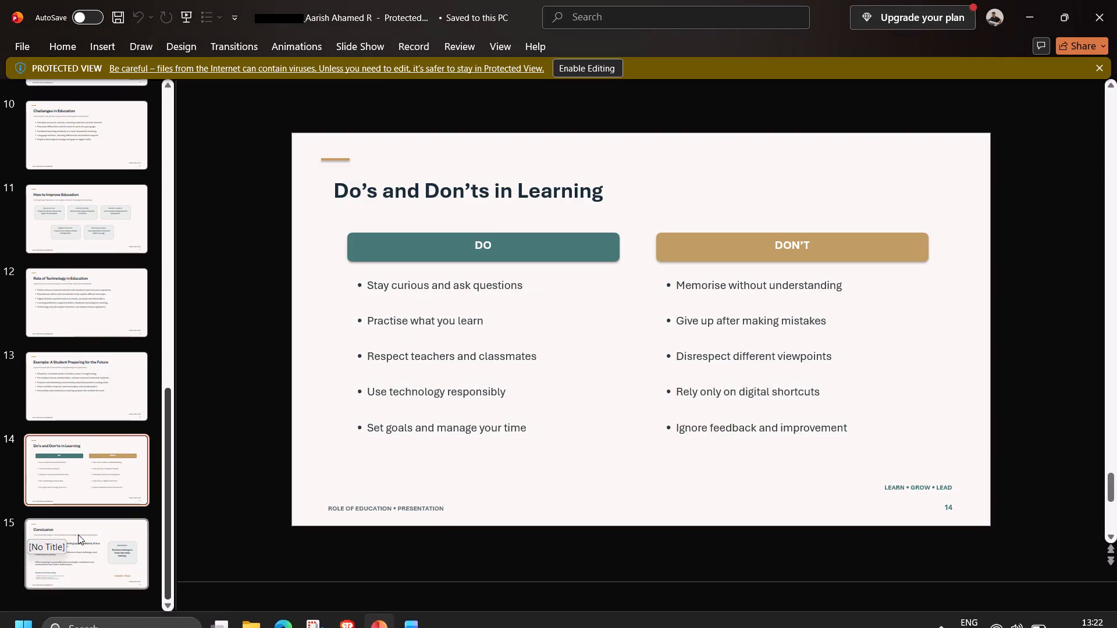
{"action": "left_click", "coordinate": [81, 536]}
{"action": "key", "text": "ctrl+c"}
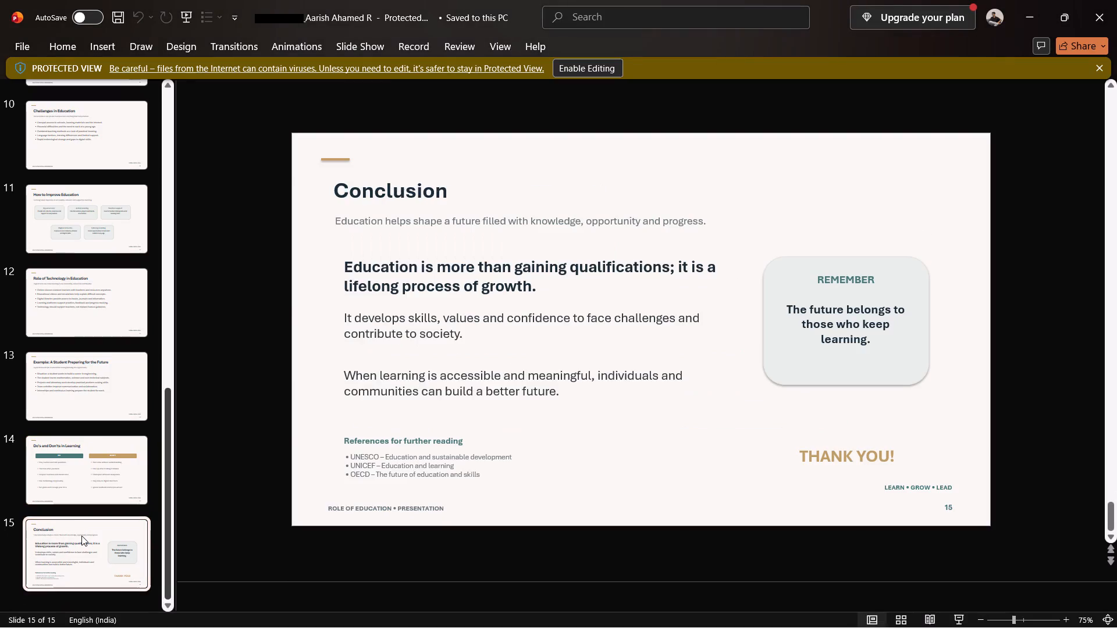
{"action": "key", "text": "alt+Tab"}
{"action": "left_click", "coordinate": [691, 304]}
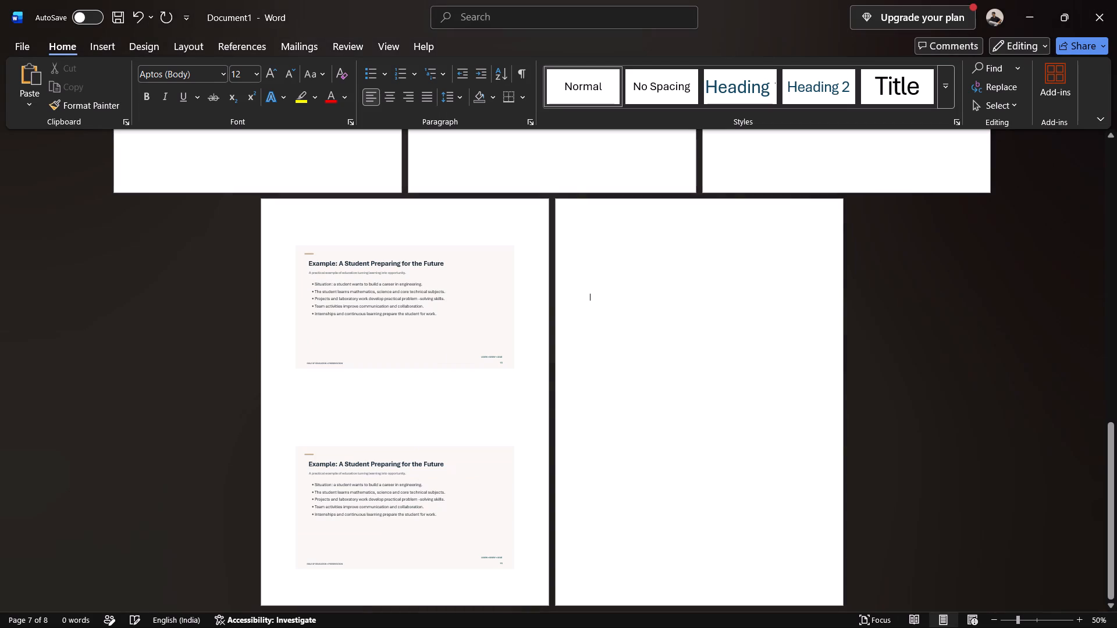
{"action": "key", "text": "ctrl+v"}
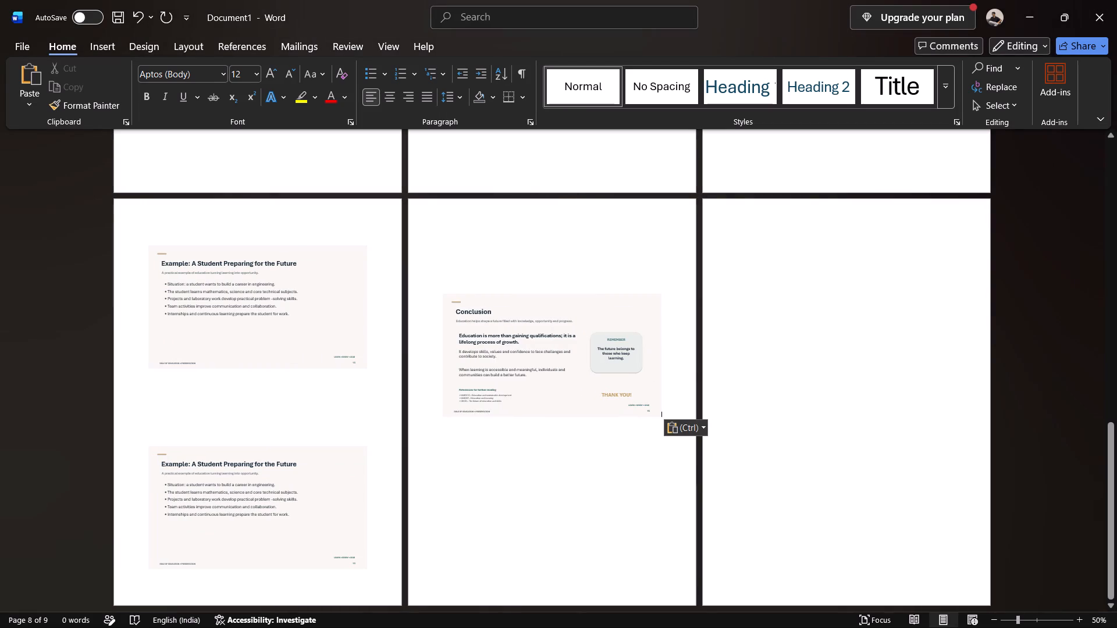
Move the upper "Example: A Student Preparing for the Future" slide on page 7 up to the top margin.
{"action": "left_click", "coordinate": [300, 295]}
{"action": "scroll", "coordinate": [300, 295], "scroll_direction": "up", "scroll_amount": 5, "text": "ctrl"}
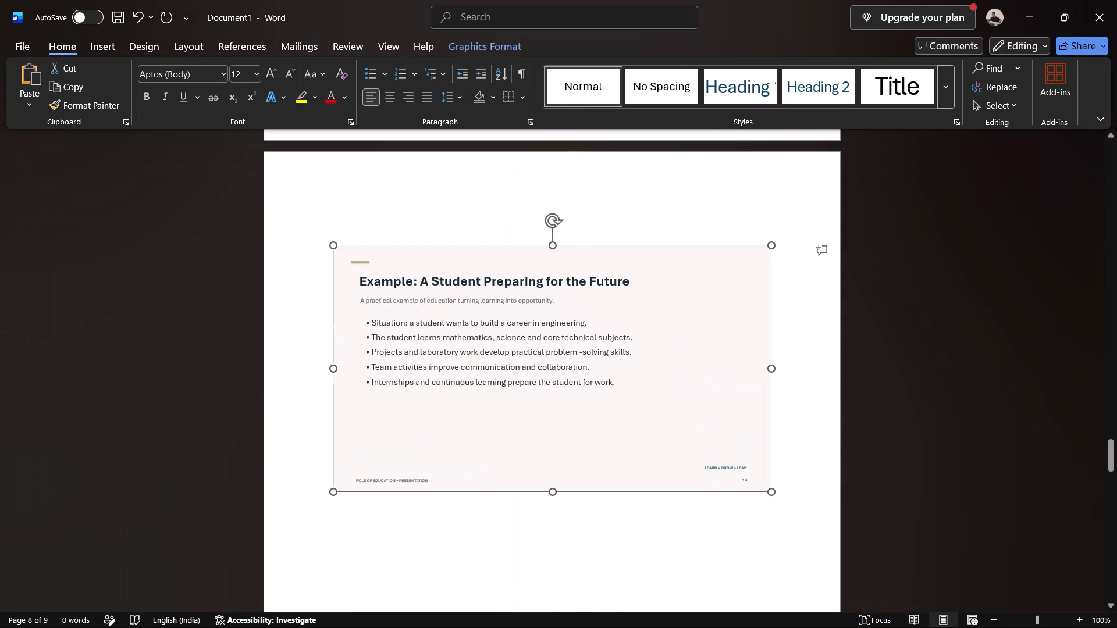
{"action": "left_click", "coordinate": [417, 285]}
{"action": "left_click_drag", "start_coordinate": [417, 285], "coordinate": [416, 251]}
{"action": "left_click_drag", "start_coordinate": [416, 251], "coordinate": [417, 245]}
{"action": "left_click_drag", "start_coordinate": [429, 284], "coordinate": [429, 237]}
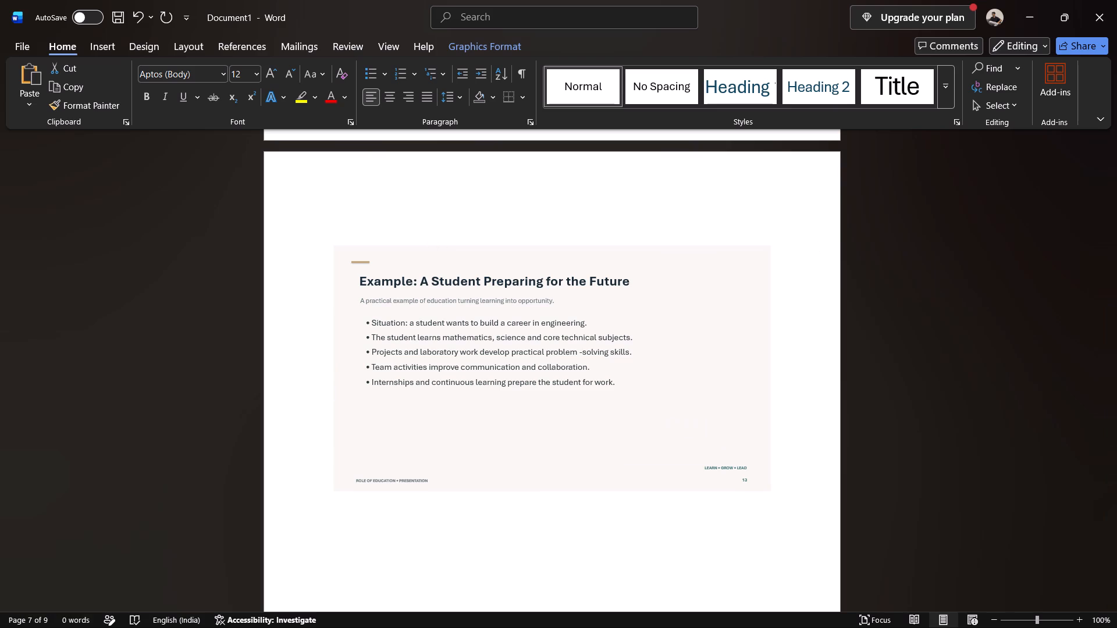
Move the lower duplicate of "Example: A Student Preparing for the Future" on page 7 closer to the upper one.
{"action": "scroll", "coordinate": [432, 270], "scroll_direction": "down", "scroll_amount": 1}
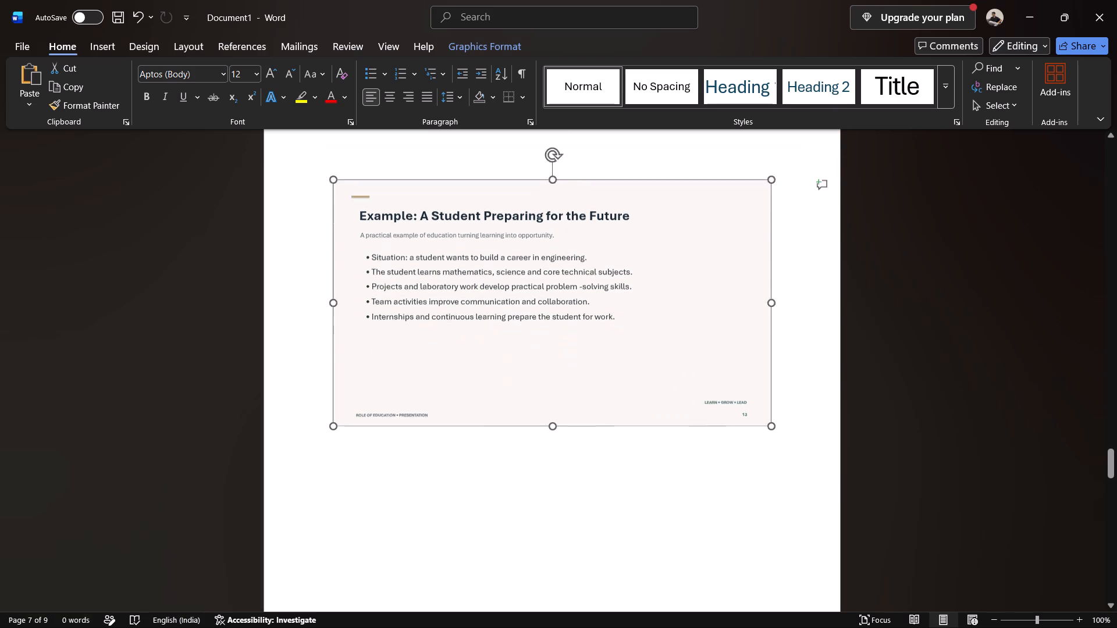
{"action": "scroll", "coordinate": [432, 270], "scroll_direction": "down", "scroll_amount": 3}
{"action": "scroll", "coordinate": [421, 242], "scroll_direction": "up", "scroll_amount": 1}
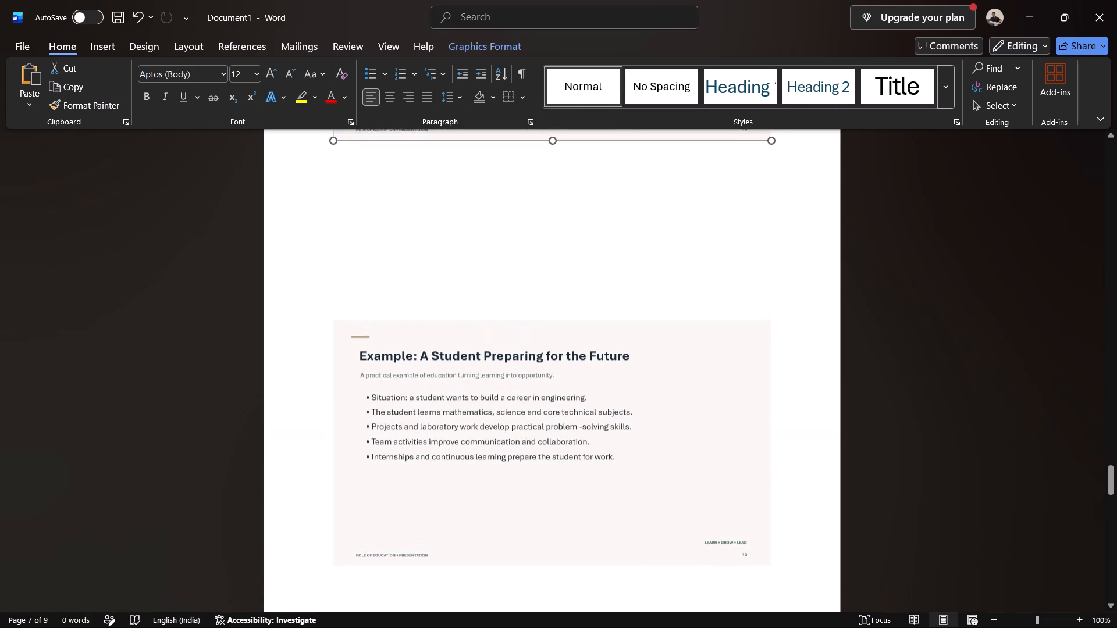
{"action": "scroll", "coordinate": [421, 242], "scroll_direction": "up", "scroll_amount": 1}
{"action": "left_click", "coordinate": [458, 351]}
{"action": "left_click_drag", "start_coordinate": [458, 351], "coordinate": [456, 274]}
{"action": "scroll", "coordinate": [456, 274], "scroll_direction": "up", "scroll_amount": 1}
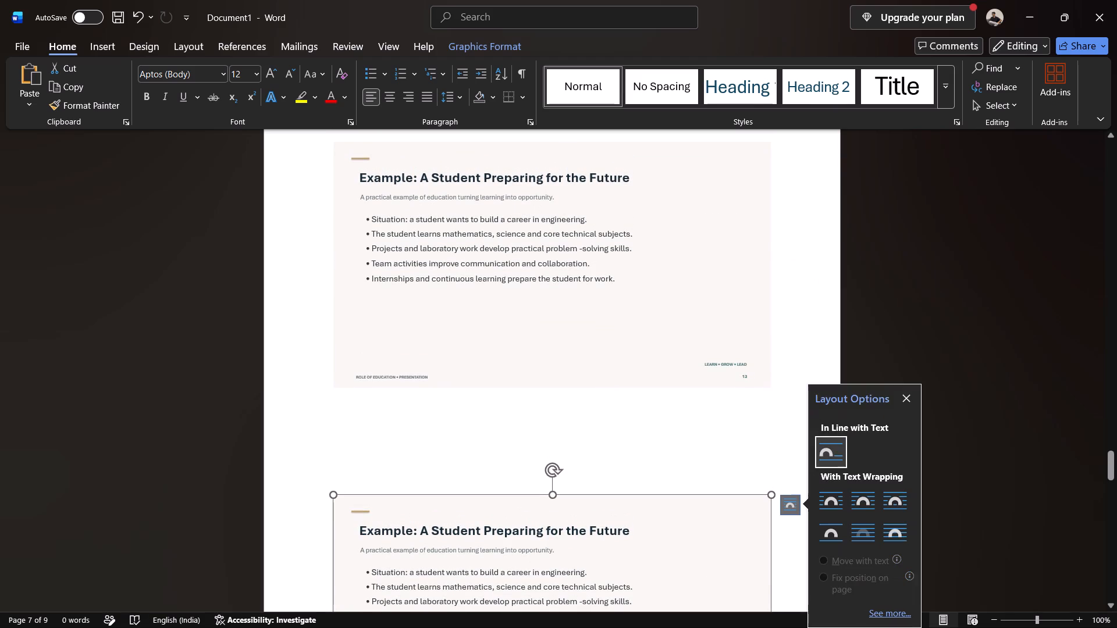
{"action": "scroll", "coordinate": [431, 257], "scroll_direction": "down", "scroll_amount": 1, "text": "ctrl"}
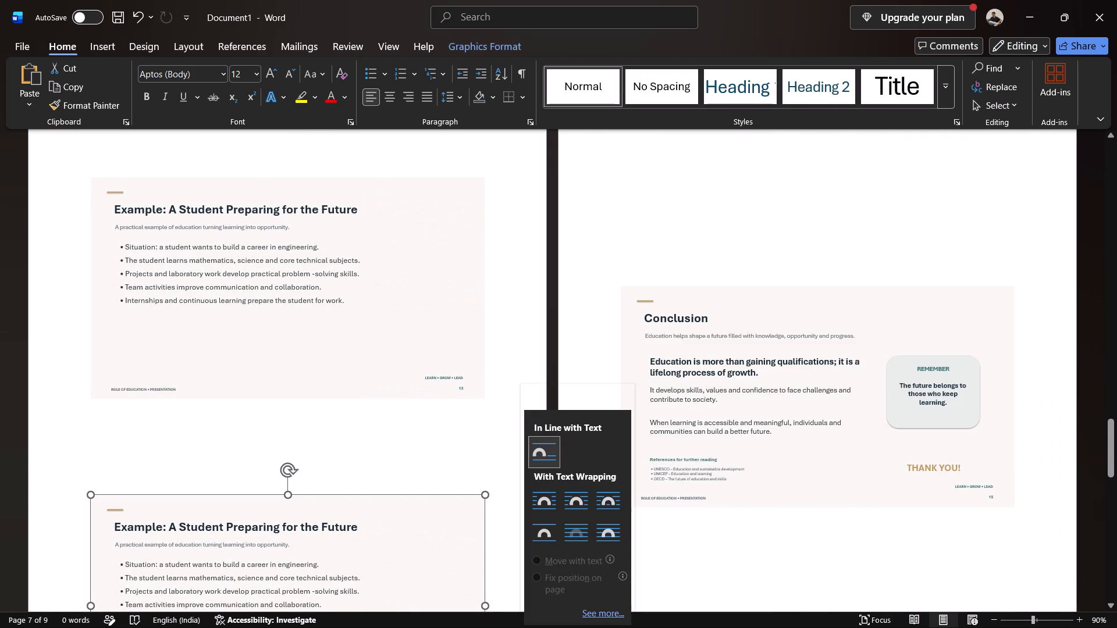
Move the "Conclusion" slide to the top of page 8, level with the upper slide on page 7.
{"action": "left_click_drag", "start_coordinate": [765, 317], "coordinate": [753, 198]}
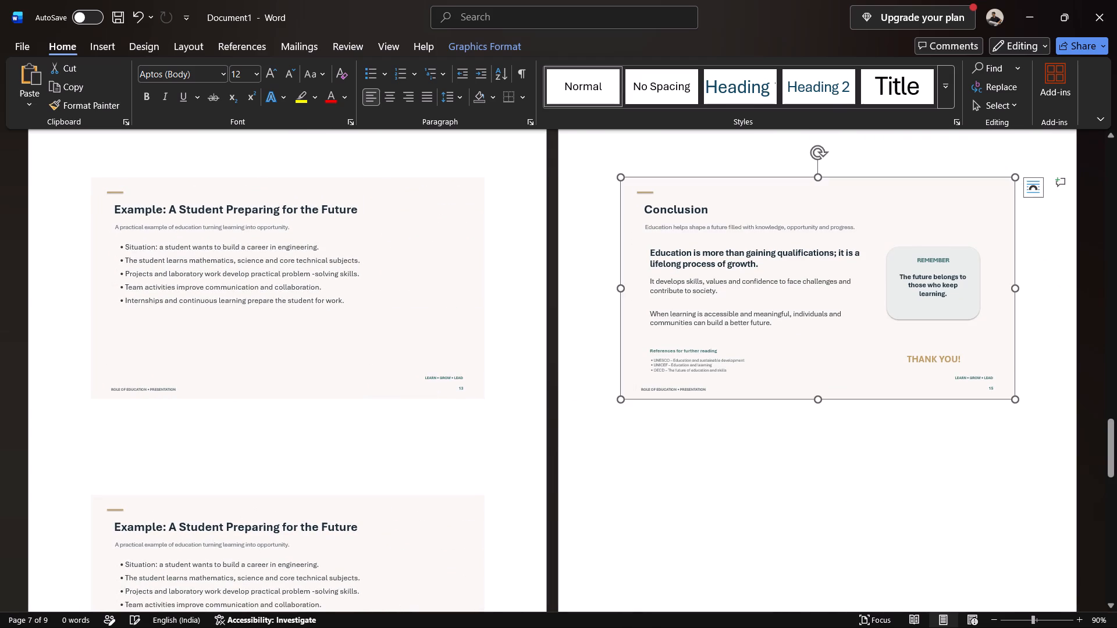
{"action": "scroll", "coordinate": [430, 269], "scroll_direction": "down", "scroll_amount": 4, "text": "ctrl"}
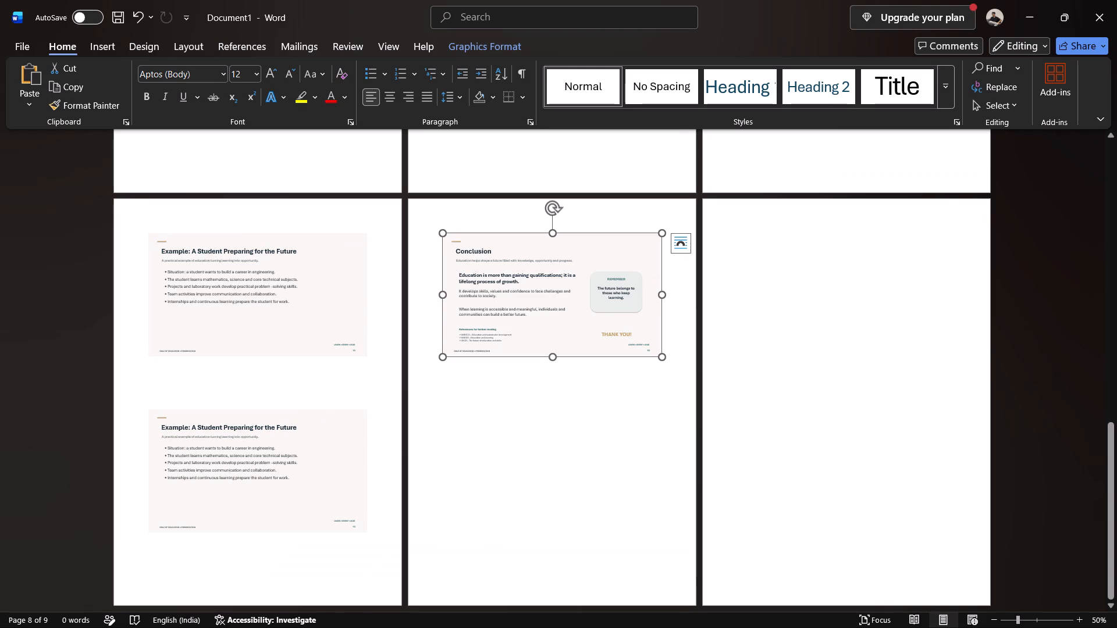
{"action": "scroll", "coordinate": [272, 327], "scroll_direction": "down", "scroll_amount": 1, "text": "ctrl"}
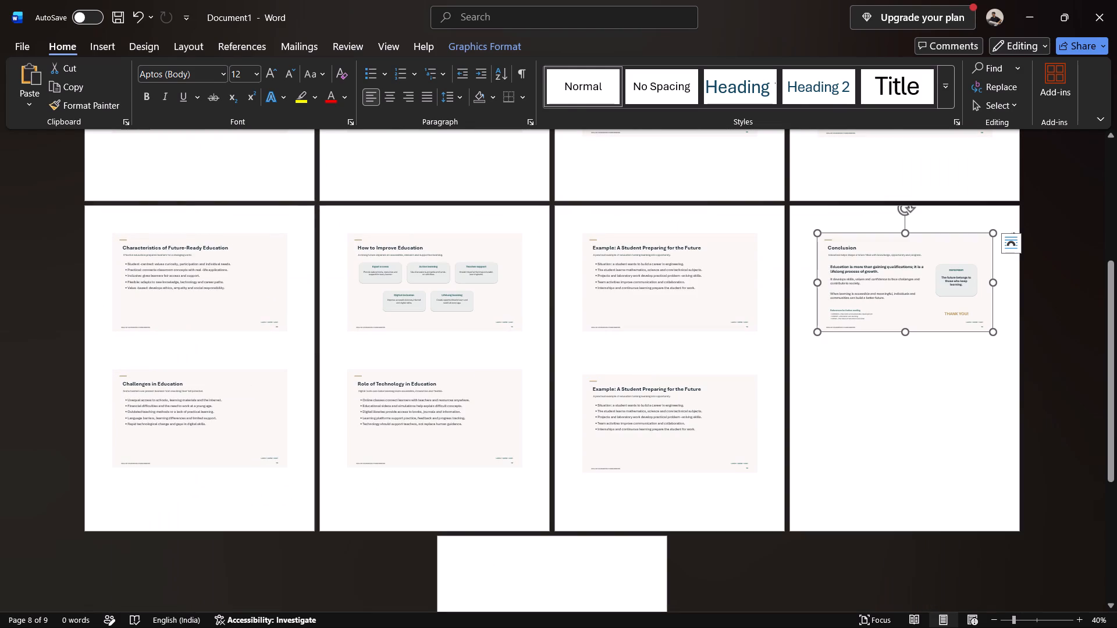
Set the upper "Example: A Student Preparing for the Future" slide on page 7 to Behind Text wrapping.
{"action": "left_click", "coordinate": [613, 261]}
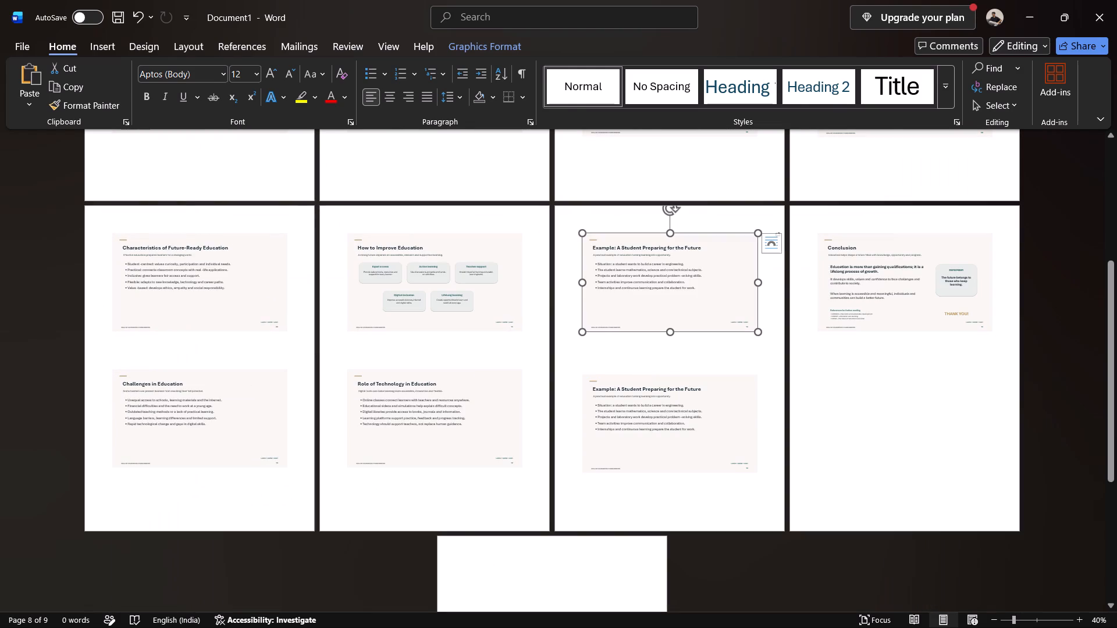
{"action": "left_click_drag", "start_coordinate": [613, 261], "coordinate": [613, 272]}
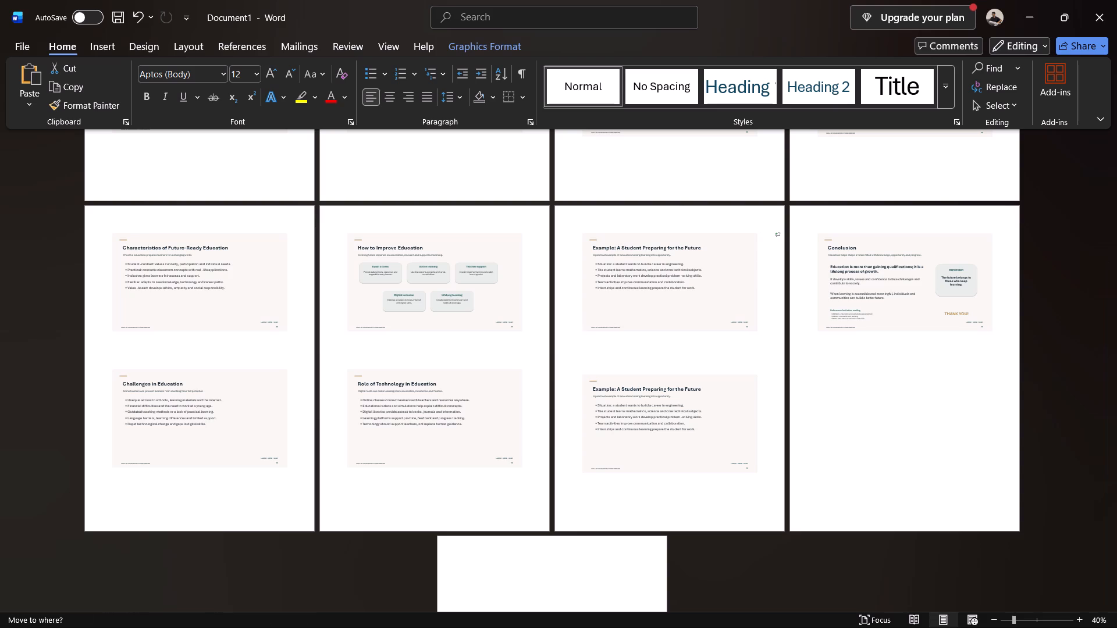
{"action": "left_click", "coordinate": [782, 243]}
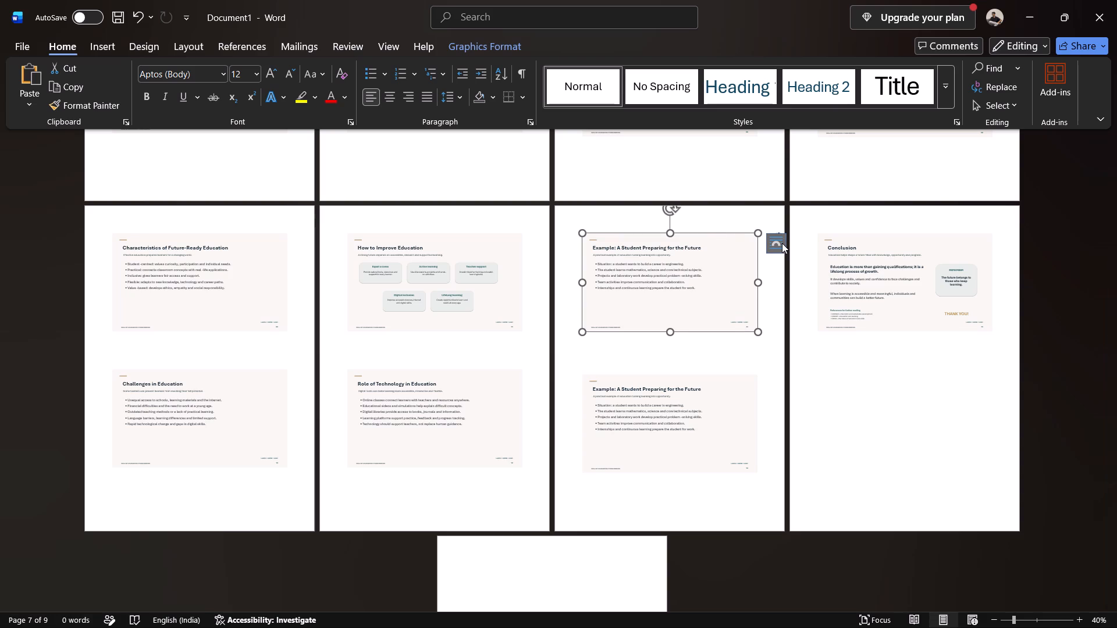
{"action": "left_click", "coordinate": [846, 371]}
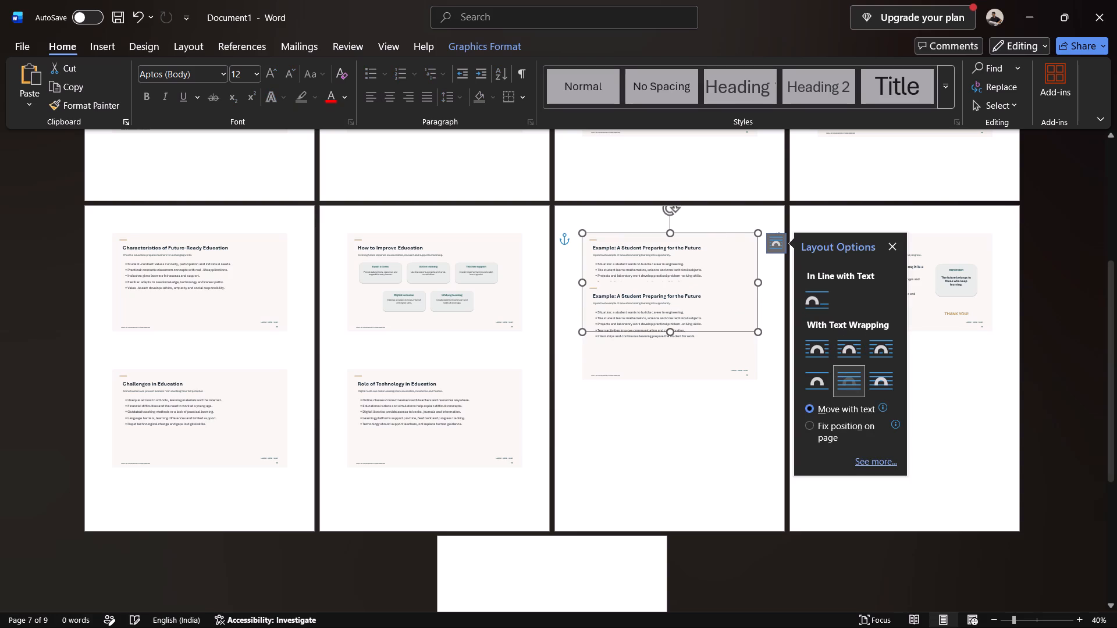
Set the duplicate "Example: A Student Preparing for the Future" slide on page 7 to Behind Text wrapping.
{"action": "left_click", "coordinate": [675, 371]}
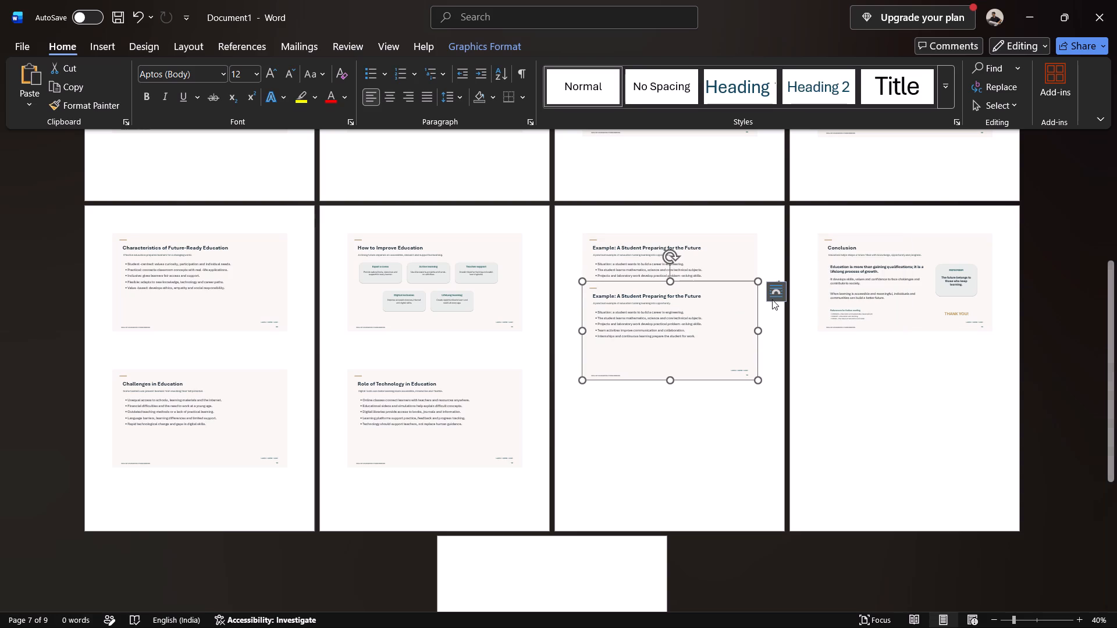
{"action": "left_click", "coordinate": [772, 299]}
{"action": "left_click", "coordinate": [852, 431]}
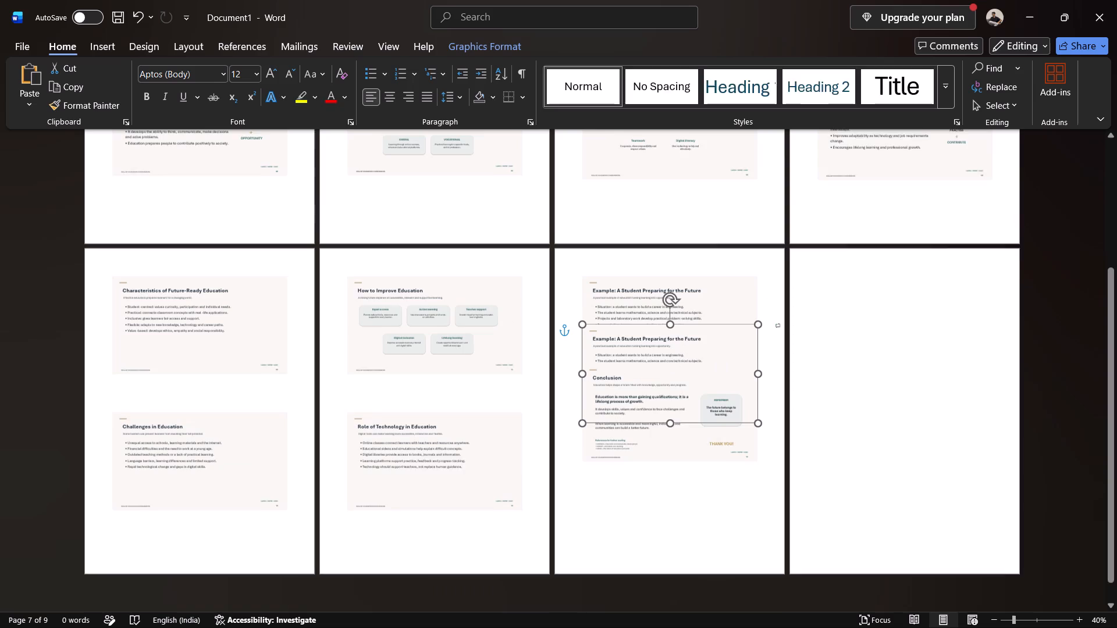
Move the "Conclusion" slide from page 7 back to the top of page 8.
{"action": "double_click", "coordinate": [673, 415]}
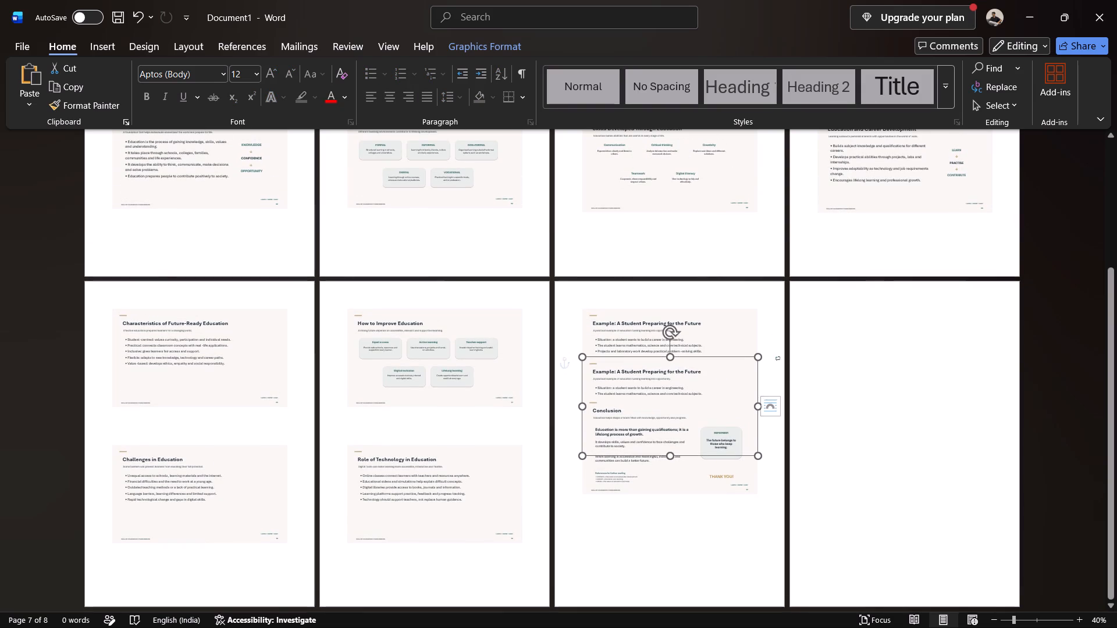
{"action": "left_click_drag", "start_coordinate": [672, 420], "coordinate": [859, 405]}
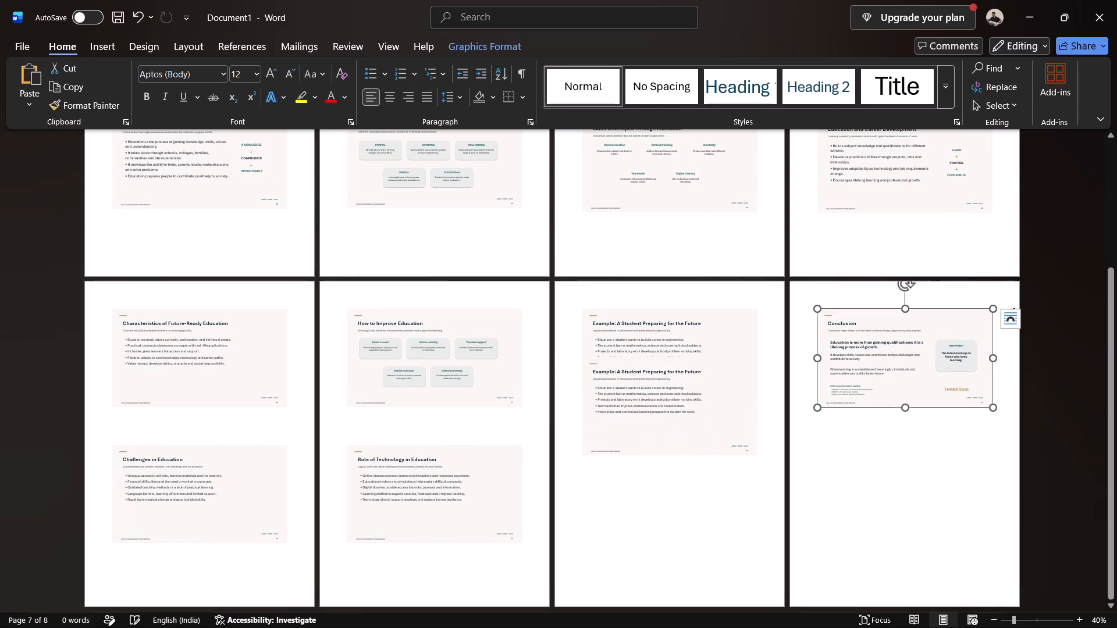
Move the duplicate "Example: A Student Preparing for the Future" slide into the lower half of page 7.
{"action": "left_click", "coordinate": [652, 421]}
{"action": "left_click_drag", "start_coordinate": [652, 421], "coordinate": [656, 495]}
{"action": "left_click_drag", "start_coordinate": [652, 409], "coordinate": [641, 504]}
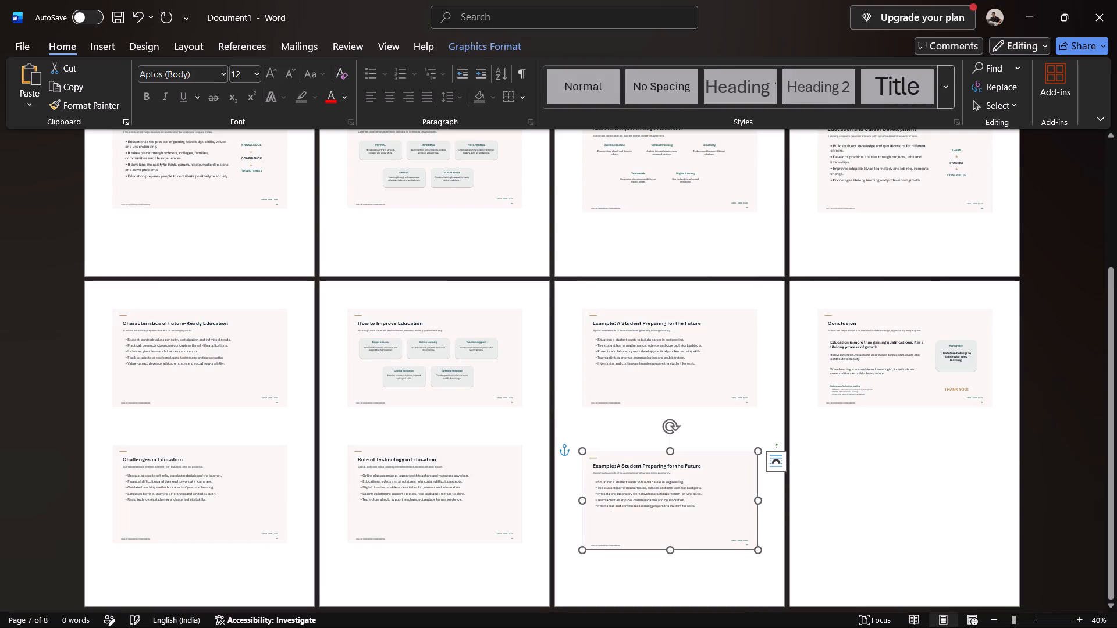
Copy slide 14, "Do's and Don'ts in Learning", from PowerPoint and paste it into Word on page 7.
{"action": "key", "text": "alt+Tab"}
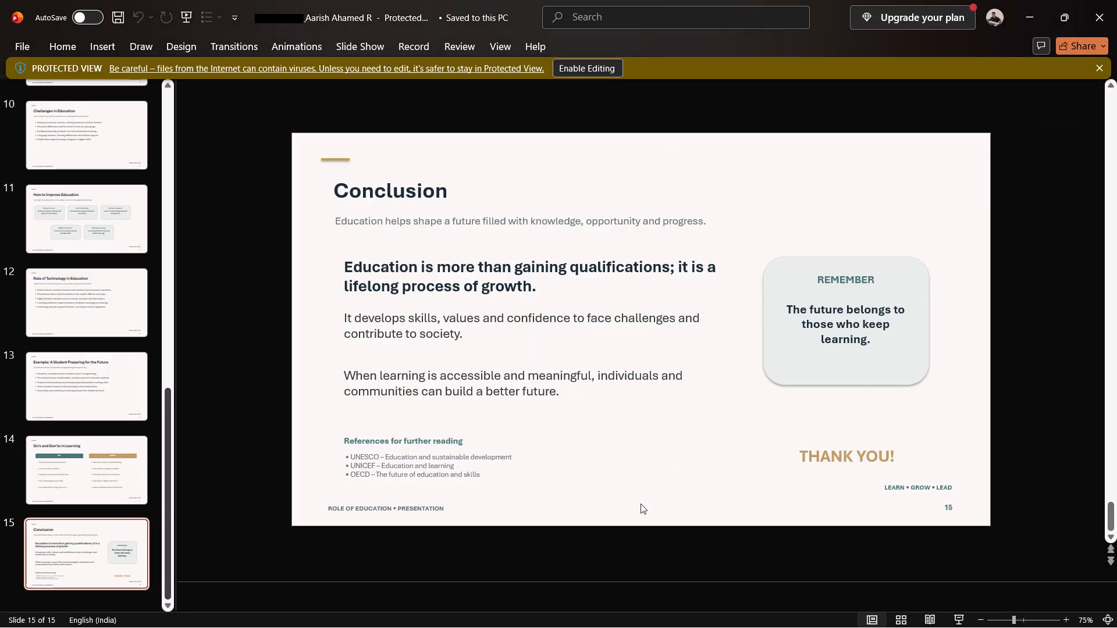
{"action": "left_click", "coordinate": [102, 457]}
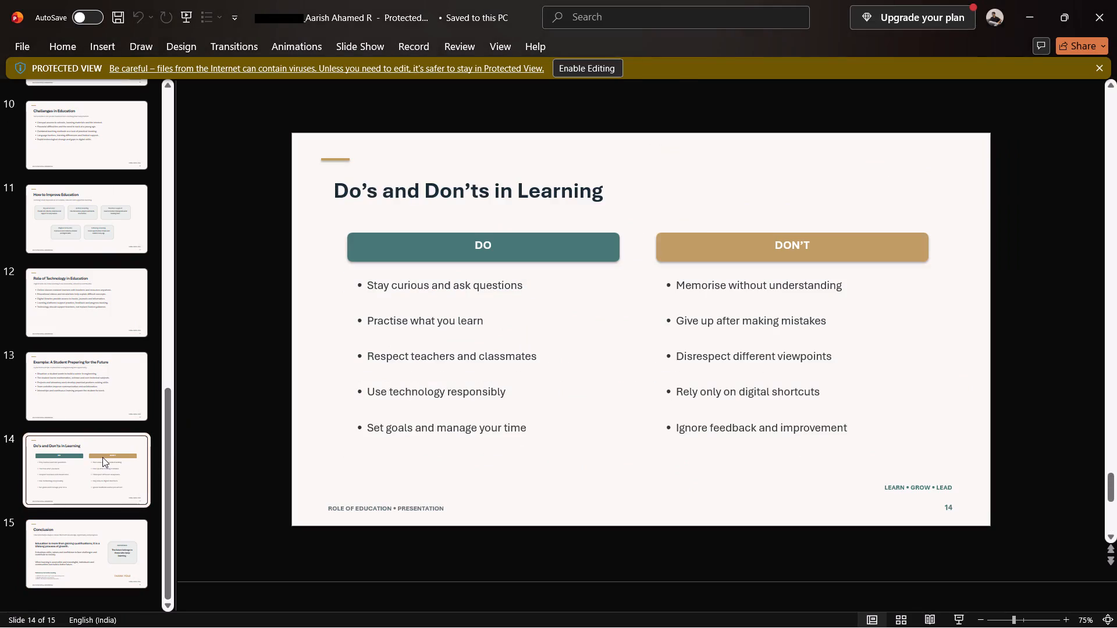
{"action": "key", "text": "ctrl+c"}
{"action": "key", "text": "alt+Tab"}
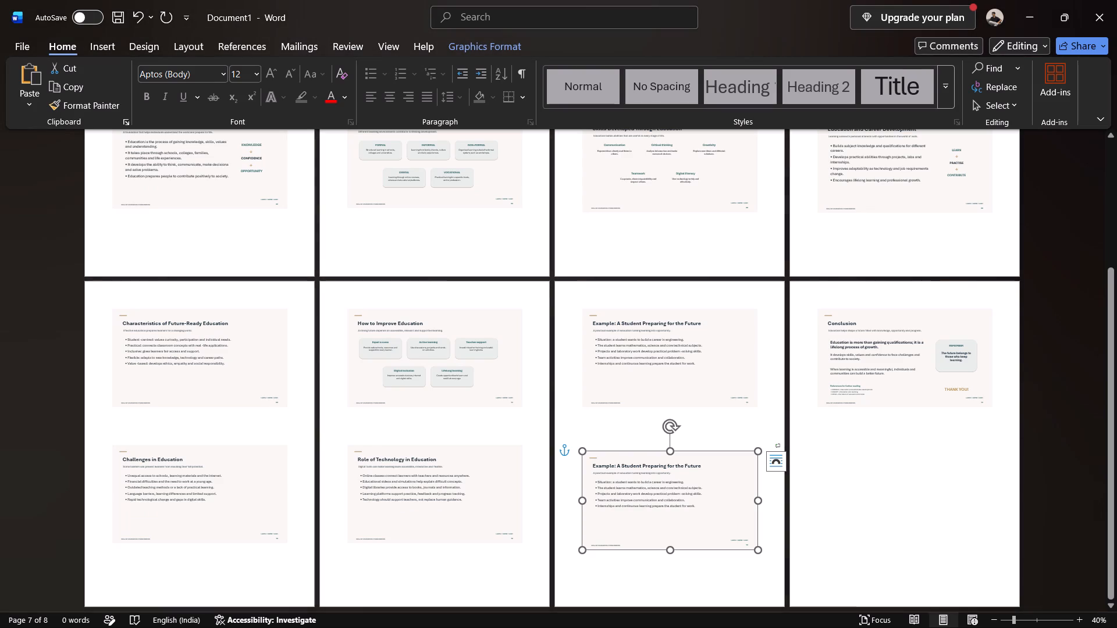
{"action": "key", "text": "ctrl+v"}
{"action": "scroll", "coordinate": [716, 455], "scroll_direction": "down", "scroll_amount": 3}
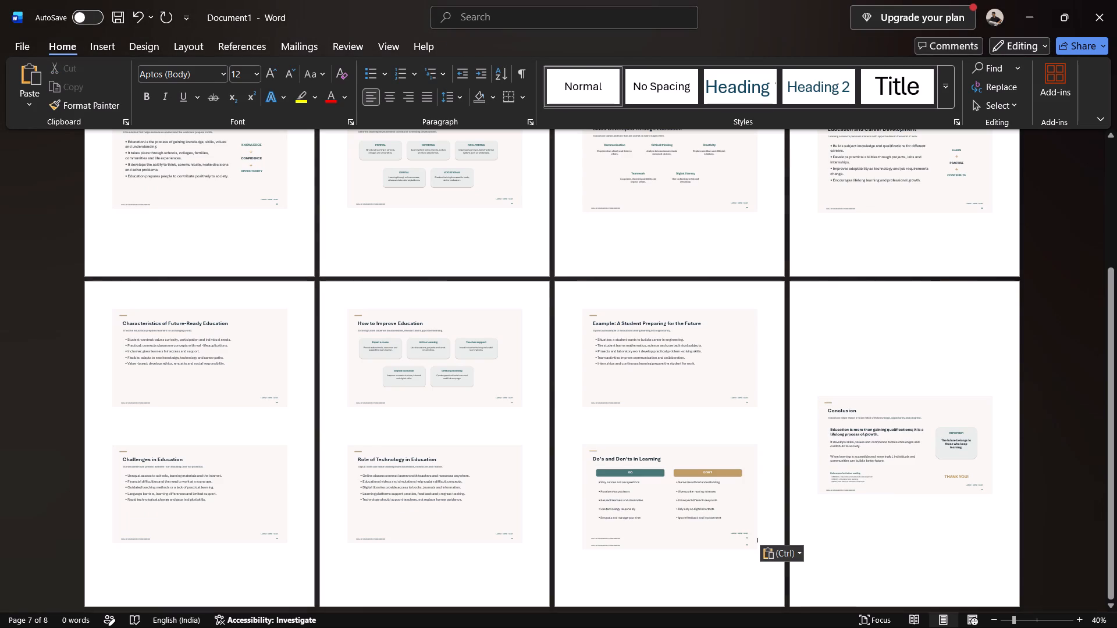
Move "Do's and Don'ts in Learning" clear of the duplicate "Example: A Student Preparing for the Future" slide on page 7 and delete the duplicate.
{"action": "left_click", "coordinate": [691, 407]}
{"action": "left_click", "coordinate": [670, 474]}
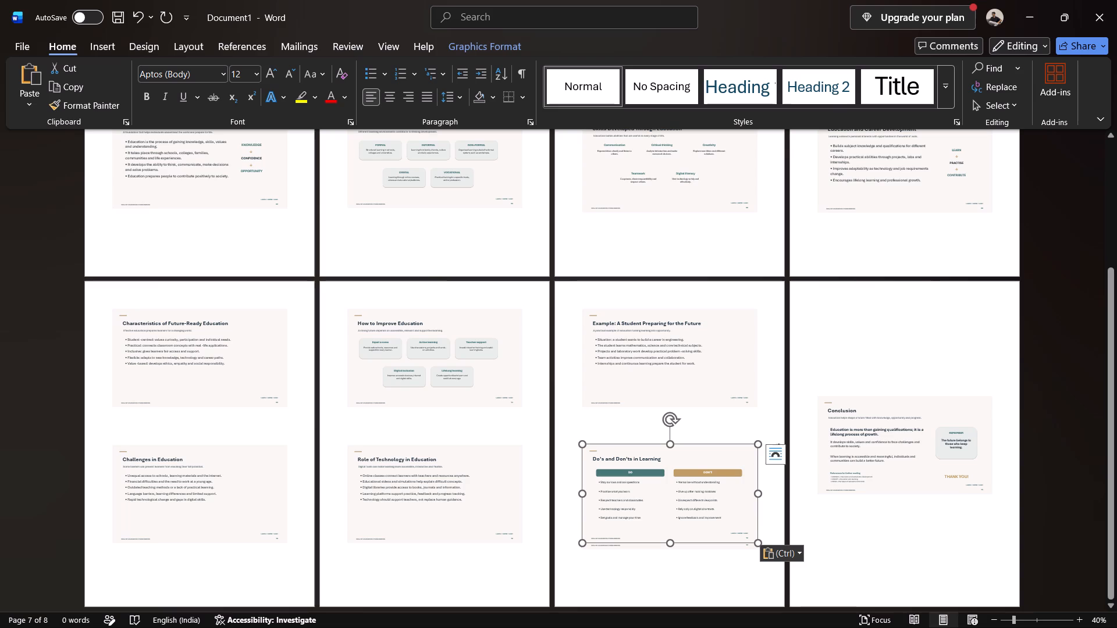
{"action": "left_click_drag", "start_coordinate": [670, 474], "coordinate": [662, 379]}
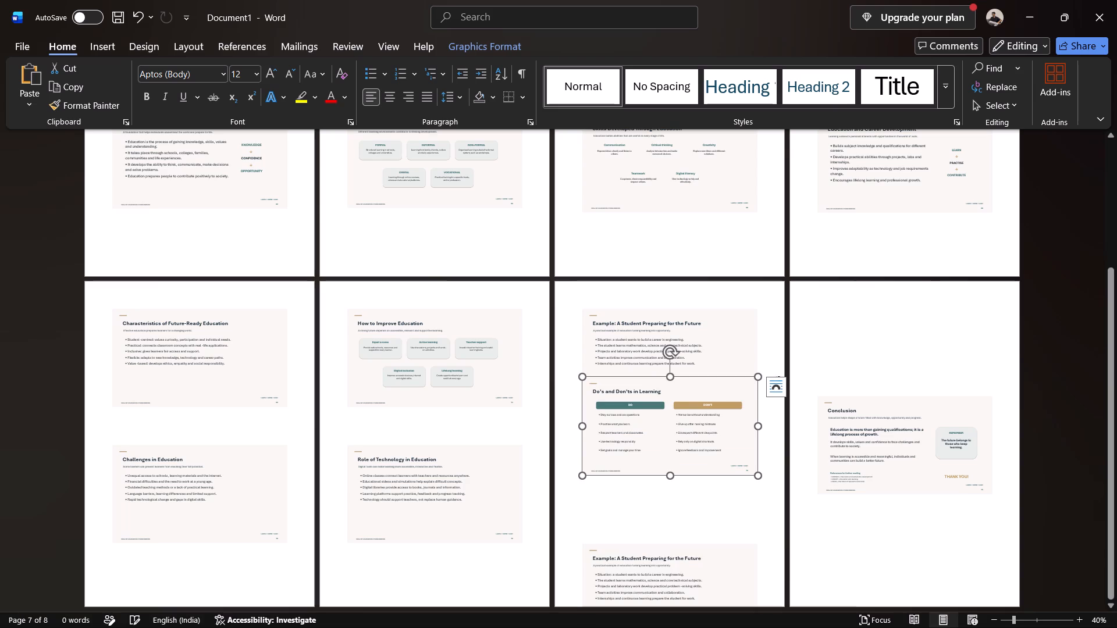
{"action": "left_click", "coordinate": [667, 568]}
{"action": "key", "text": "BackSpace"}
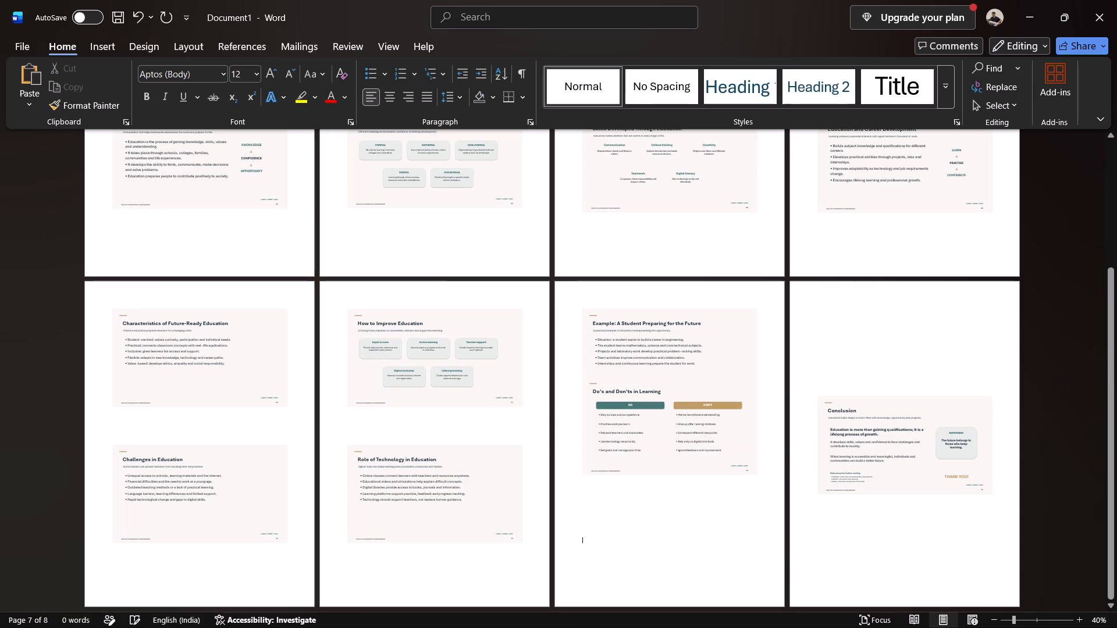
Set "Do's and Don'ts in Learning" to Top and Bottom wrapping and centre it horizontally in the lower half of page 7.
{"action": "left_click", "coordinate": [643, 465]}
{"action": "left_click_drag", "start_coordinate": [643, 465], "coordinate": [638, 533]}
{"action": "left_click_drag", "start_coordinate": [631, 420], "coordinate": [626, 477]}
{"action": "left_click", "coordinate": [774, 392]}
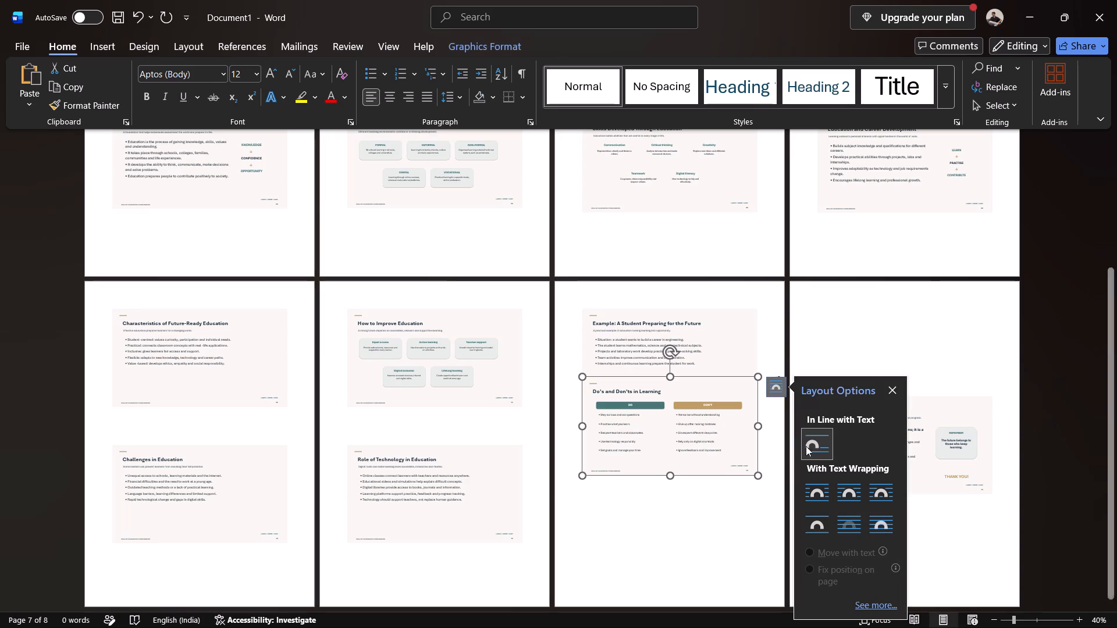
{"action": "left_click", "coordinate": [807, 531]}
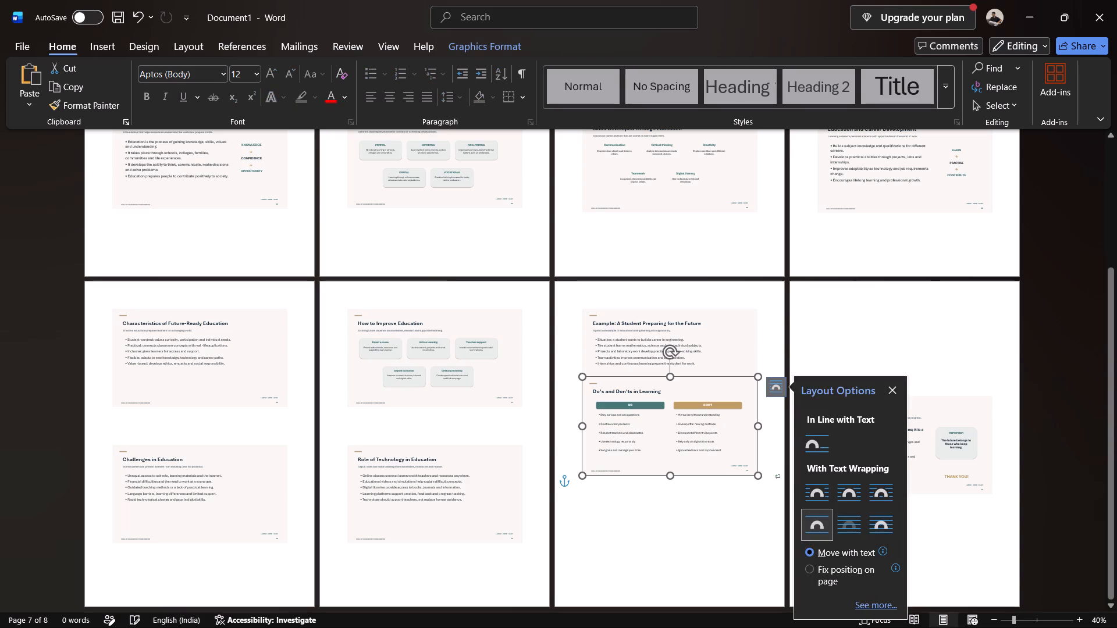
{"action": "left_click_drag", "start_coordinate": [668, 447], "coordinate": [664, 523]}
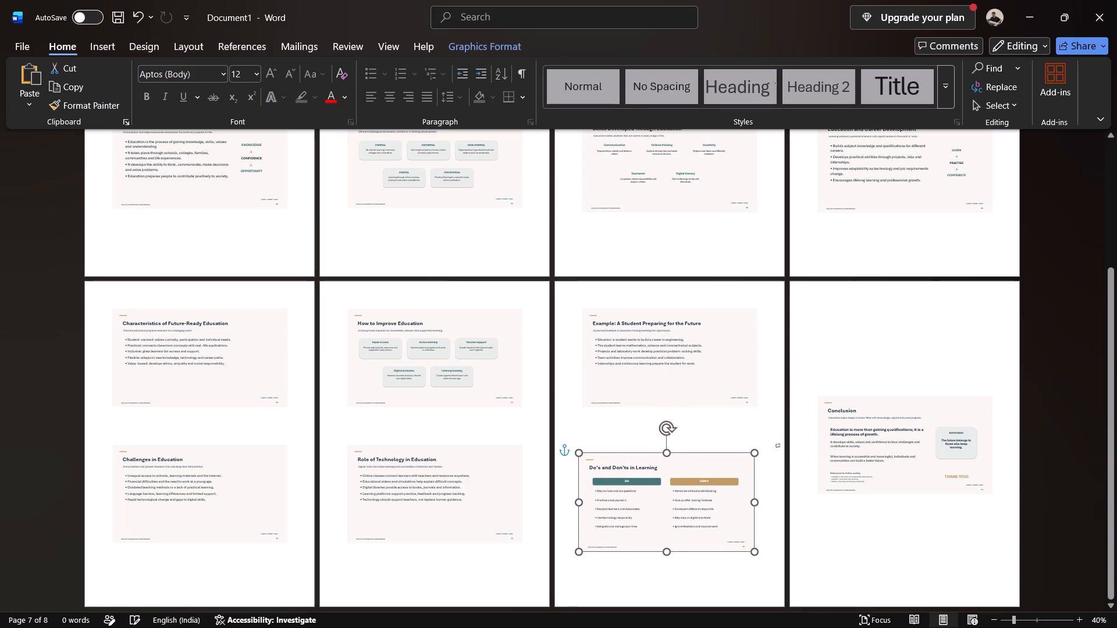
{"action": "left_click_drag", "start_coordinate": [664, 523], "coordinate": [670, 520]}
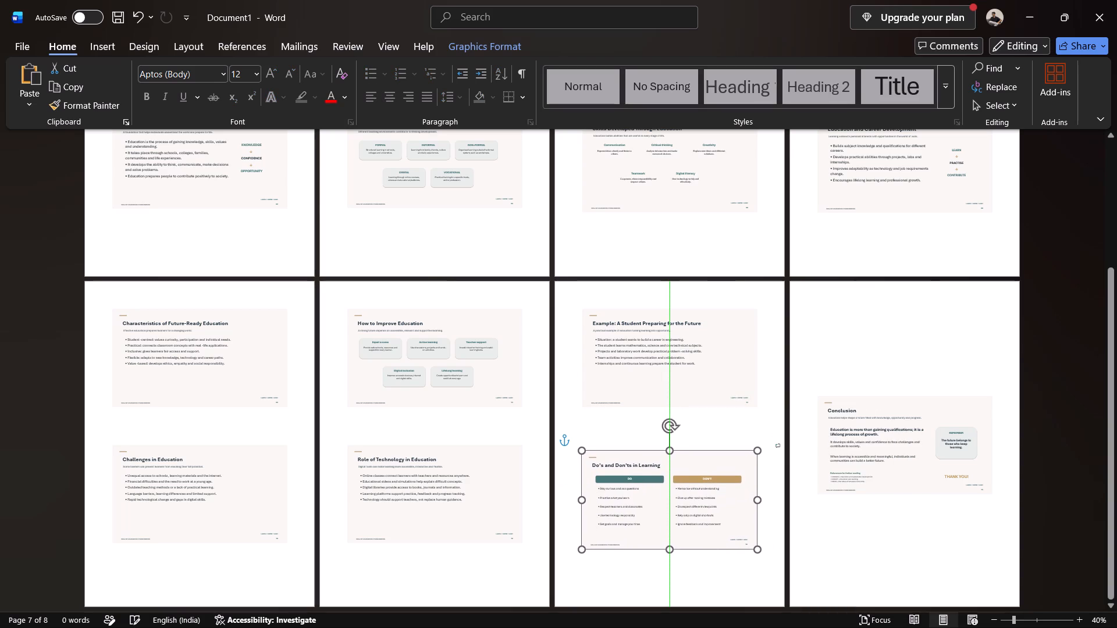
Fine-tune the positions of "Do's and Don'ts in Learning" and "Example: A Student Preparing for the Future" so their side edges align on page 7.
{"action": "left_click_drag", "start_coordinate": [670, 520], "coordinate": [669, 519]}
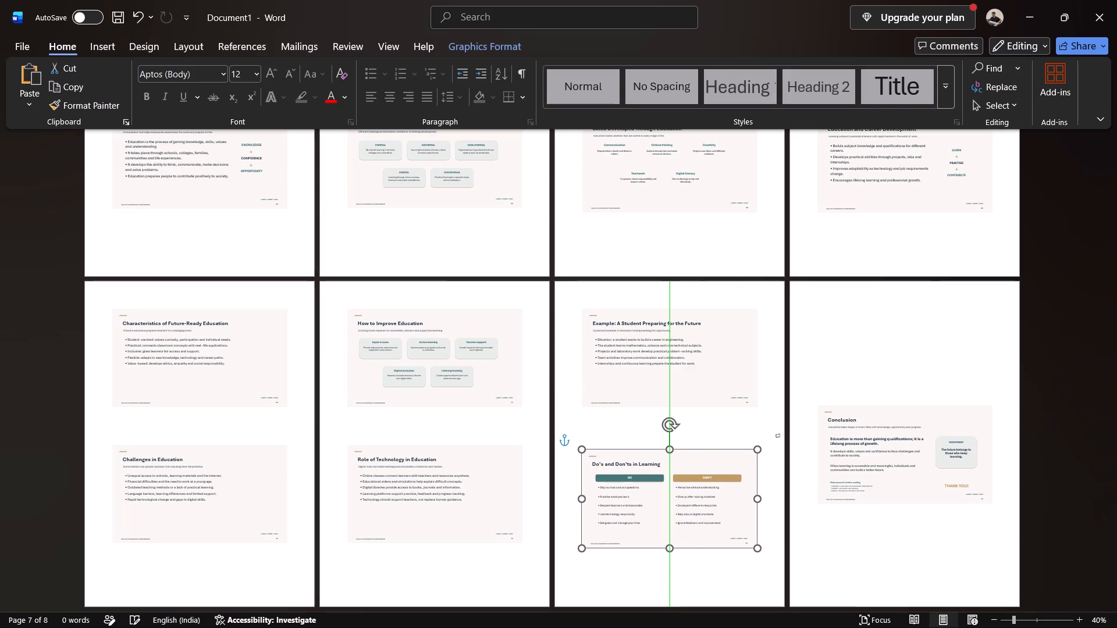
{"action": "left_click_drag", "start_coordinate": [669, 519], "coordinate": [668, 519]}
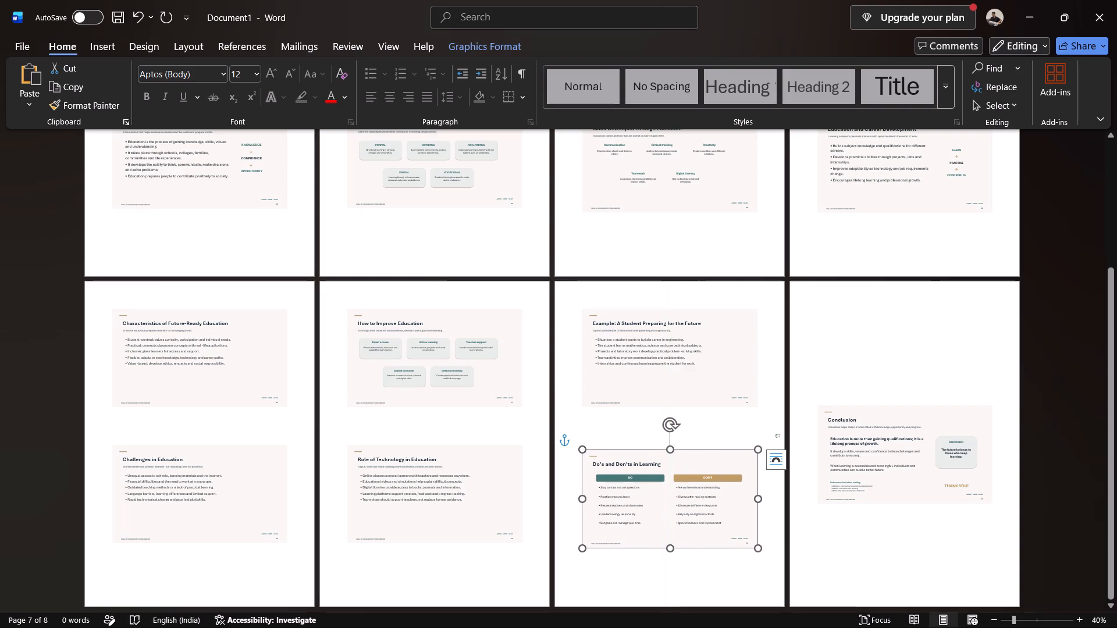
{"action": "left_click", "coordinate": [621, 373]}
{"action": "left_click_drag", "start_coordinate": [621, 373], "coordinate": [618, 384]}
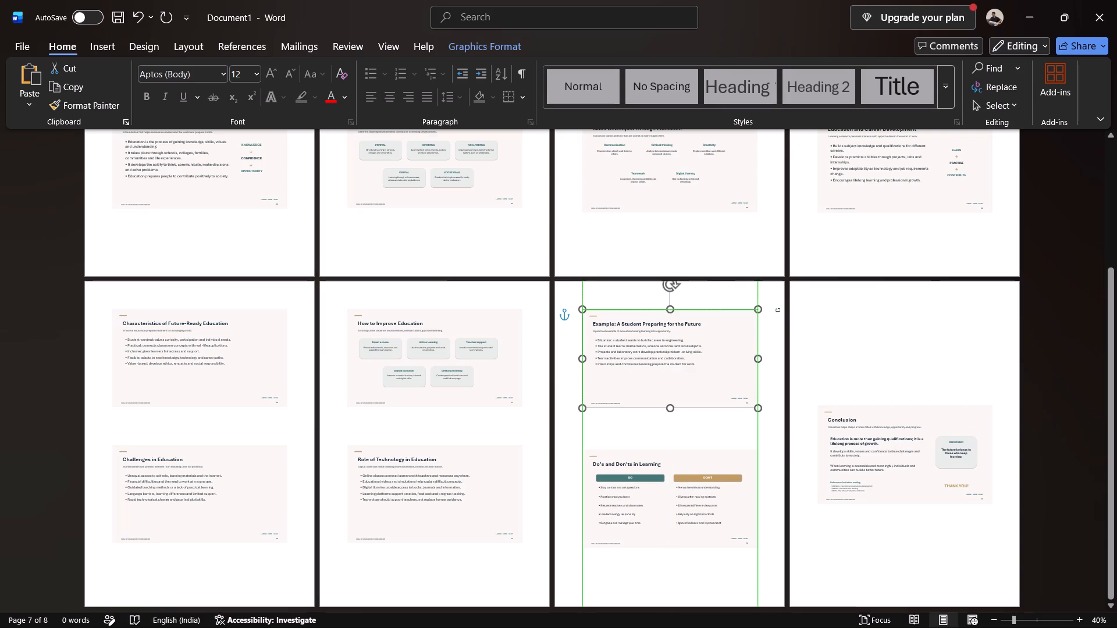
{"action": "left_click_drag", "start_coordinate": [618, 384], "coordinate": [617, 386]}
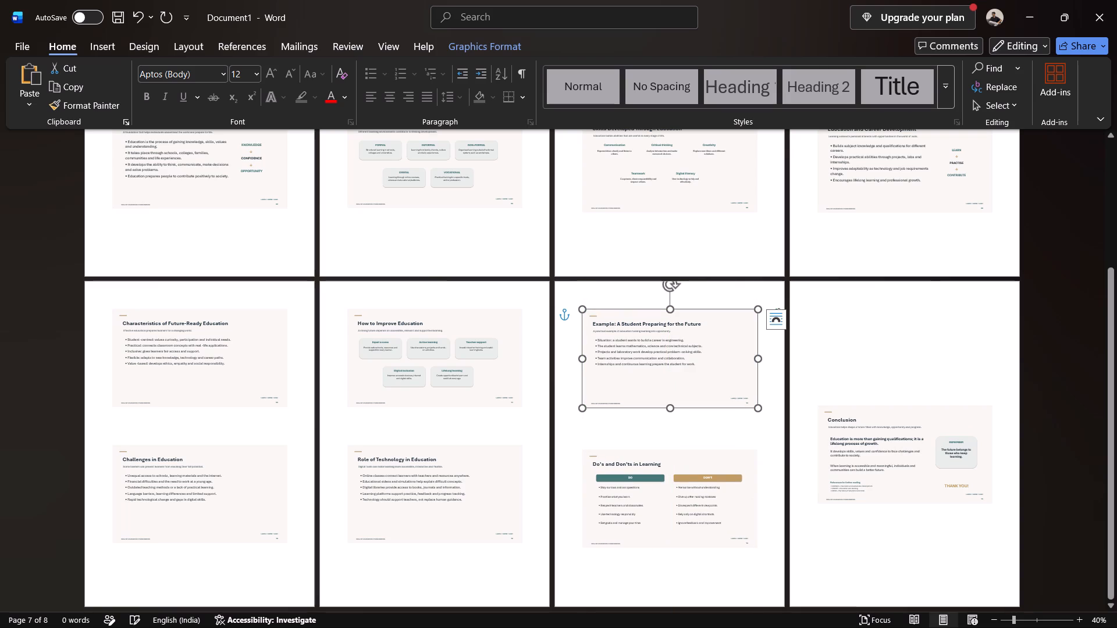
{"action": "left_click", "coordinate": [613, 456]}
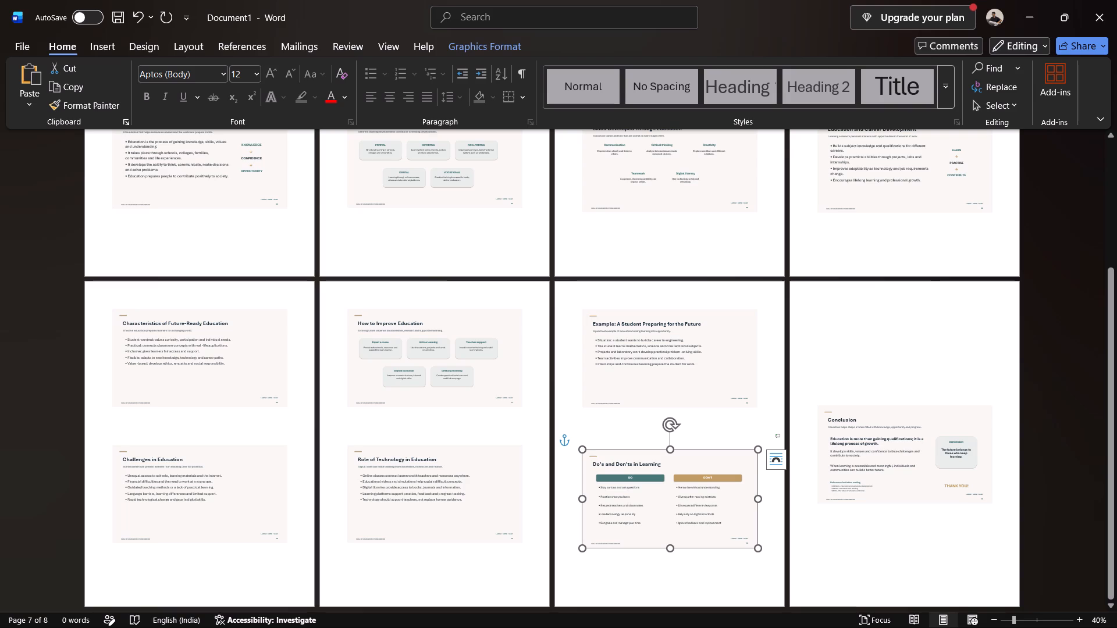
Move the "Conclusion" slide up to the top margin of page 8, level with the upper slides on the neighbouring pages.
{"action": "left_click", "coordinate": [894, 423]}
{"action": "left_click_drag", "start_coordinate": [894, 423], "coordinate": [885, 317]}
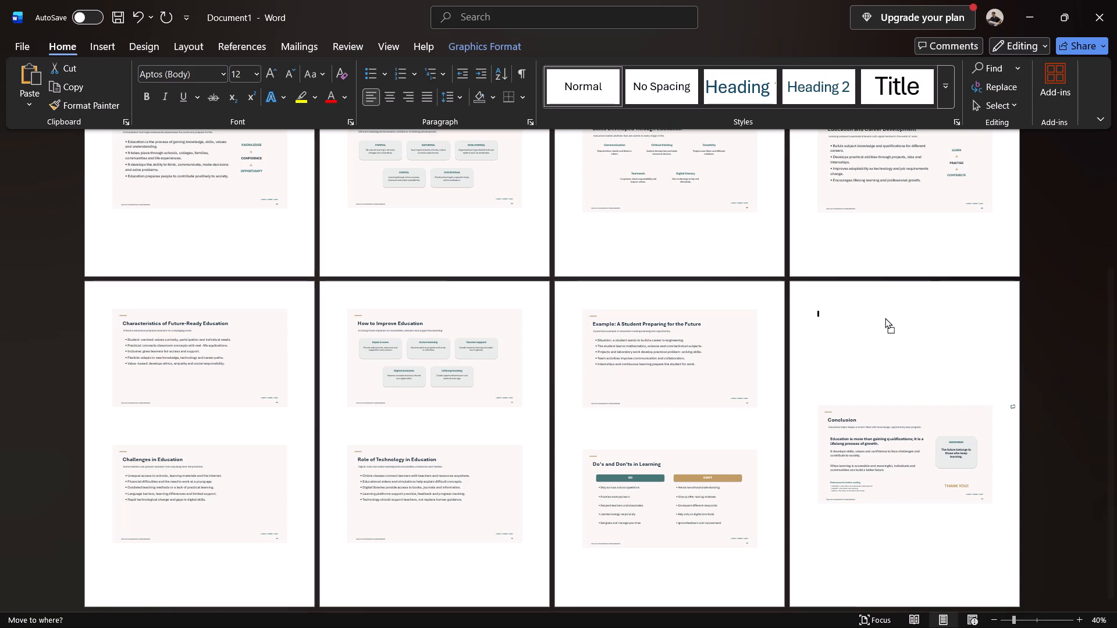
{"action": "left_click_drag", "start_coordinate": [885, 317], "coordinate": [887, 330]}
{"action": "left_click_drag", "start_coordinate": [887, 330], "coordinate": [887, 329]}
{"action": "left_click_drag", "start_coordinate": [887, 361], "coordinate": [887, 352]}
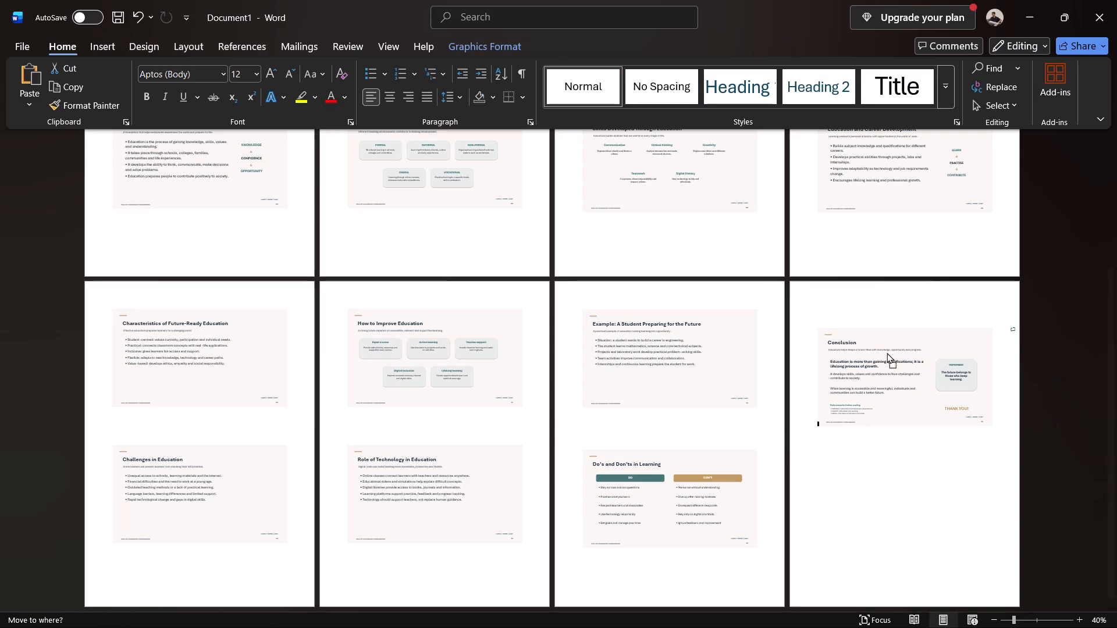
{"action": "left_click_drag", "start_coordinate": [887, 352], "coordinate": [887, 289]}
{"action": "left_click", "coordinate": [854, 499]}
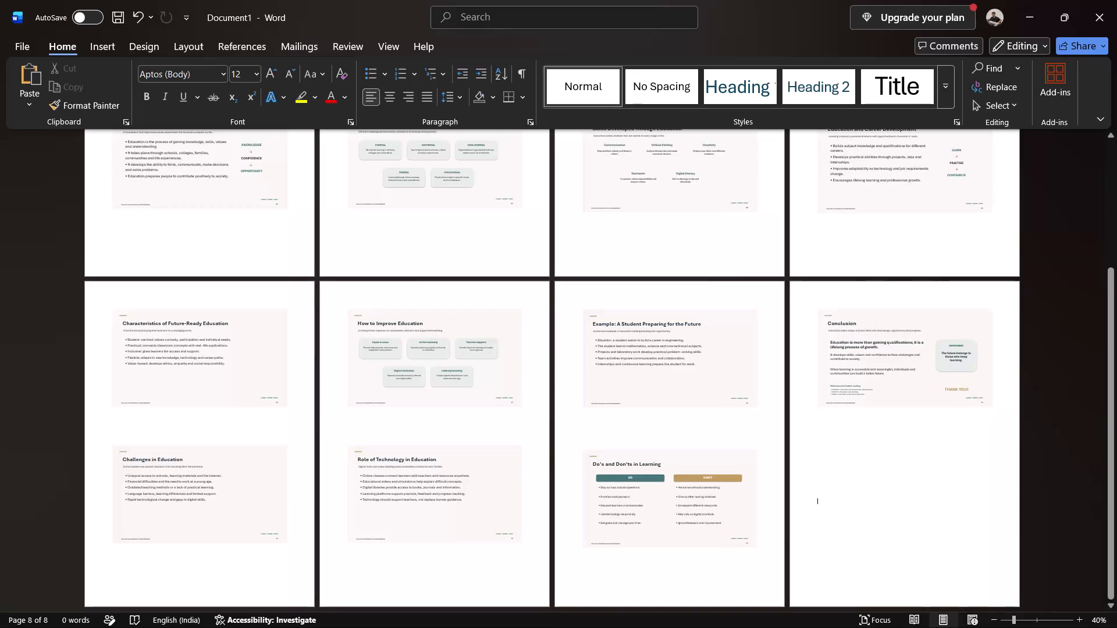
{"action": "scroll", "coordinate": [490, 419], "scroll_direction": "up", "scroll_amount": 9}
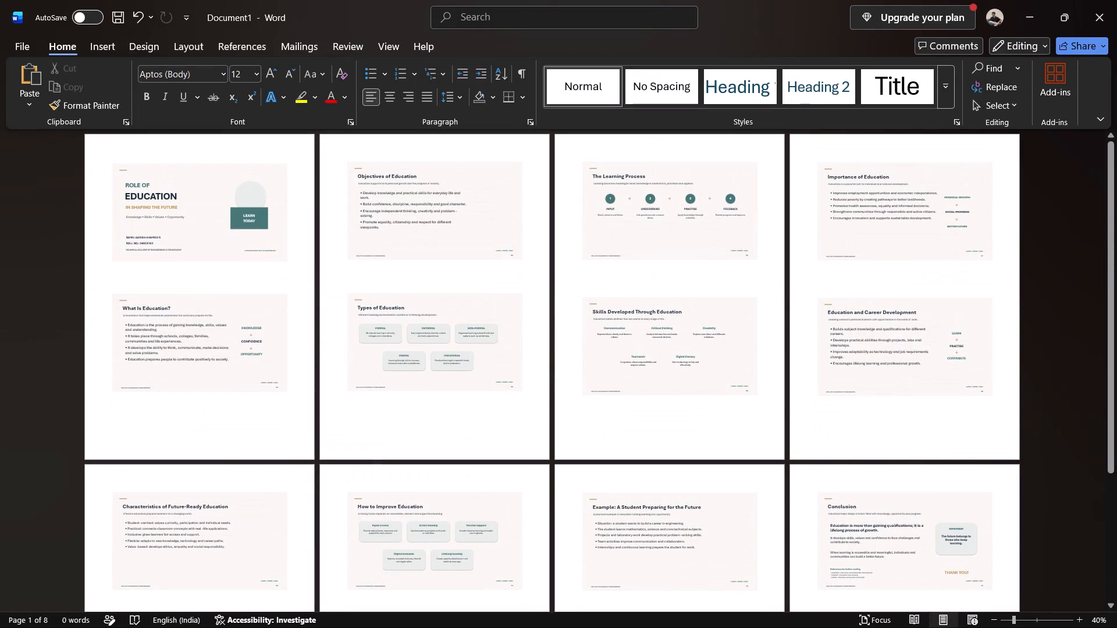
{"action": "scroll", "coordinate": [490, 419], "scroll_direction": "down", "scroll_amount": 4}
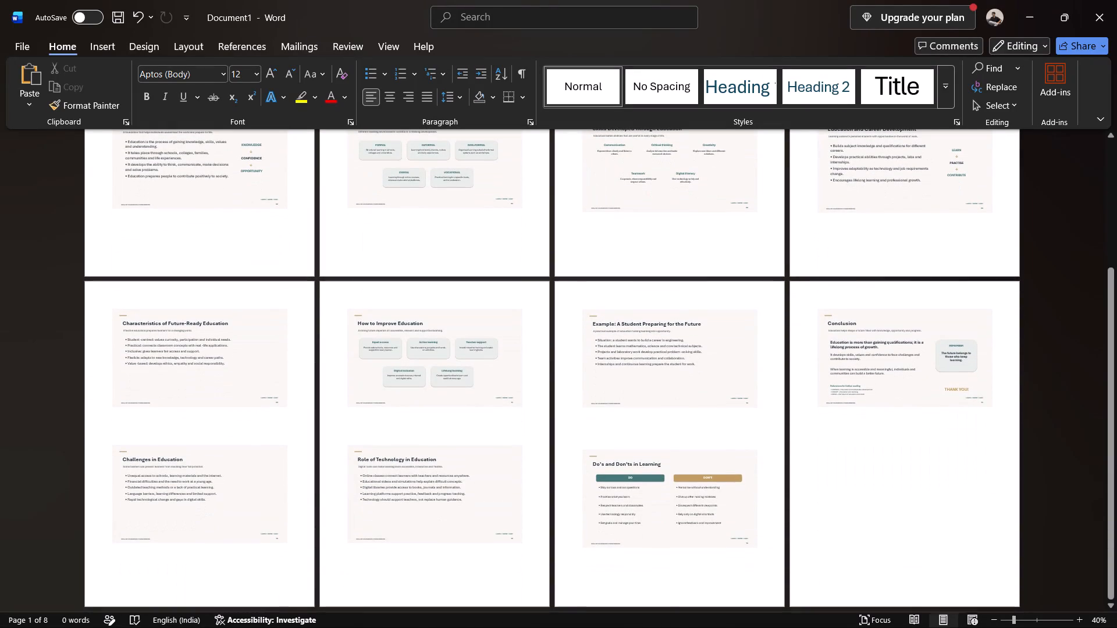
Save the document as a .docx in the OneDrive ドキュメント folder, using the student's name as the file name.
{"action": "left_click", "coordinate": [115, 8]}
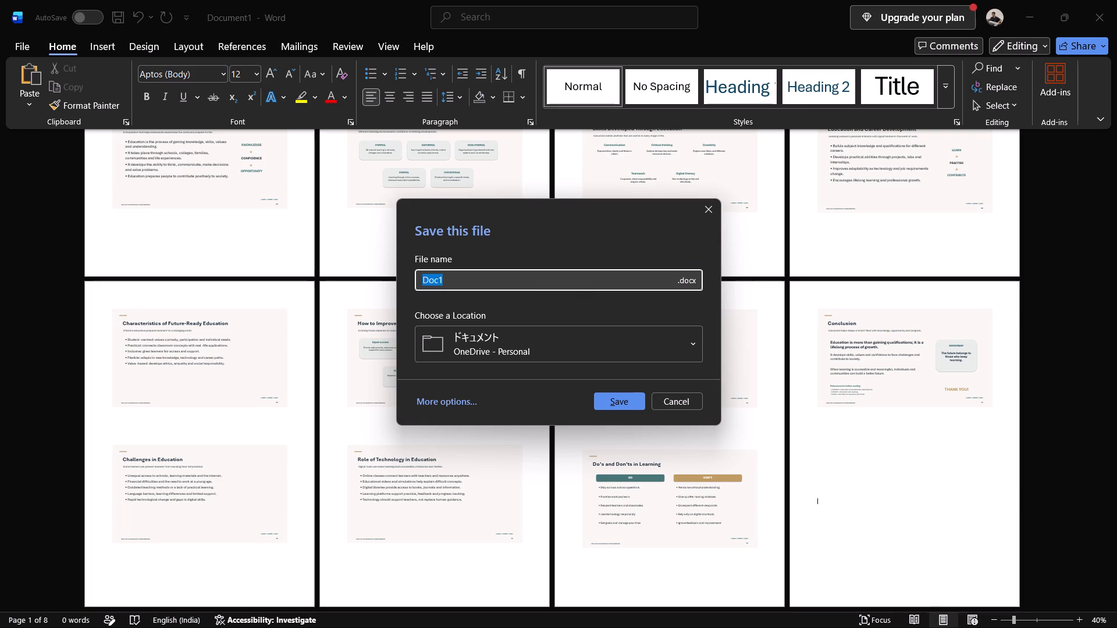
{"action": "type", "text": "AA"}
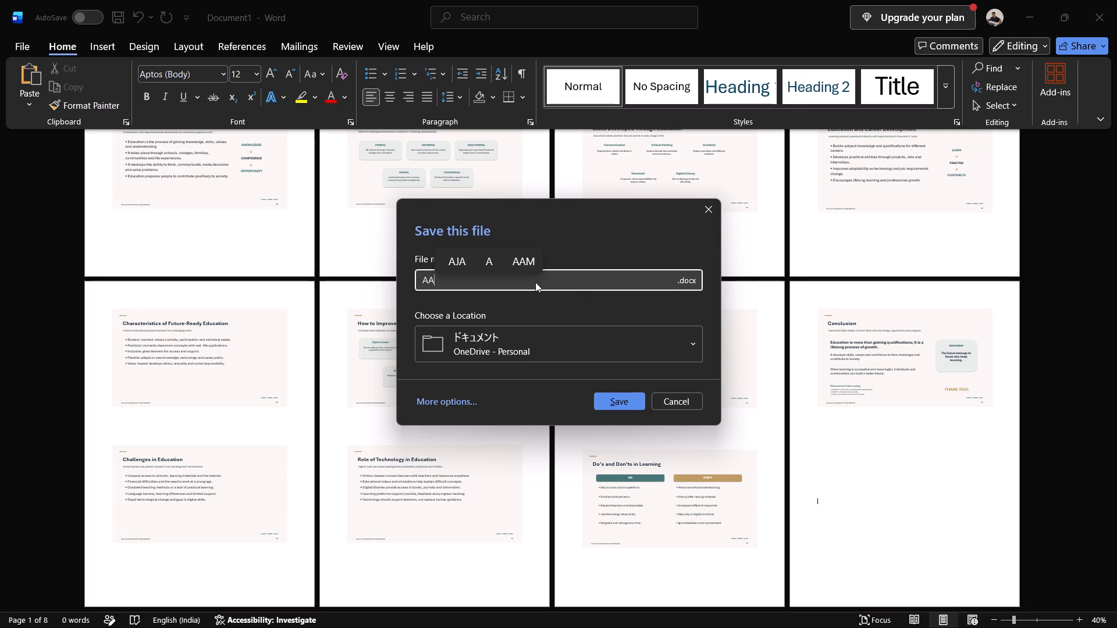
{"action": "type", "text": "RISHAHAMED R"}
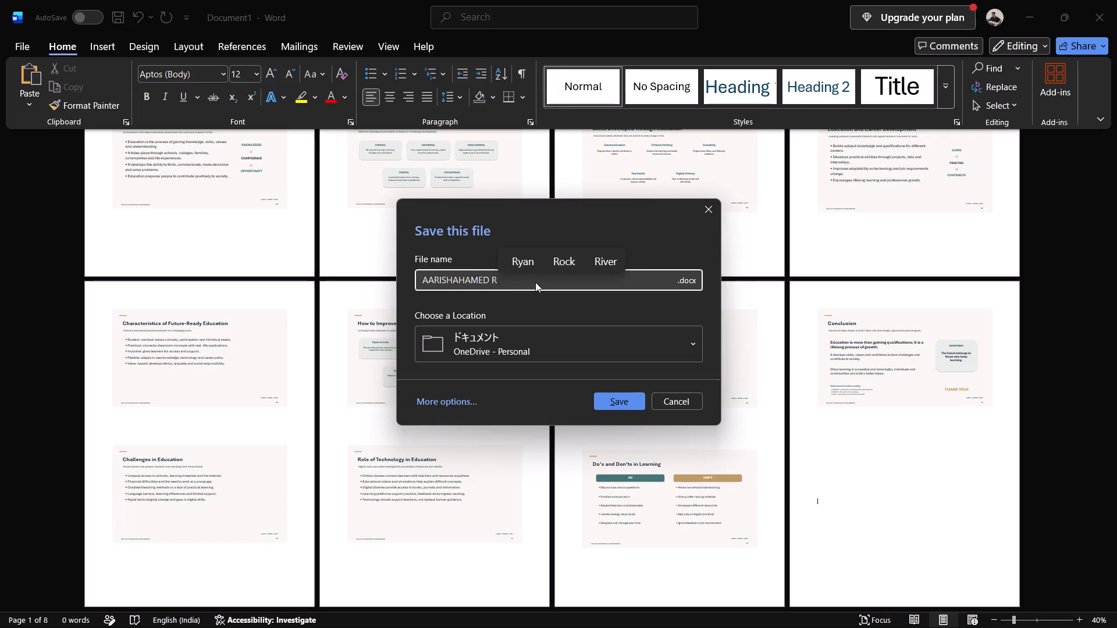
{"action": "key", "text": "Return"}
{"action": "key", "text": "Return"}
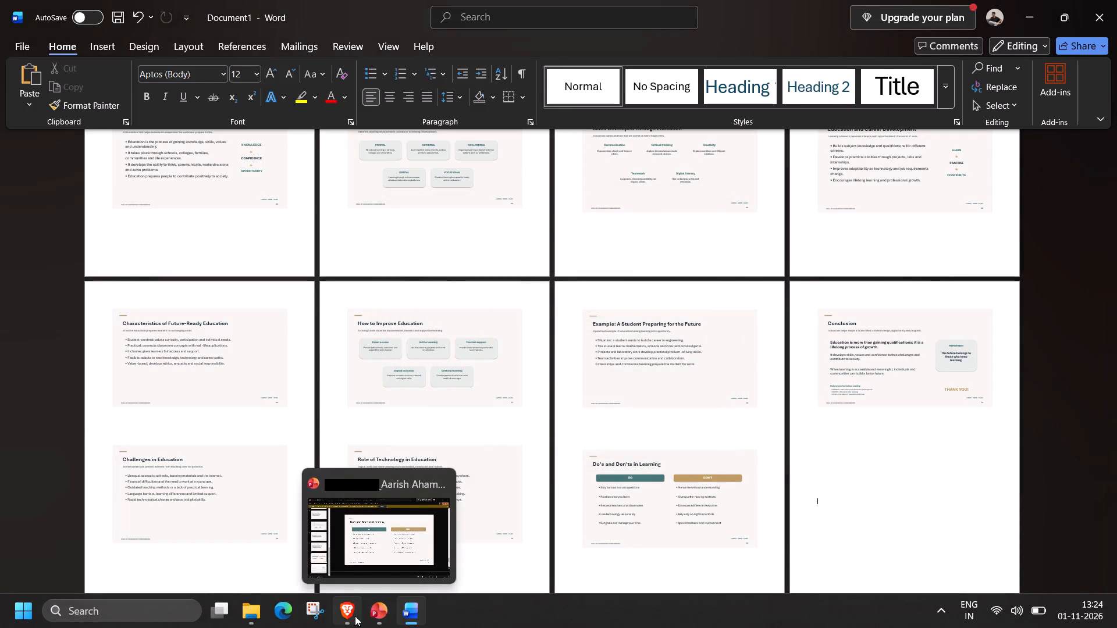
Check the sem 5 folder and the recent files in File Explorer for the newly saved document.
{"action": "left_click", "coordinate": [251, 611]}
{"action": "scroll", "coordinate": [83, 239], "scroll_direction": "up", "scroll_amount": 3}
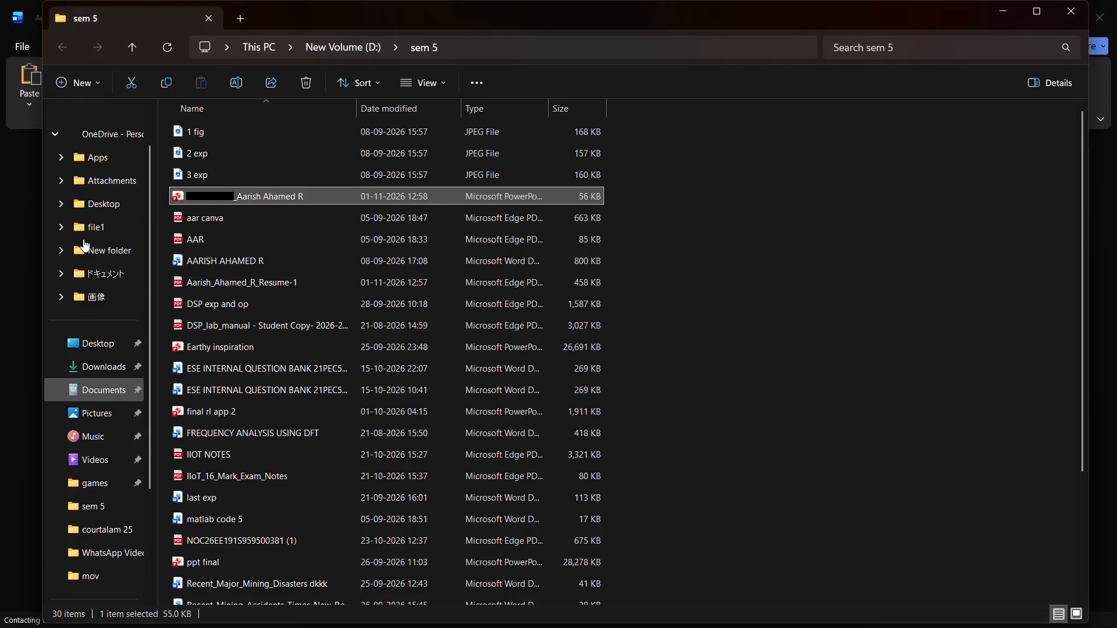
{"action": "left_click", "coordinate": [105, 113]}
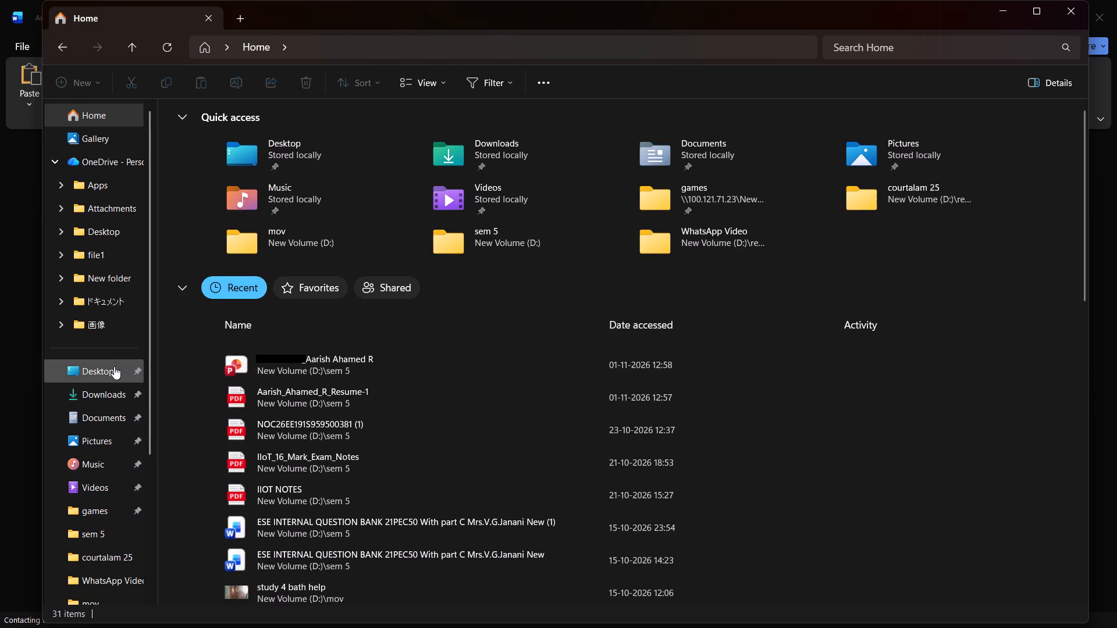
{"action": "left_click", "coordinate": [108, 145]}
{"action": "left_click", "coordinate": [108, 113]}
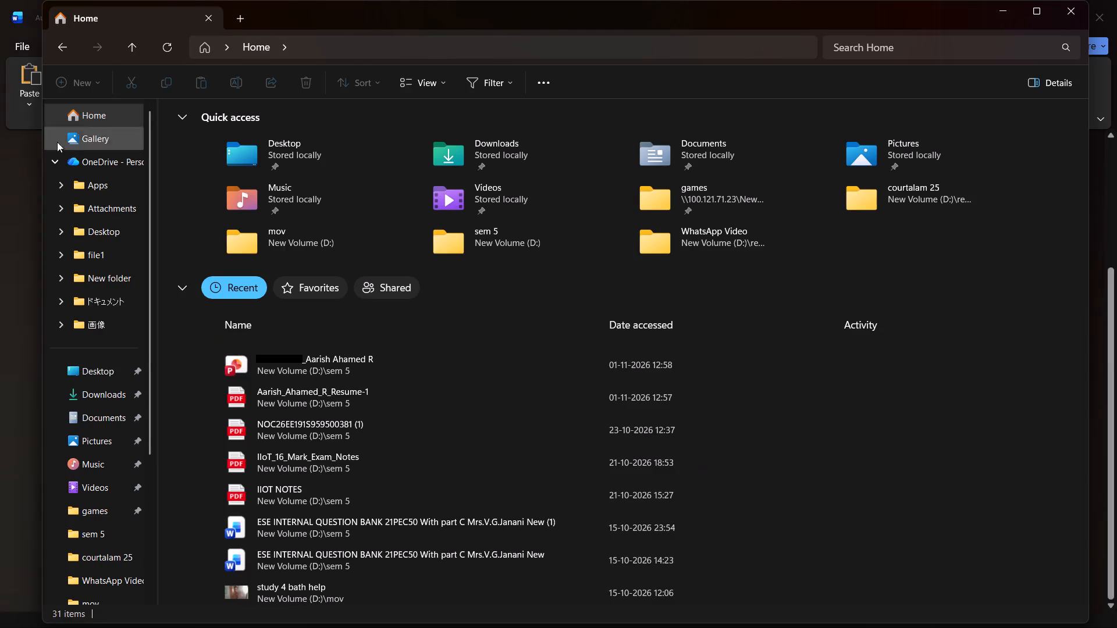
{"action": "left_click", "coordinate": [31, 149]}
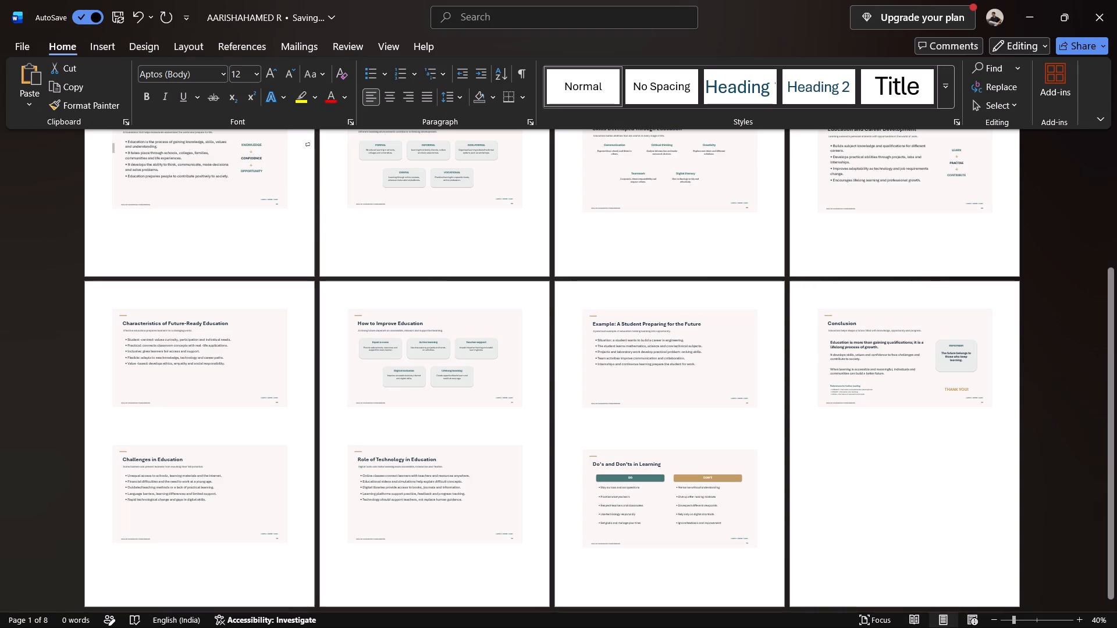
{"action": "left_click", "coordinate": [258, 618]}
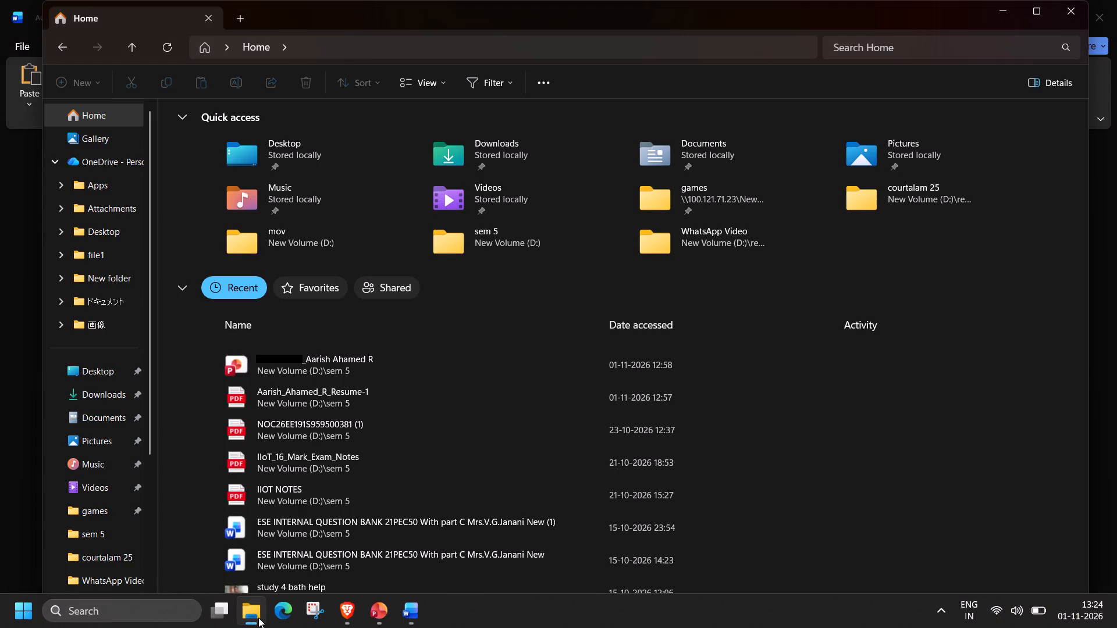
{"action": "scroll", "coordinate": [234, 459], "scroll_direction": "up", "scroll_amount": 10}
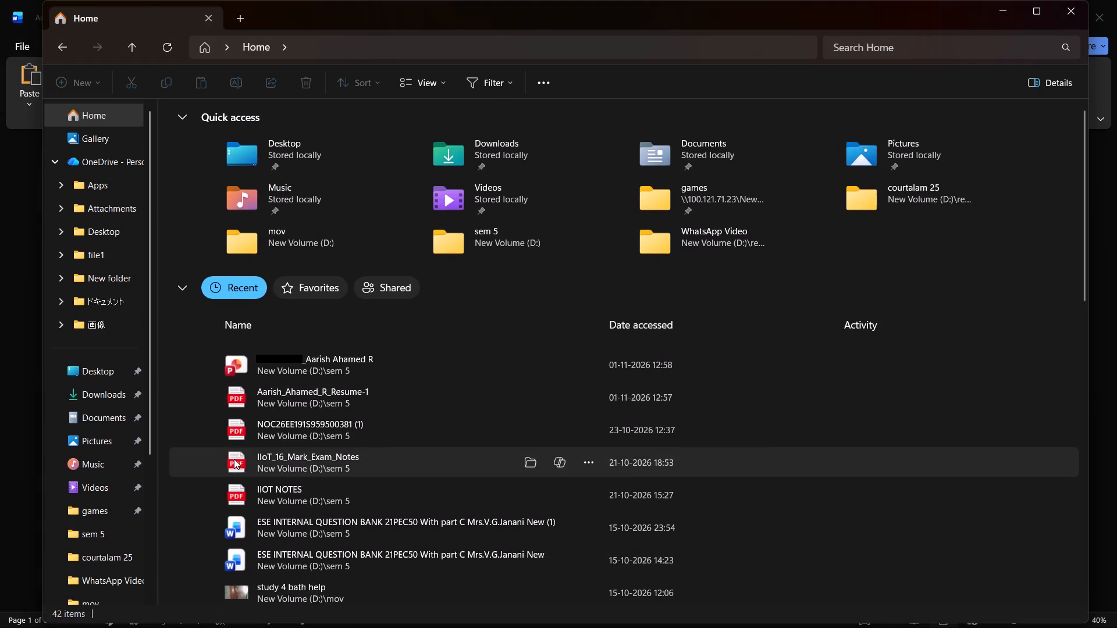
{"action": "left_click", "coordinate": [1116, 408]}
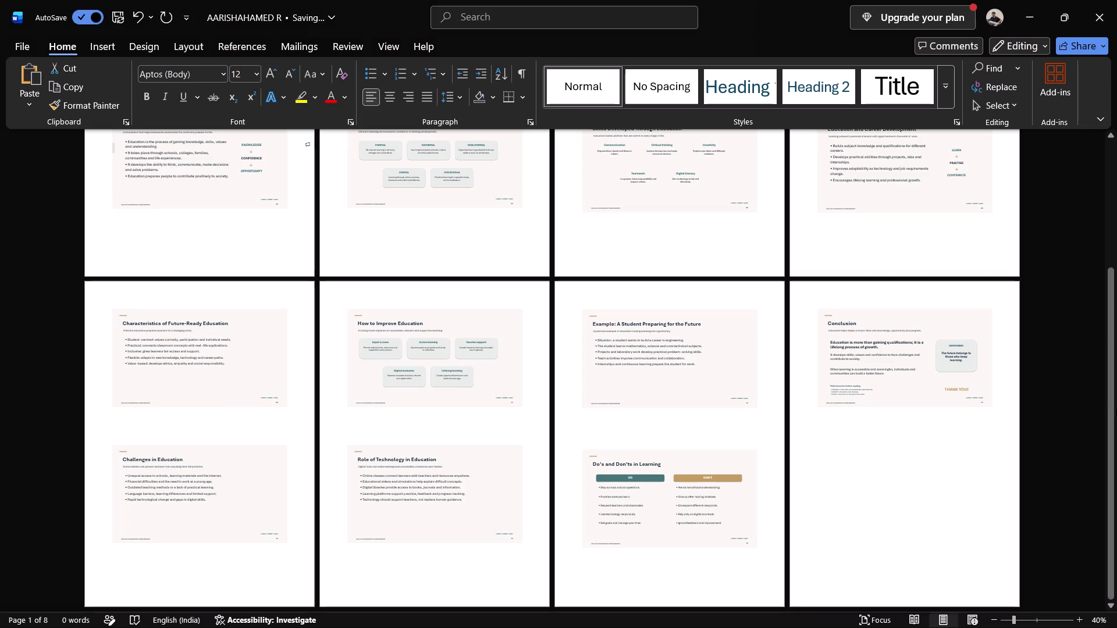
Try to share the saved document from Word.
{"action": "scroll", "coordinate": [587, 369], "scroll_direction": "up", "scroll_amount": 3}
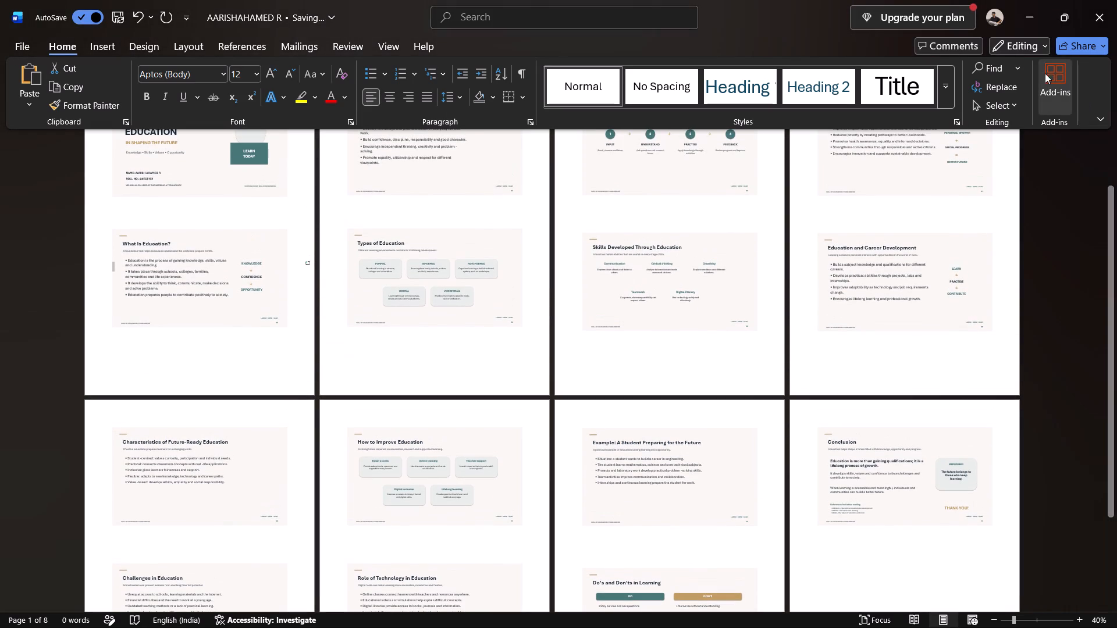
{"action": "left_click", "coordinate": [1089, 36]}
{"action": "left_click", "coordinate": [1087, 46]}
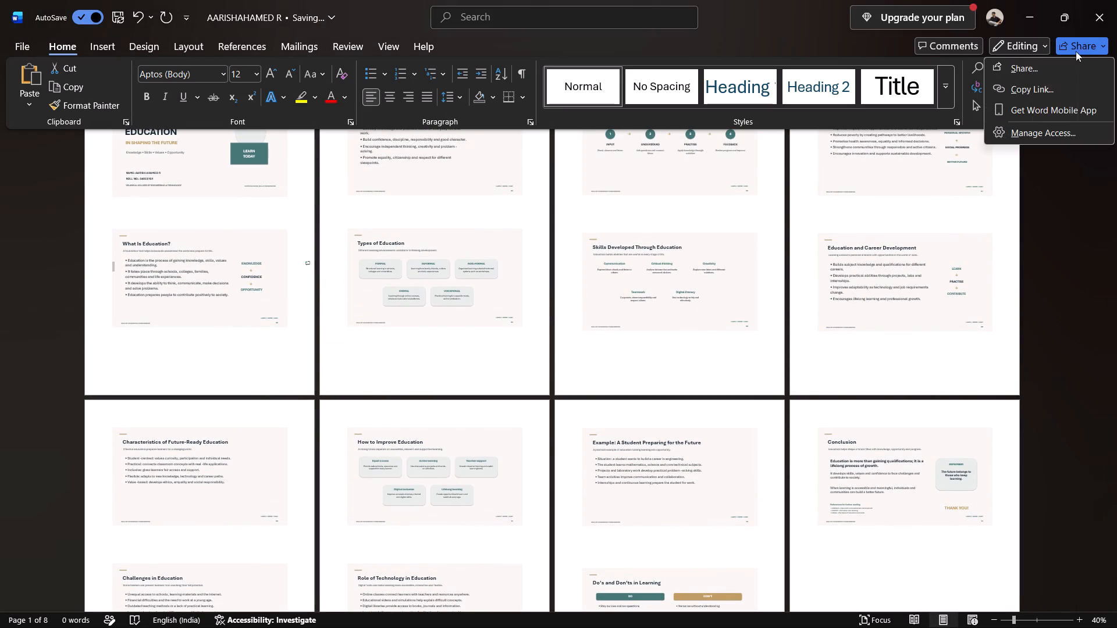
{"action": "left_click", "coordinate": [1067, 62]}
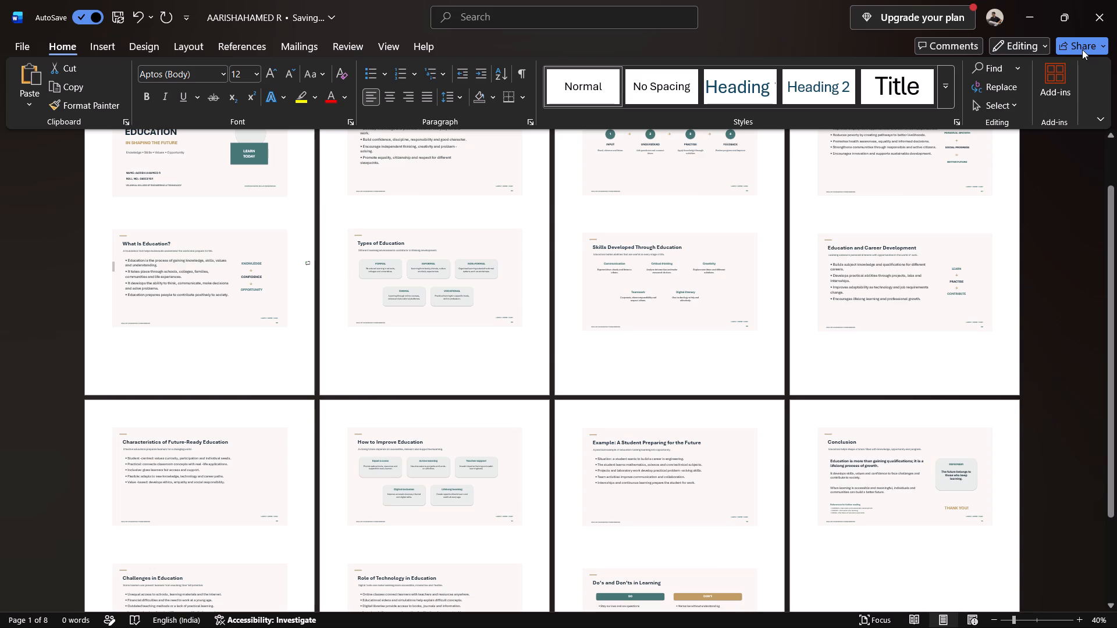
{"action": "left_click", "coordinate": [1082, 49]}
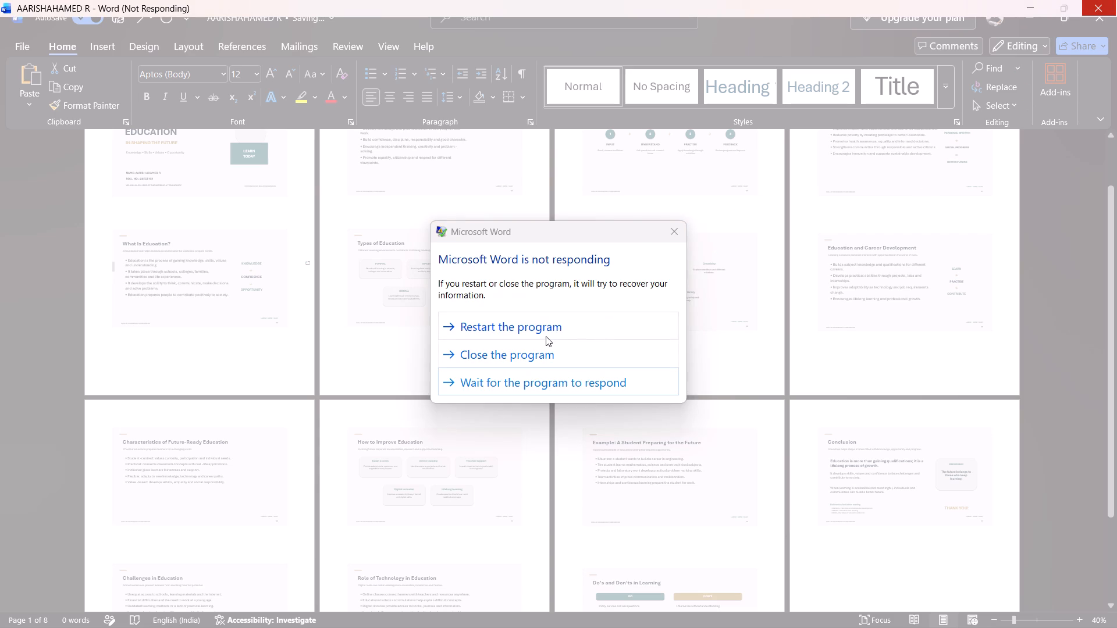
Close the unresponsive Word program, dismissing the problem report and the information recovery.
{"action": "left_click", "coordinate": [528, 362]}
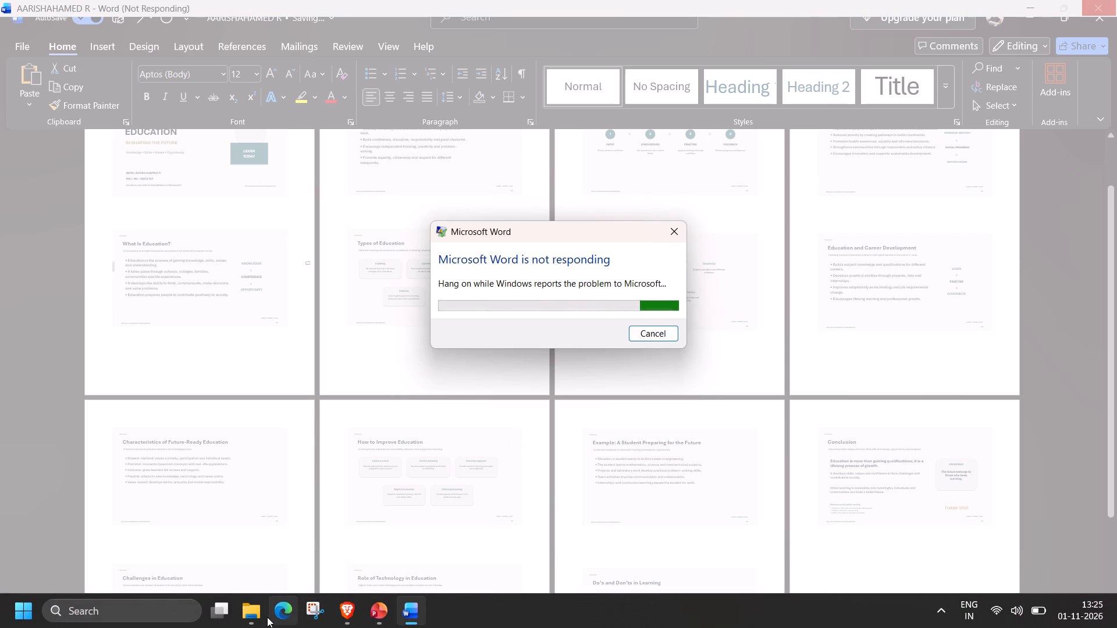
{"action": "left_click", "coordinate": [264, 617]}
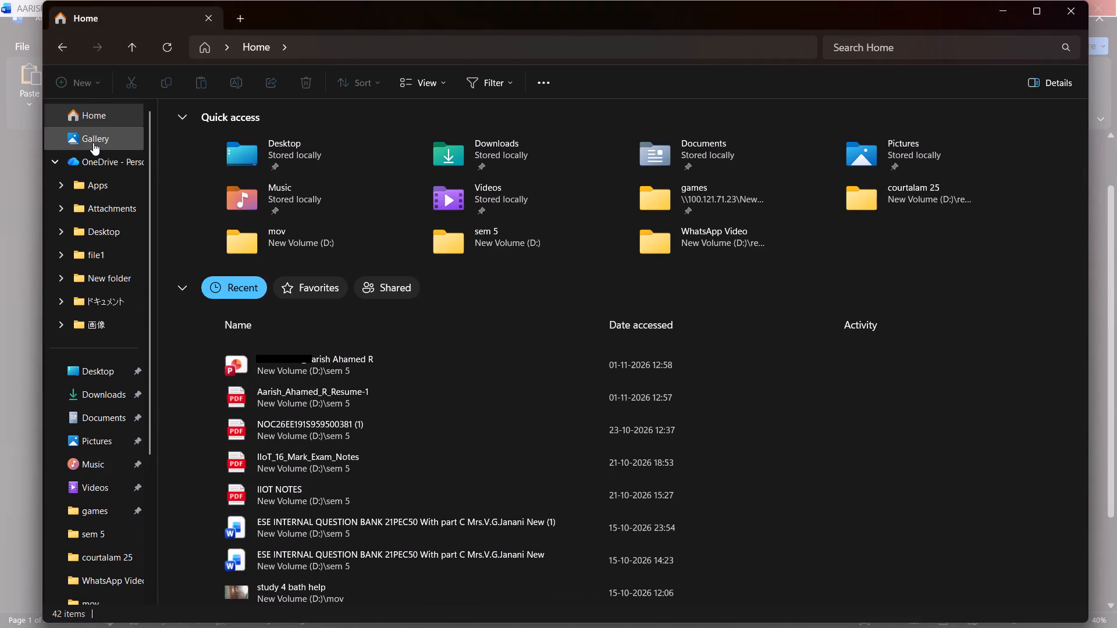
{"action": "left_click", "coordinate": [102, 168]}
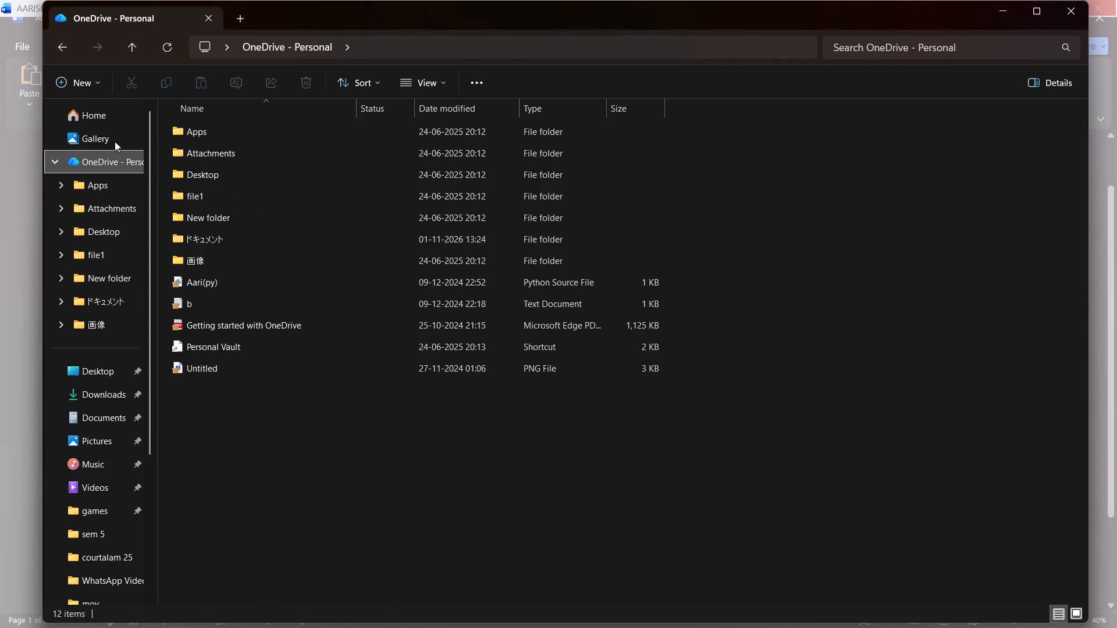
{"action": "left_click", "coordinate": [111, 118]}
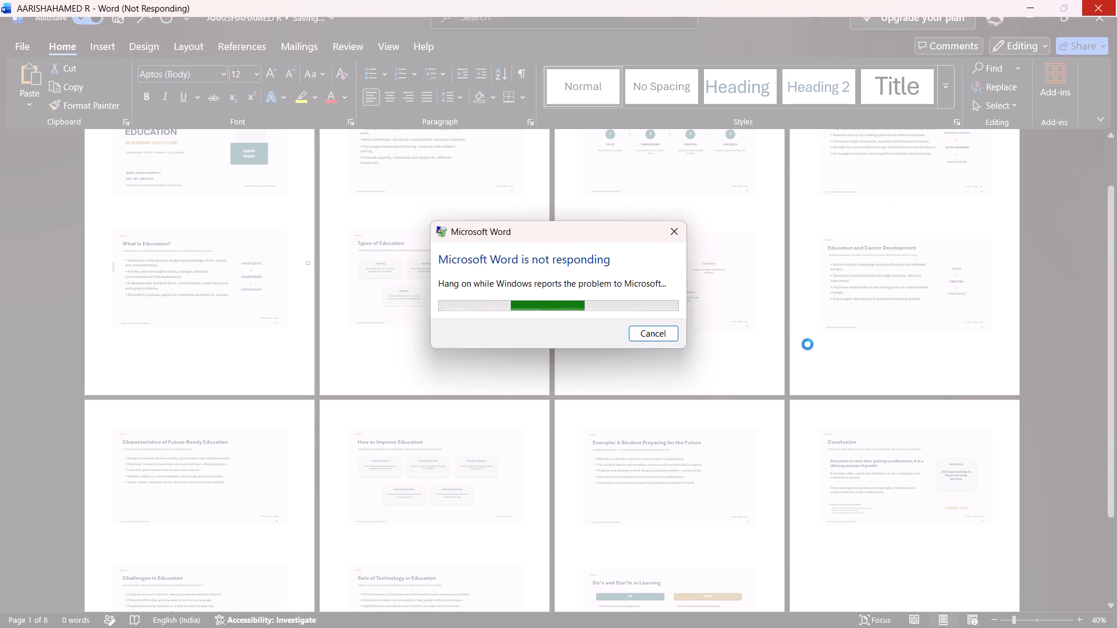
{"action": "left_click", "coordinate": [634, 331]}
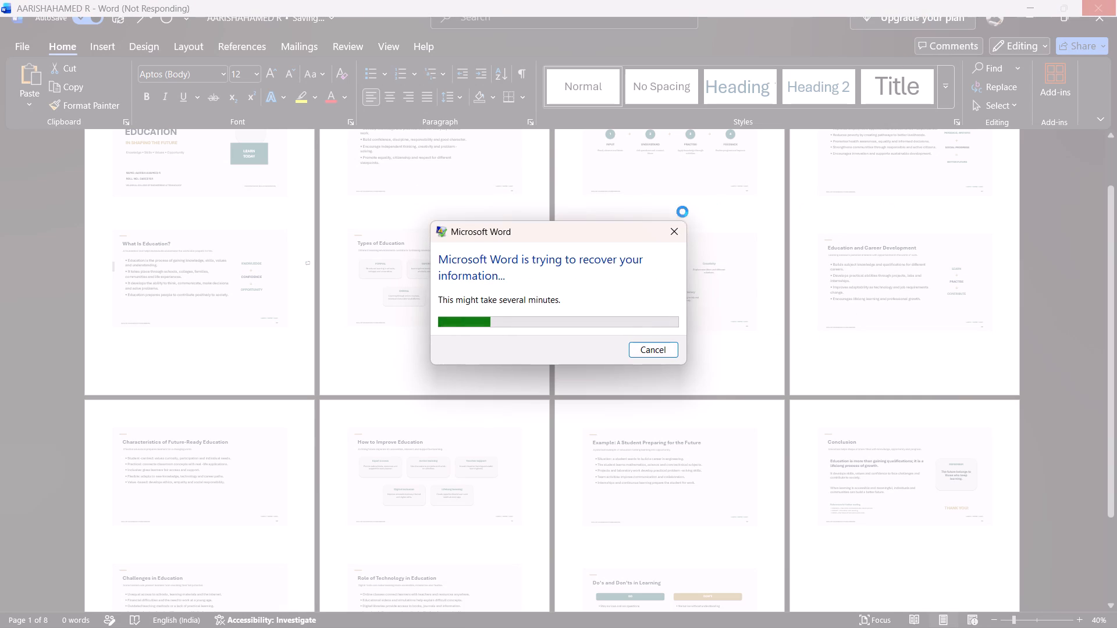
{"action": "left_click", "coordinate": [667, 240]}
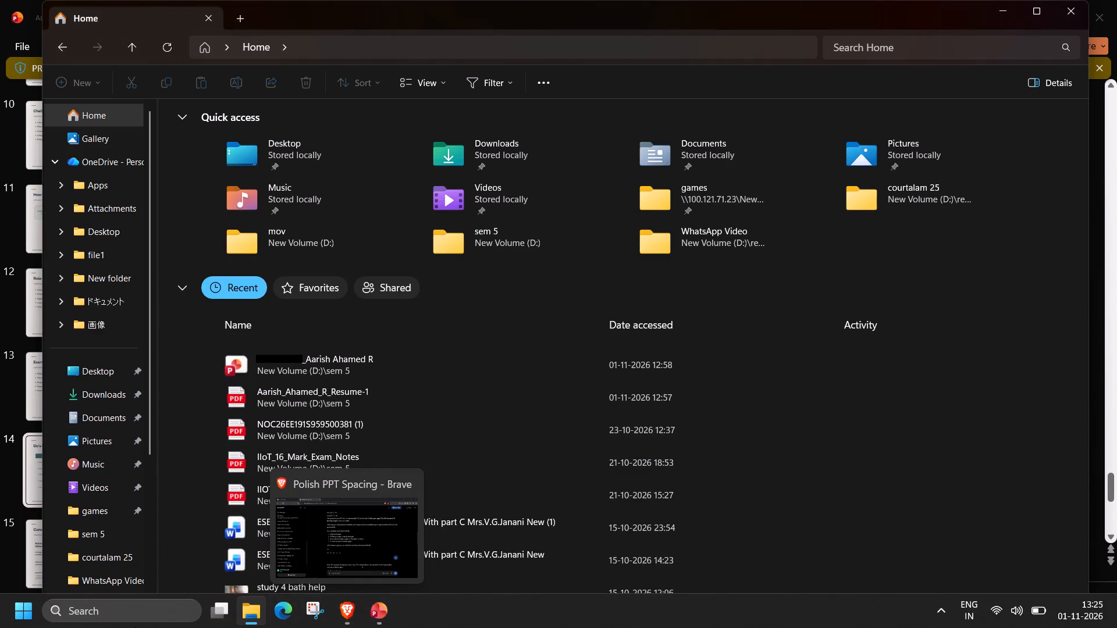
Relaunch Word through a Windows search.
{"action": "left_click", "coordinate": [145, 615]}
{"action": "key", "text": "w"}
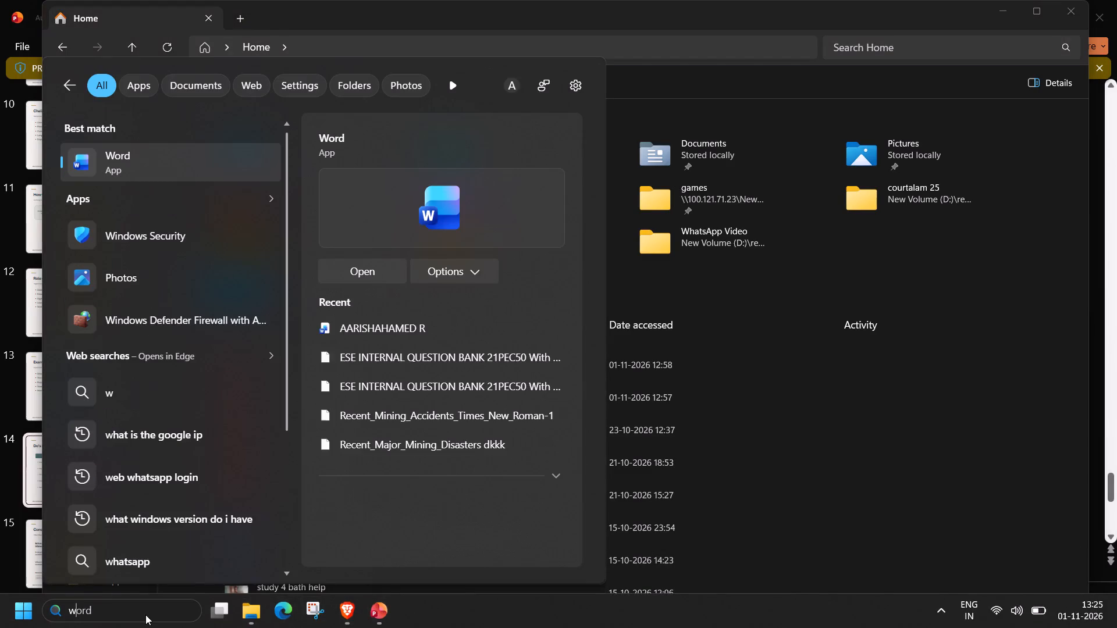
{"action": "key", "text": "Return"}
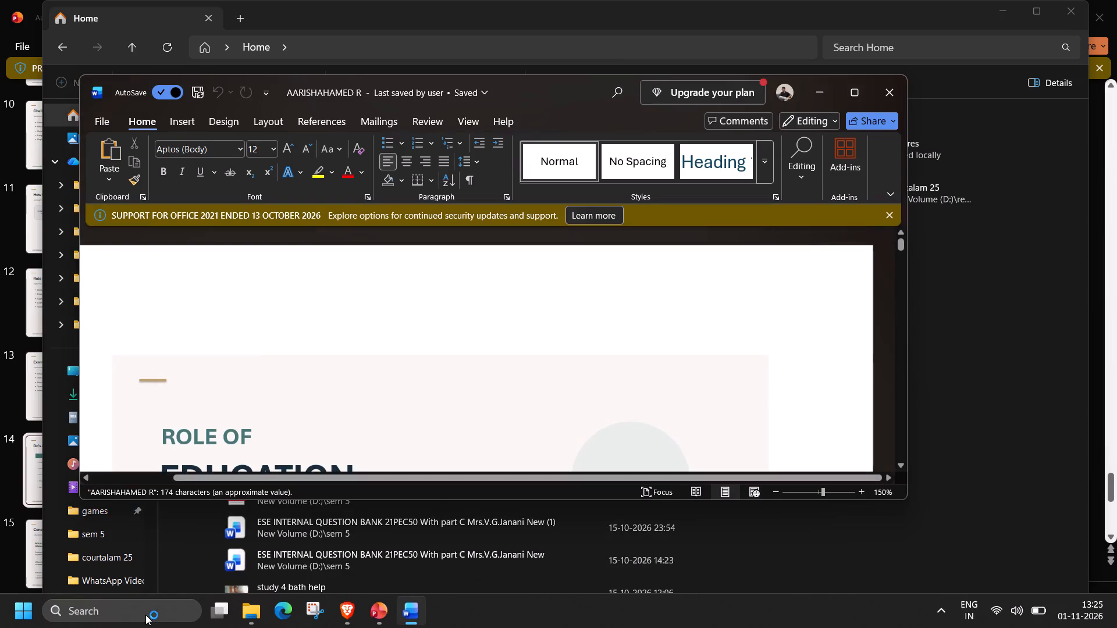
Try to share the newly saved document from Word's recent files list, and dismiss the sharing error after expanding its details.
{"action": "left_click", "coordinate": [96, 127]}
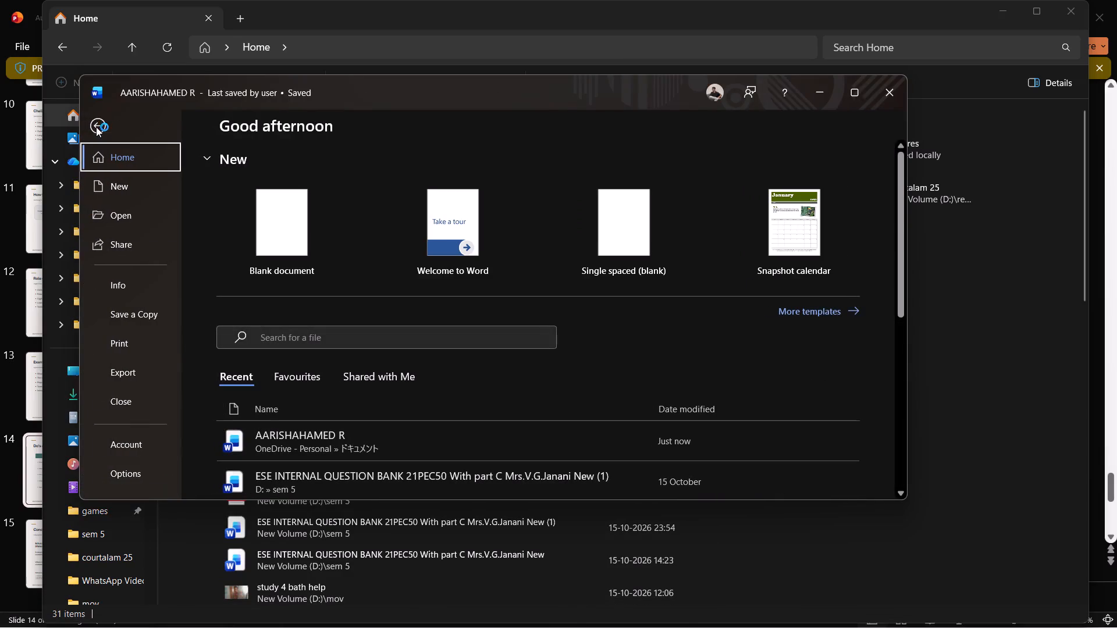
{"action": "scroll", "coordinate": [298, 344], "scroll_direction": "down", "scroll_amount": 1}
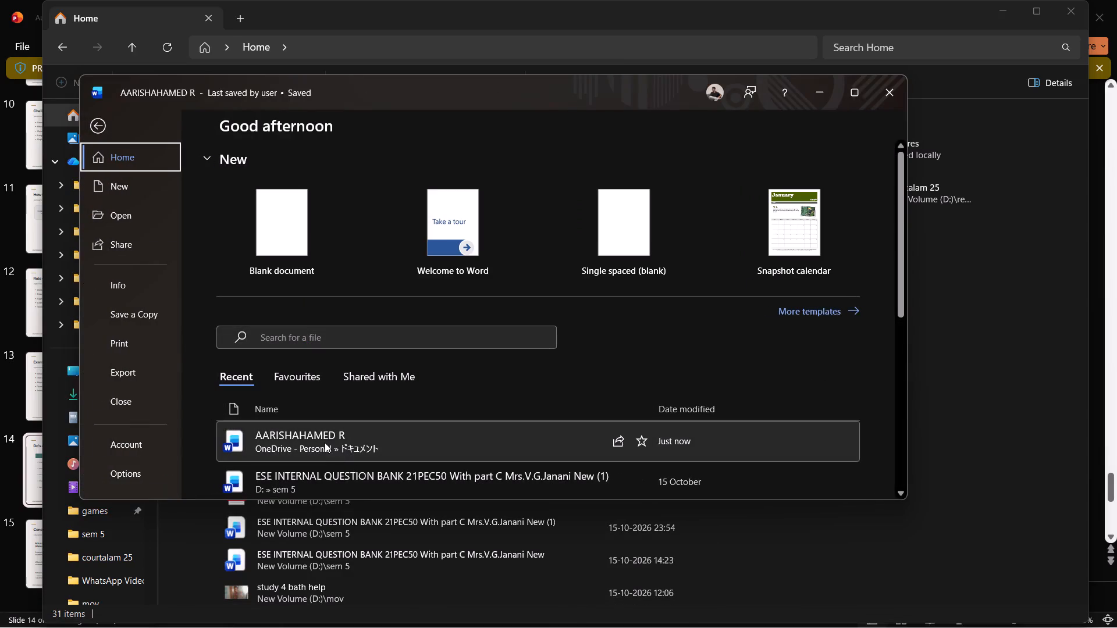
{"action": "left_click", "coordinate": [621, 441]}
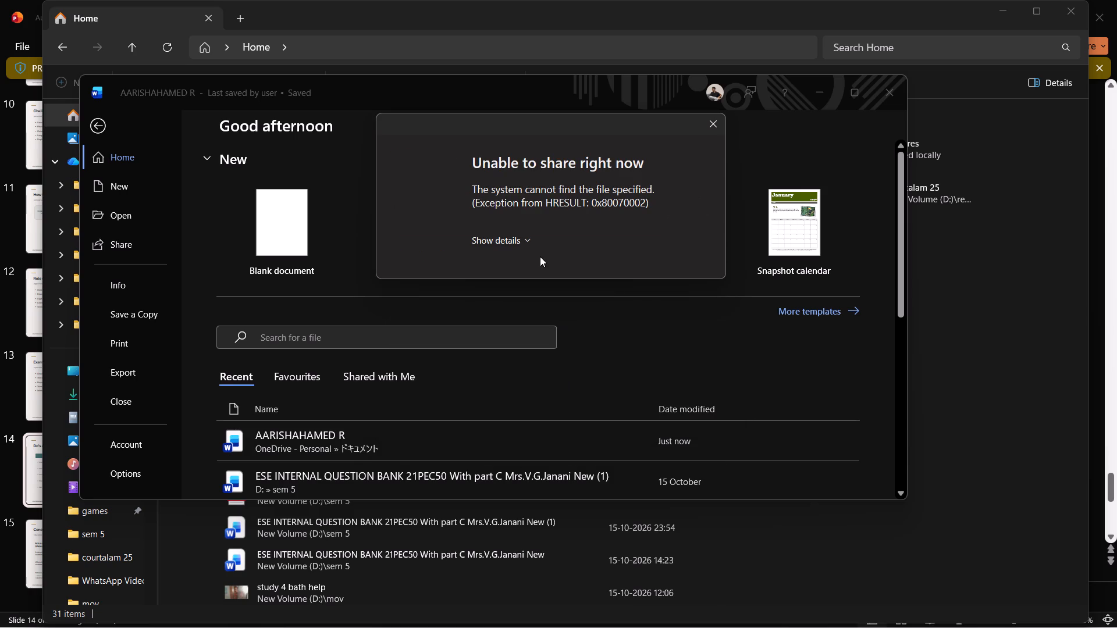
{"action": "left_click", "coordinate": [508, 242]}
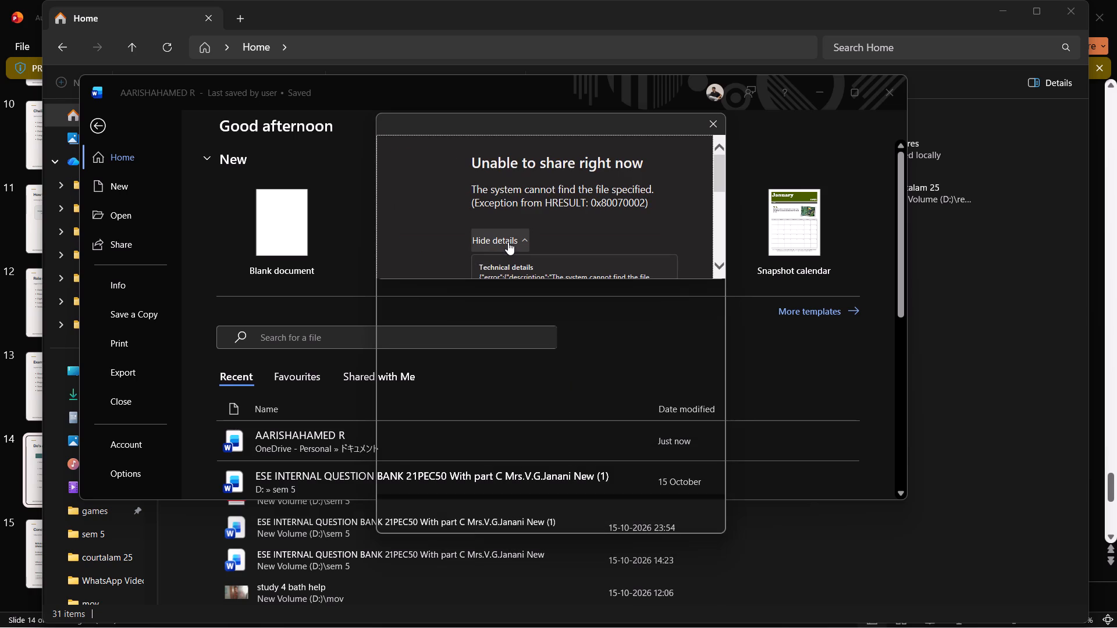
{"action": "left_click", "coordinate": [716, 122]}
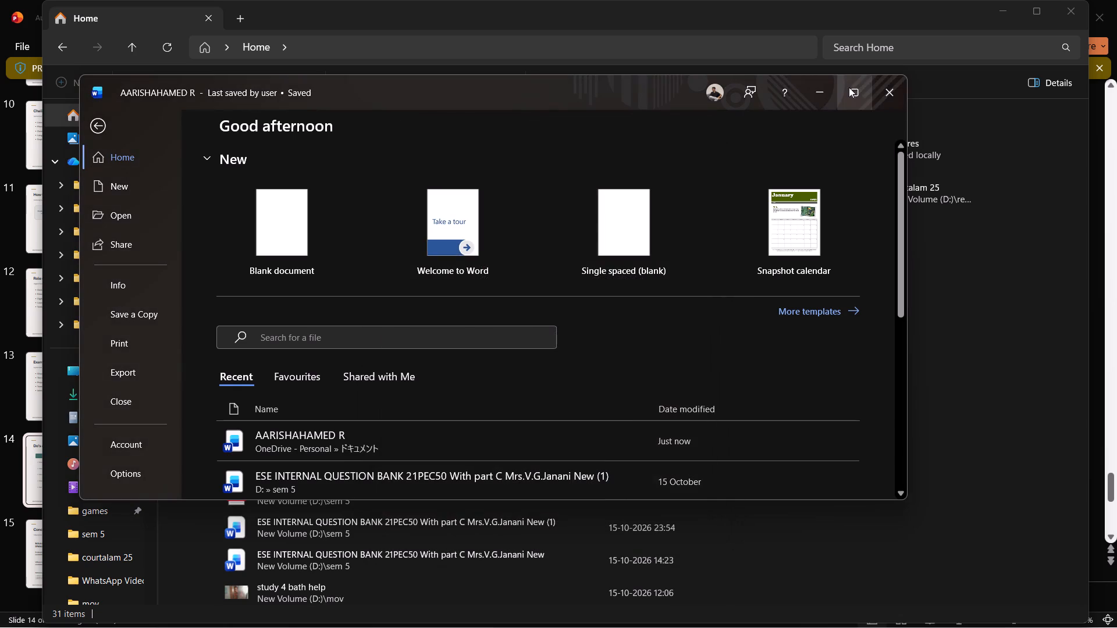
Maximize the Word window and open the newly saved education document for editing.
{"action": "left_click", "coordinate": [849, 87]}
{"action": "double_click", "coordinate": [488, 354]}
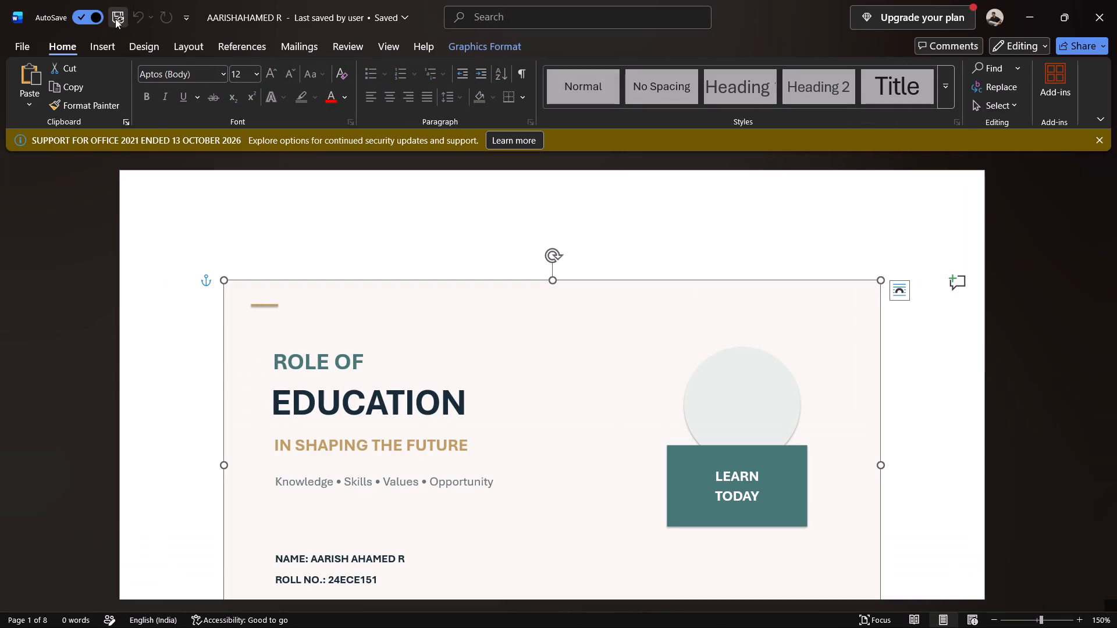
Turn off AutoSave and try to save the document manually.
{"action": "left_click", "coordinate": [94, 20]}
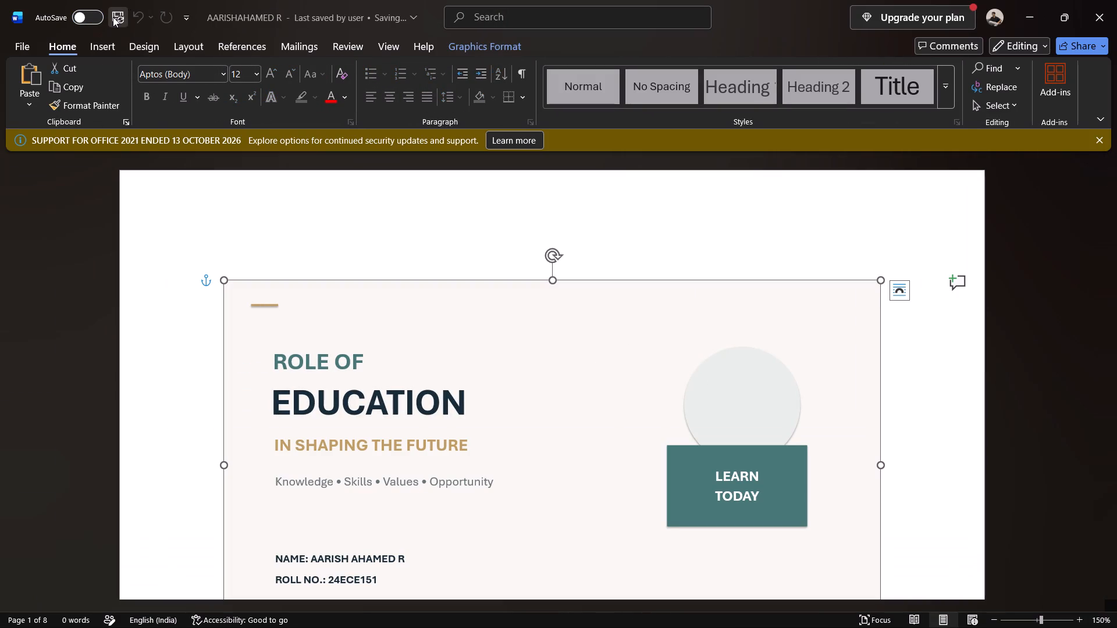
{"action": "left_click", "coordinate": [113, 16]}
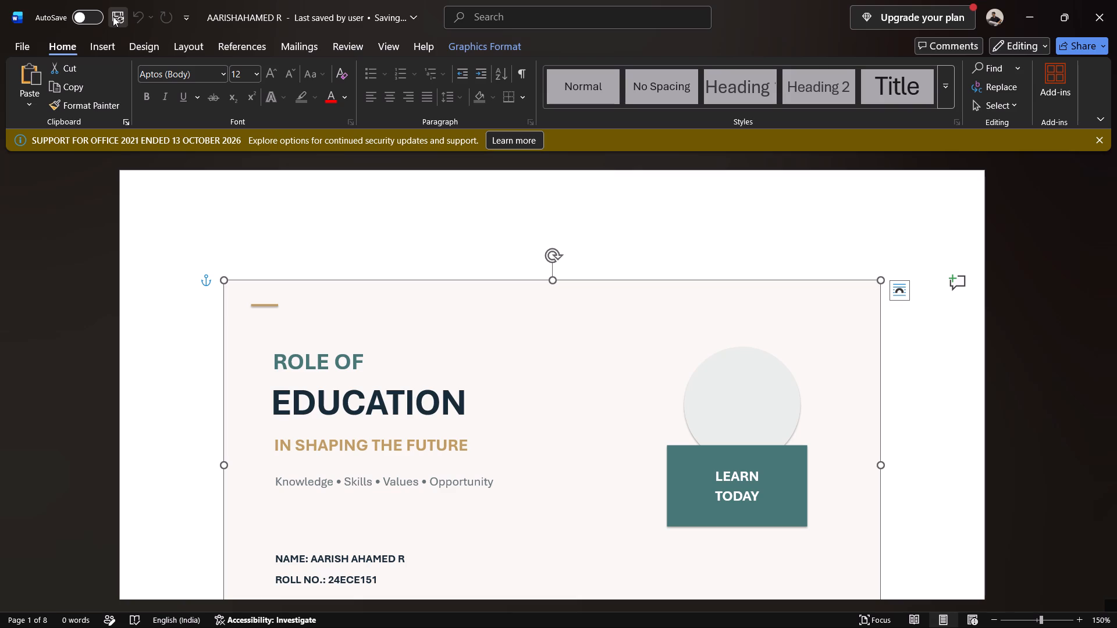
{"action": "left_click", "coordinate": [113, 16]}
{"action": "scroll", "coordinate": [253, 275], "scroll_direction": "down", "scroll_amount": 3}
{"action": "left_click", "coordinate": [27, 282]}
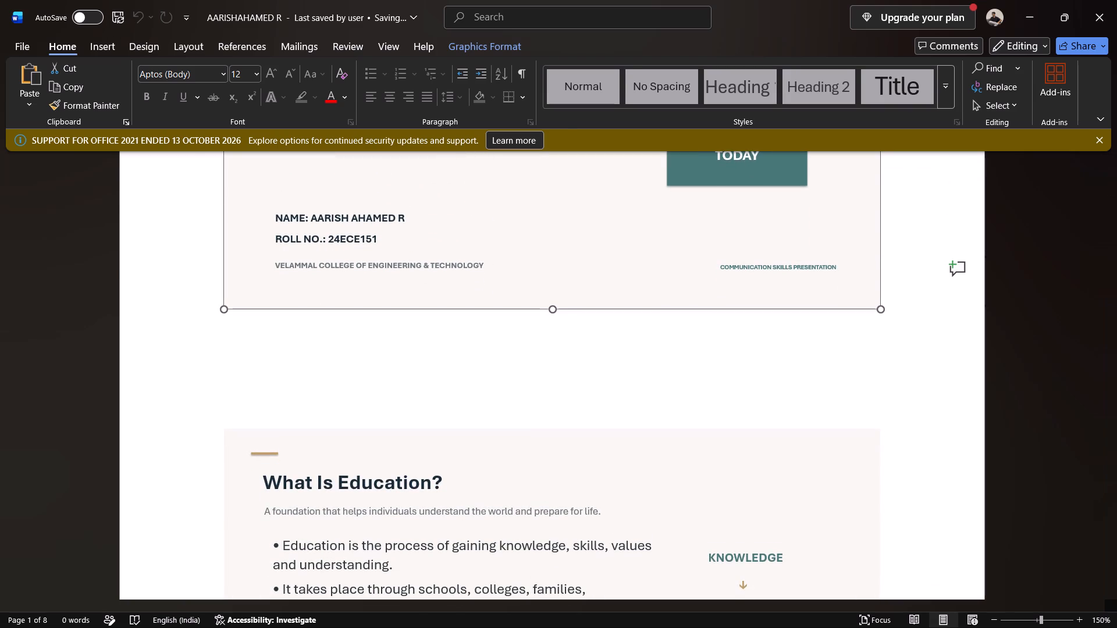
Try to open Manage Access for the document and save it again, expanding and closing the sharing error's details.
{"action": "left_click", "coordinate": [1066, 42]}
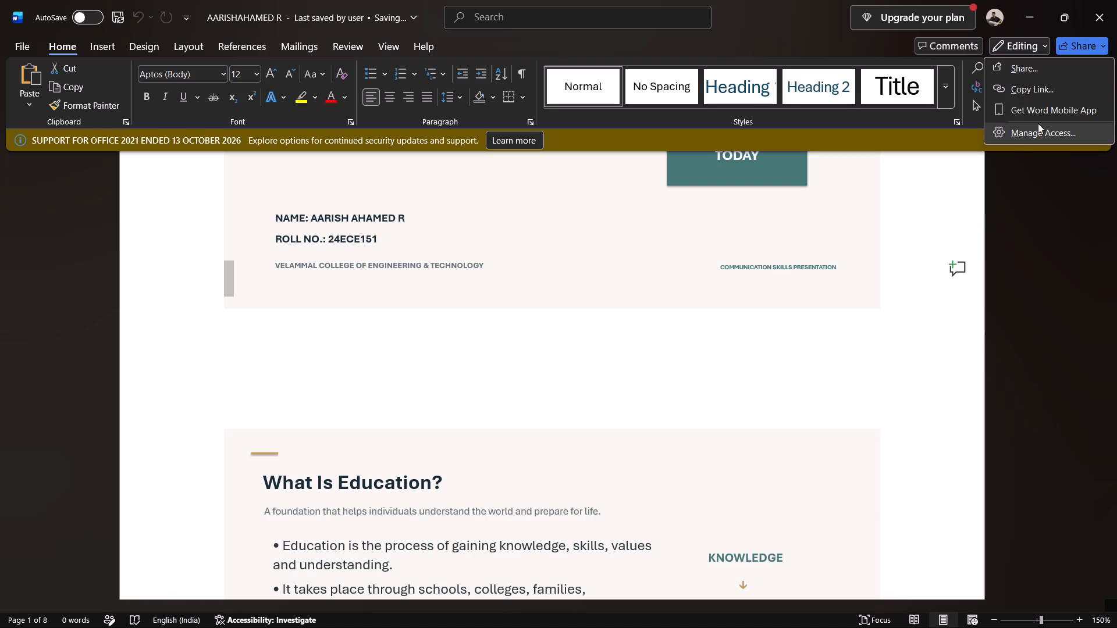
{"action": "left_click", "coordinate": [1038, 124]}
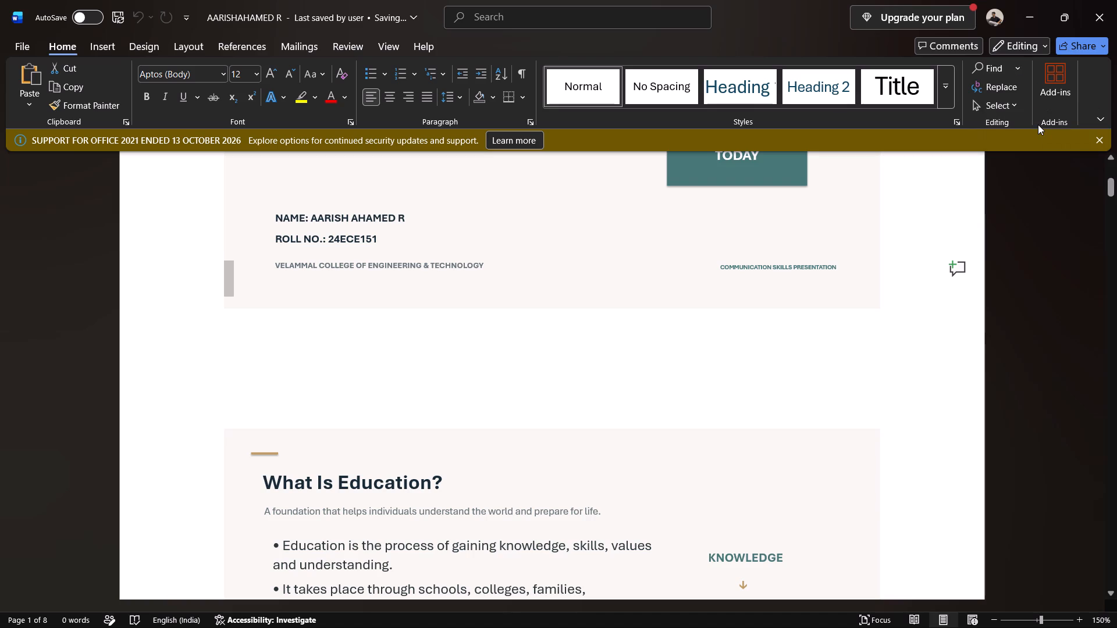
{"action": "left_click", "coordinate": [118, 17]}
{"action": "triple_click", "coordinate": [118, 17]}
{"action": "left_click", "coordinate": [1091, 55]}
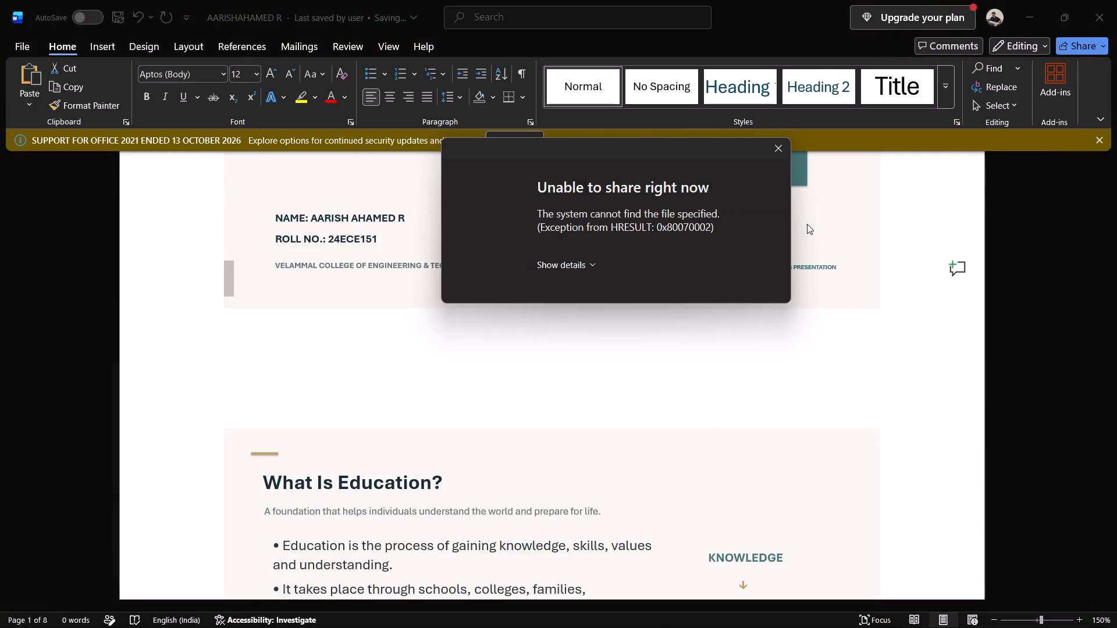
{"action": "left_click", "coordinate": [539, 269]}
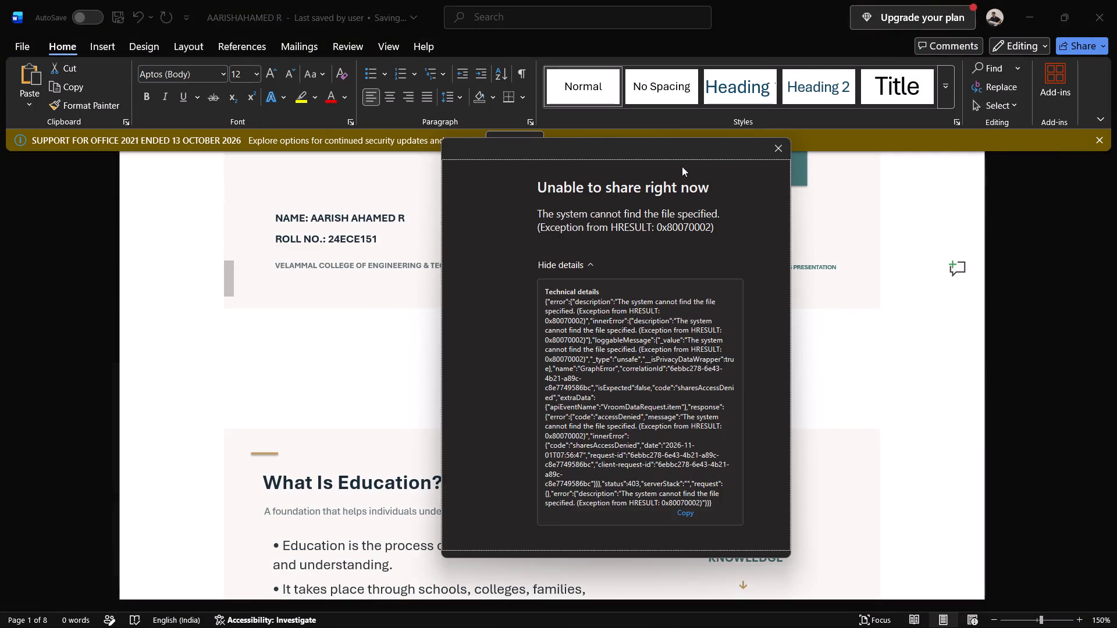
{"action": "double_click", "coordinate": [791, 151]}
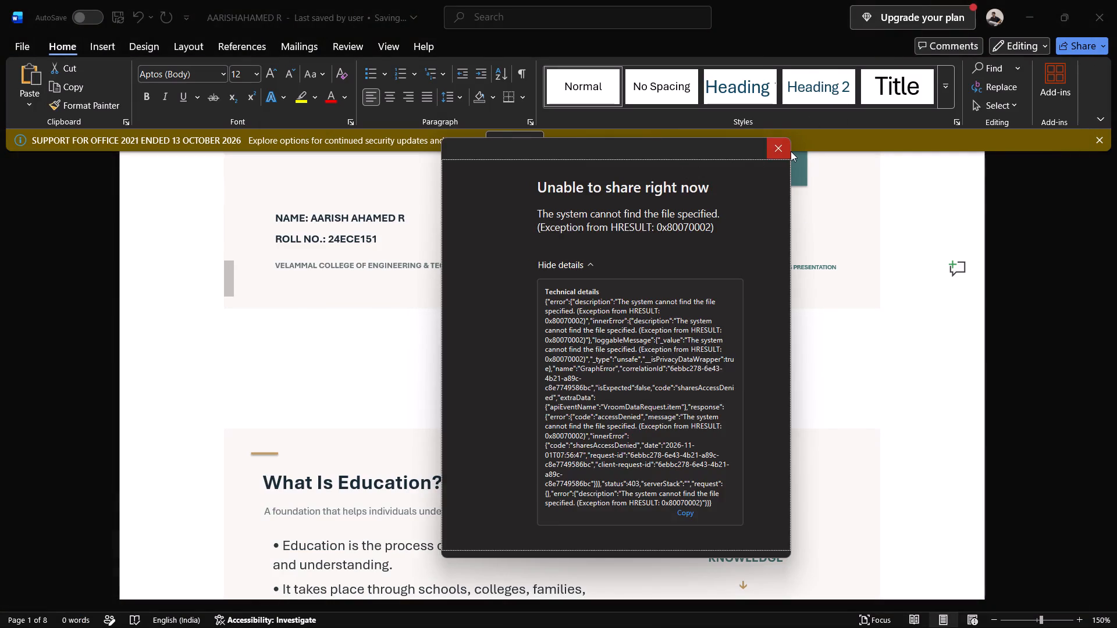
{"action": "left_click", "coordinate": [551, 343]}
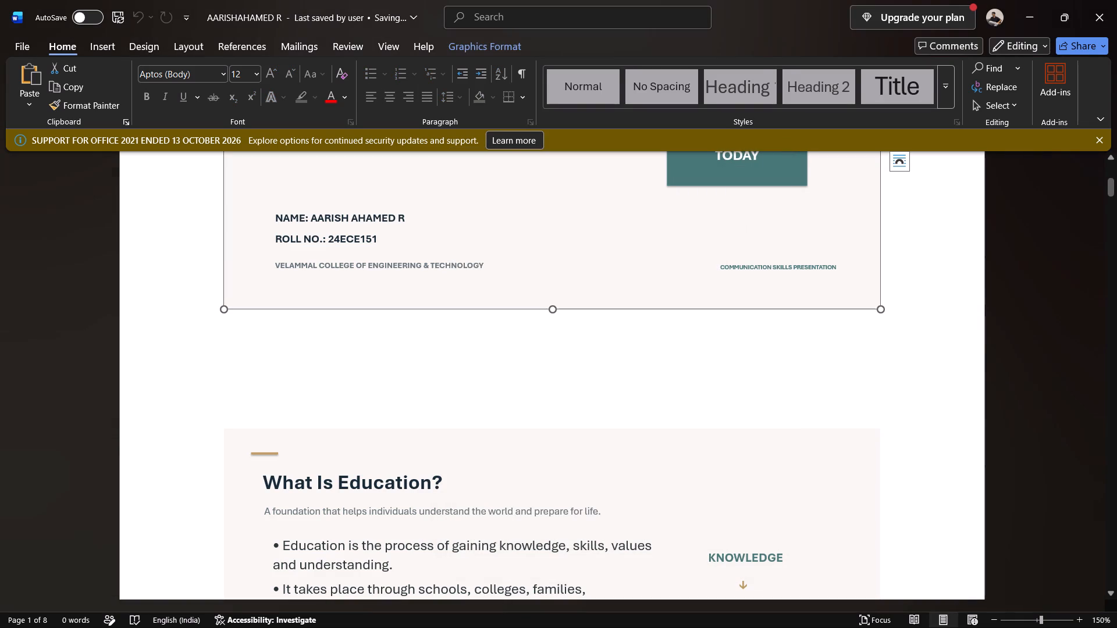
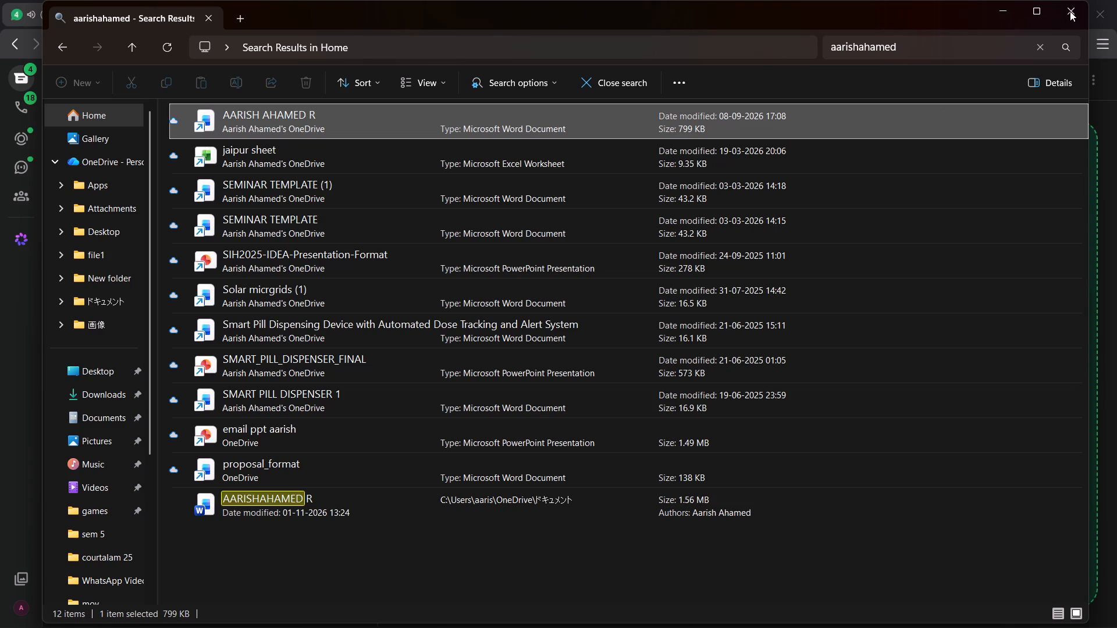
Close the File Explorer window with the document search results.
{"action": "left_click", "coordinate": [1070, 10]}
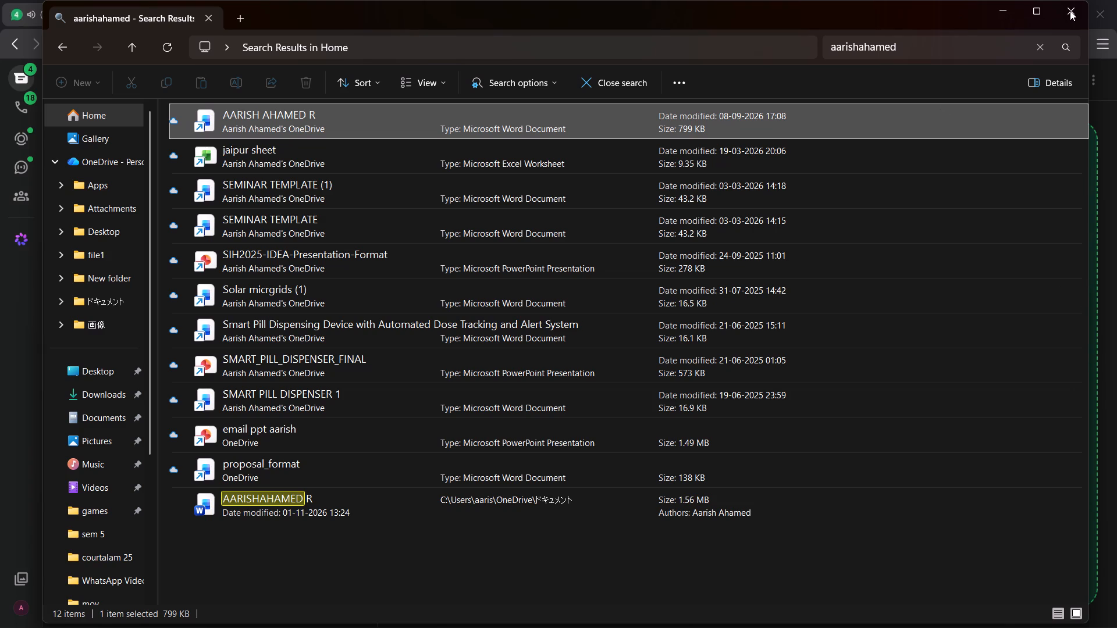